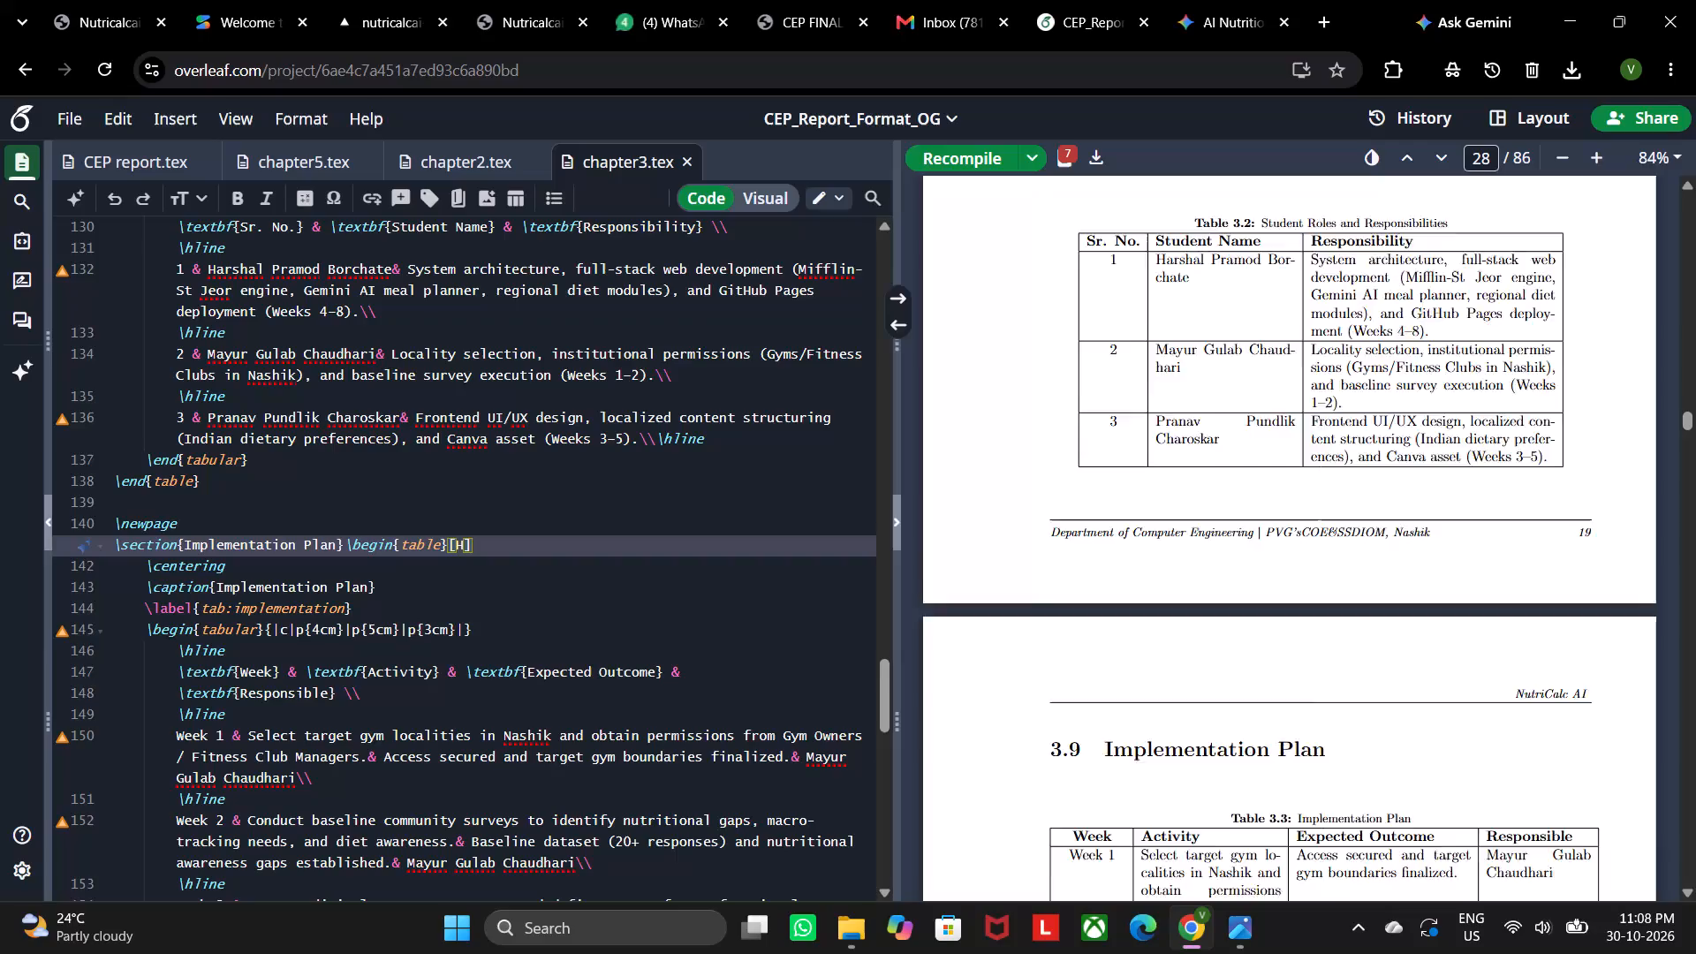
# Review the compiled chapter 3 pages, from the intervention system figure and tables through the Implementation Plan to Expected Benefits.
pyautogui.scroll(-6, 1121, 429)
pyautogui.scroll(-7, 1215, 449)
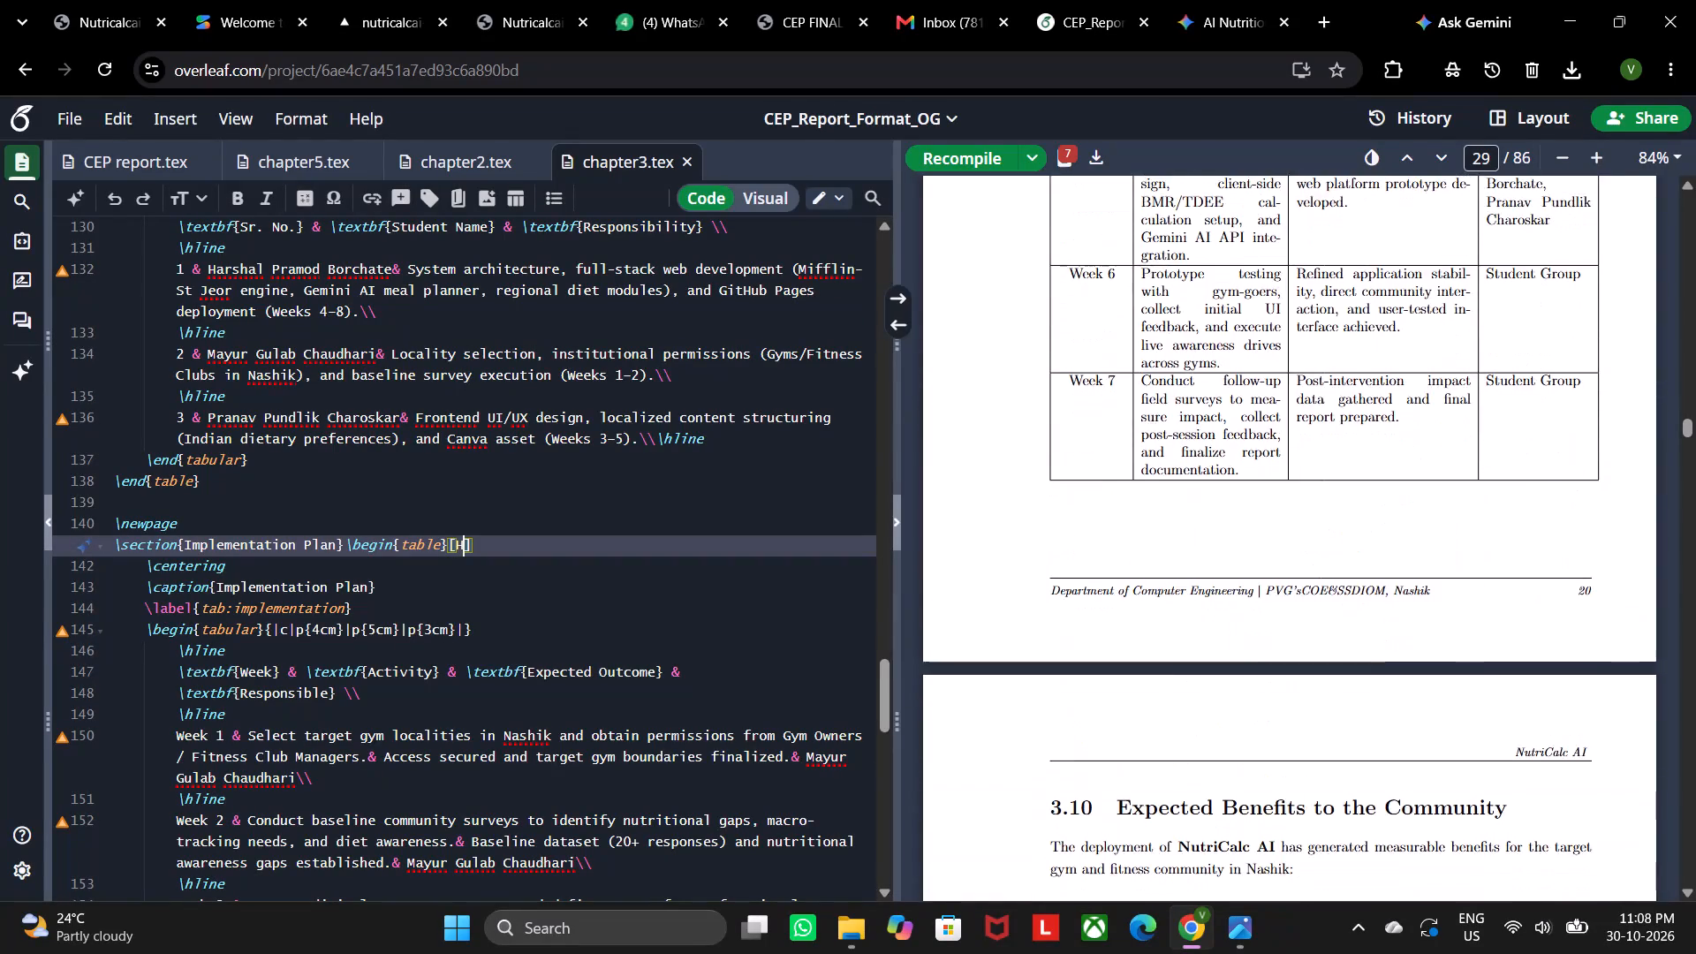
pyautogui.scroll(-6, 1215, 449)
pyautogui.scroll(12, 1215, 449)
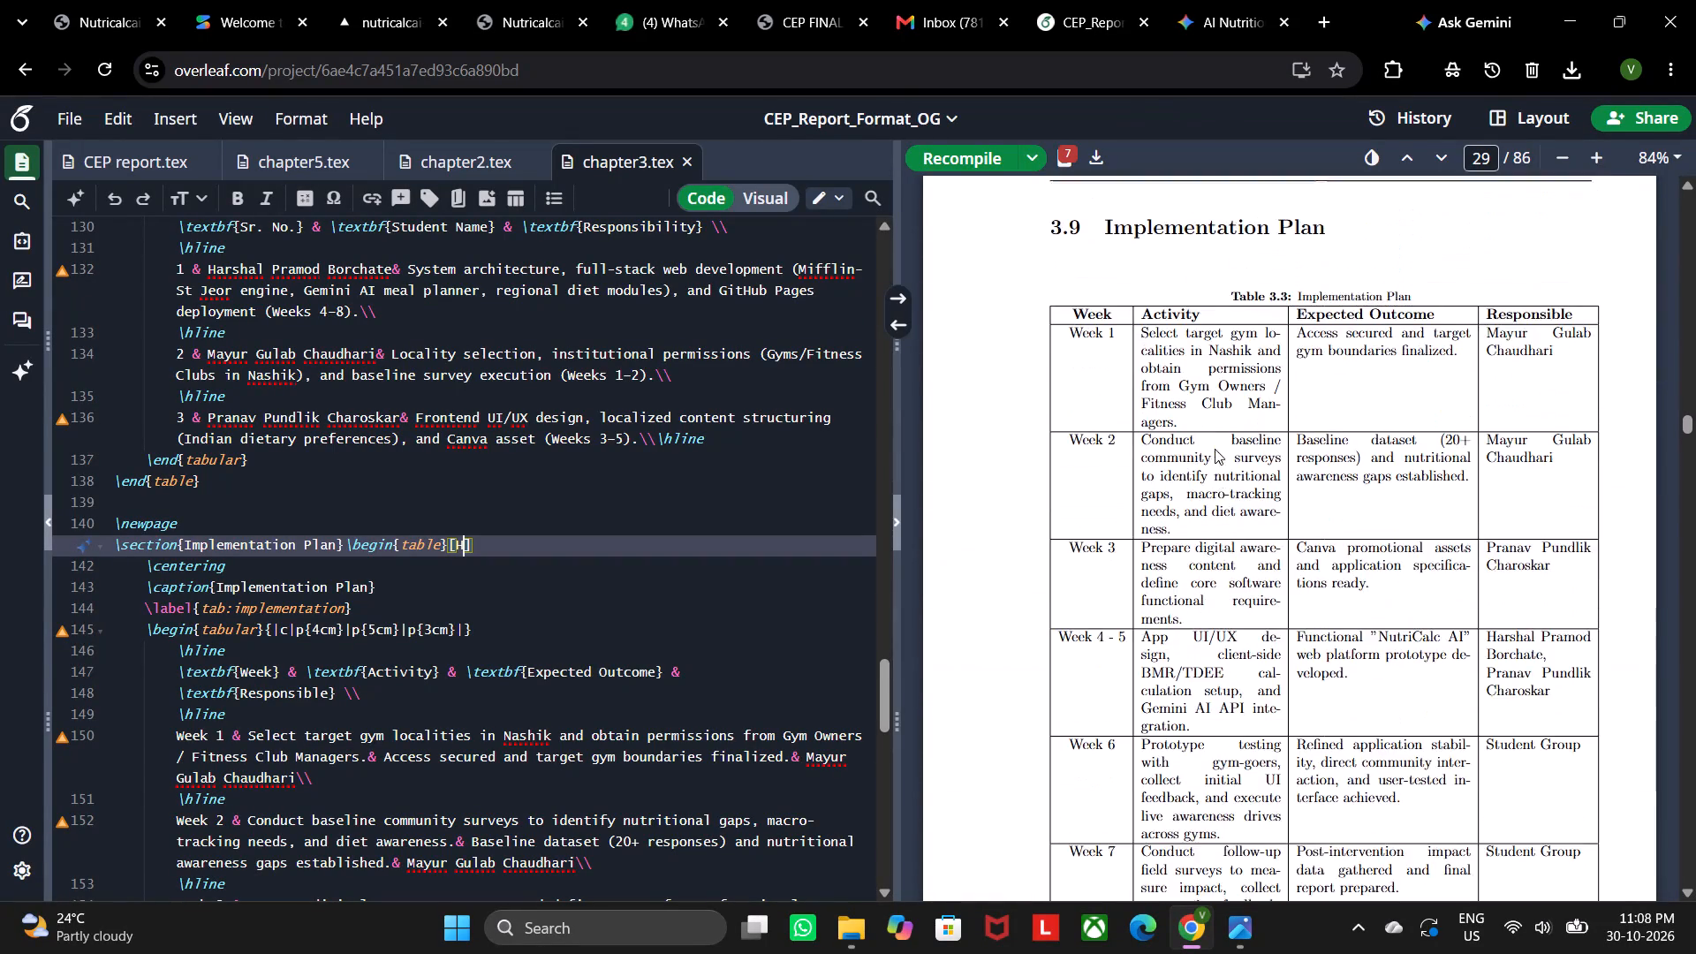
pyautogui.scroll(1, 1215, 449)
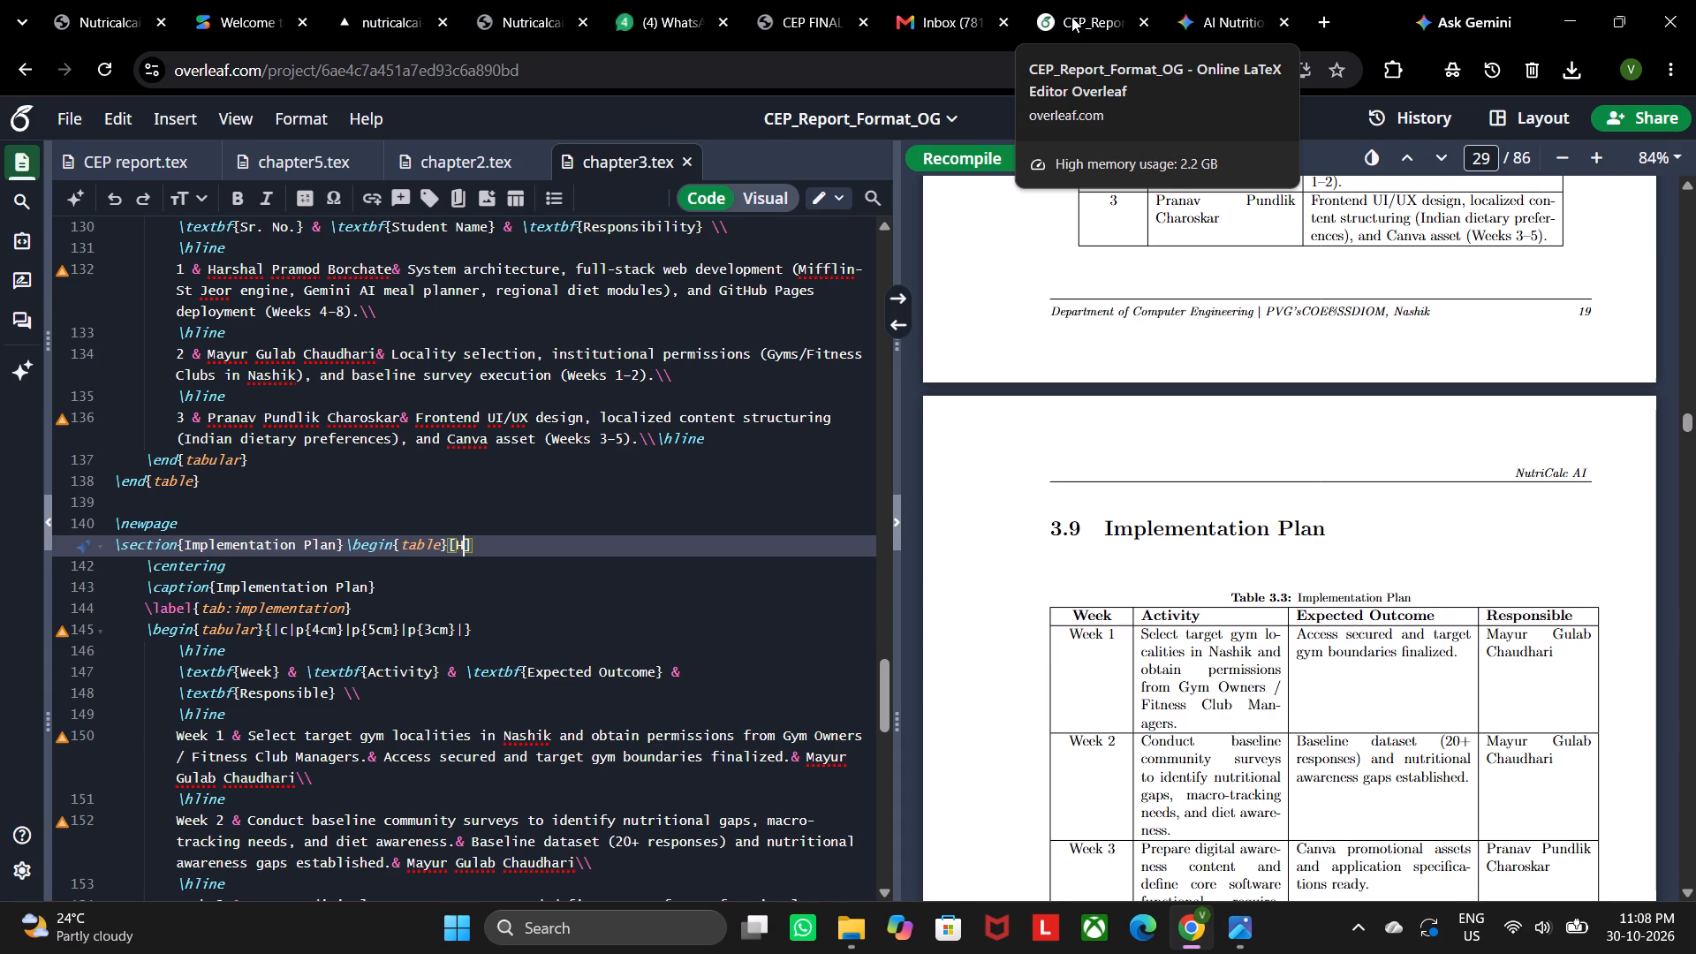
pyautogui.scroll(17, 1206, 314)
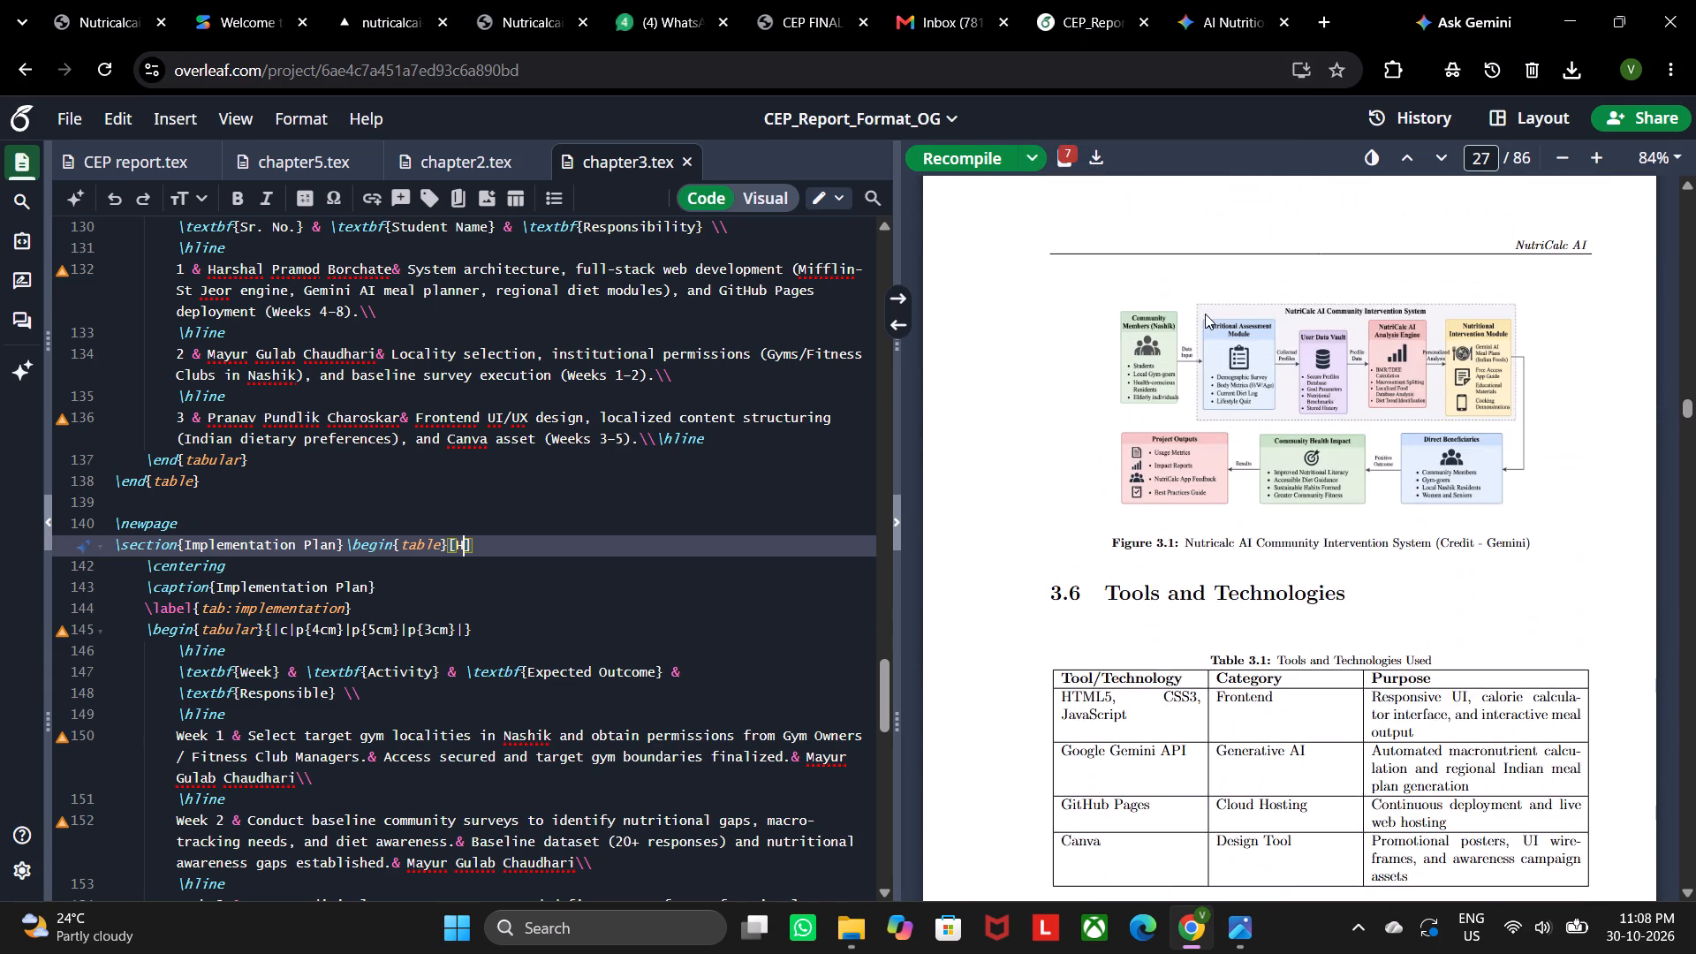
pyautogui.scroll(-15, 1205, 314)
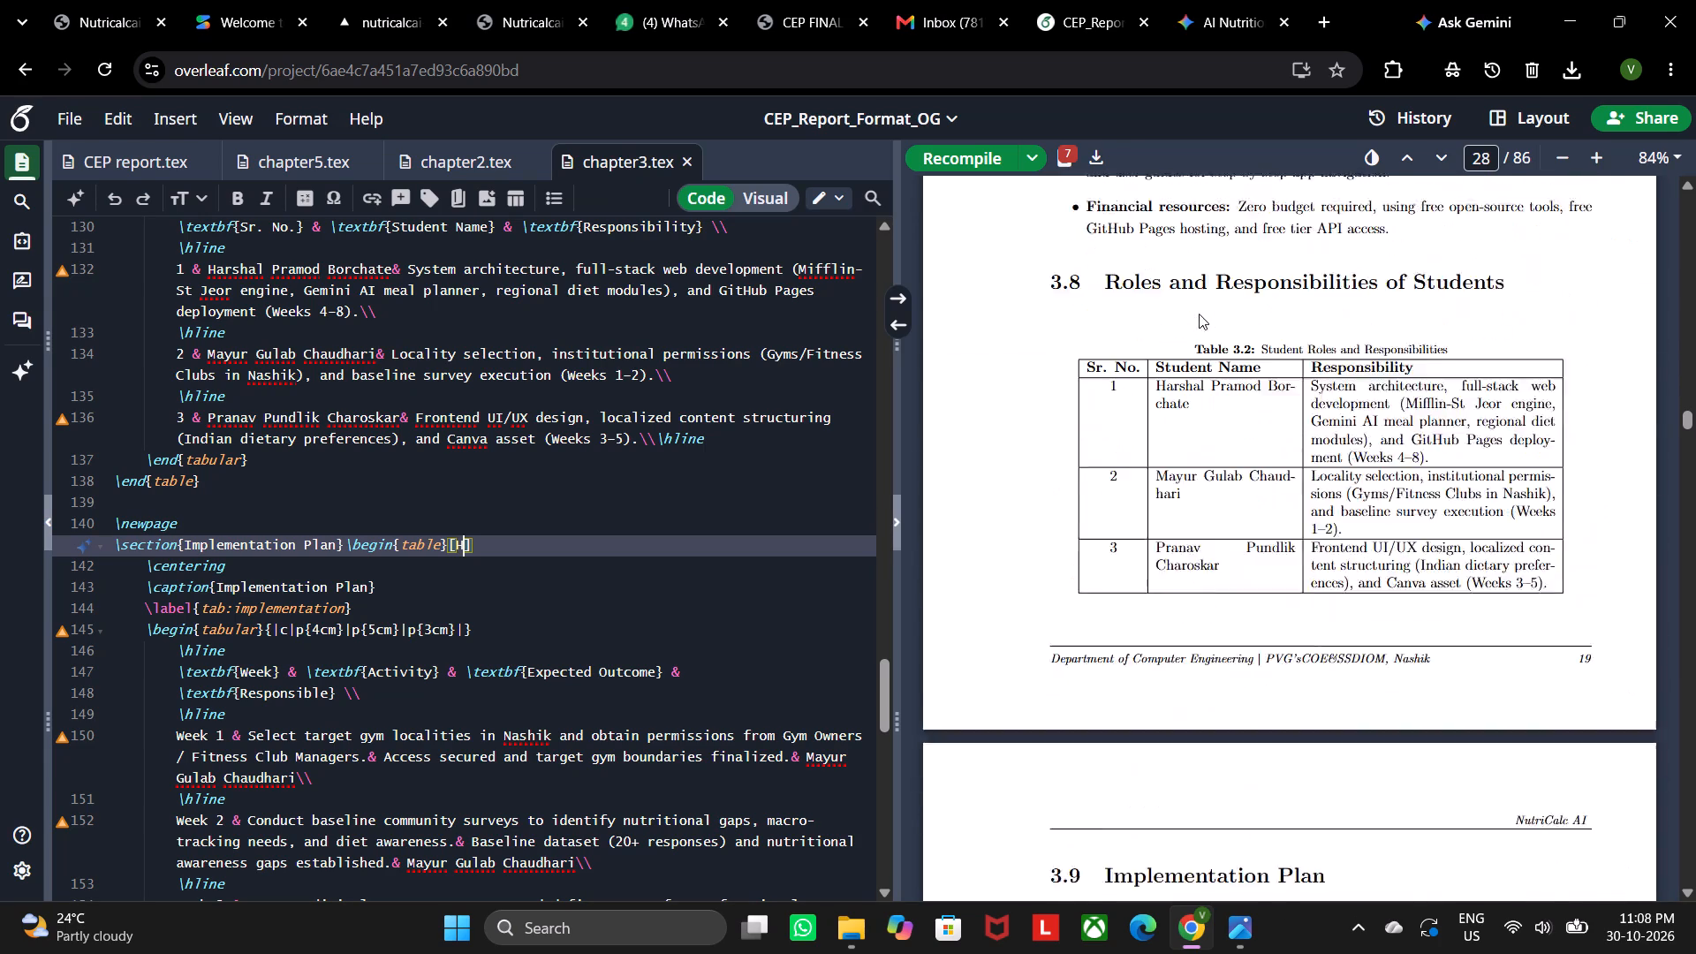
pyautogui.scroll(-7, 1200, 314)
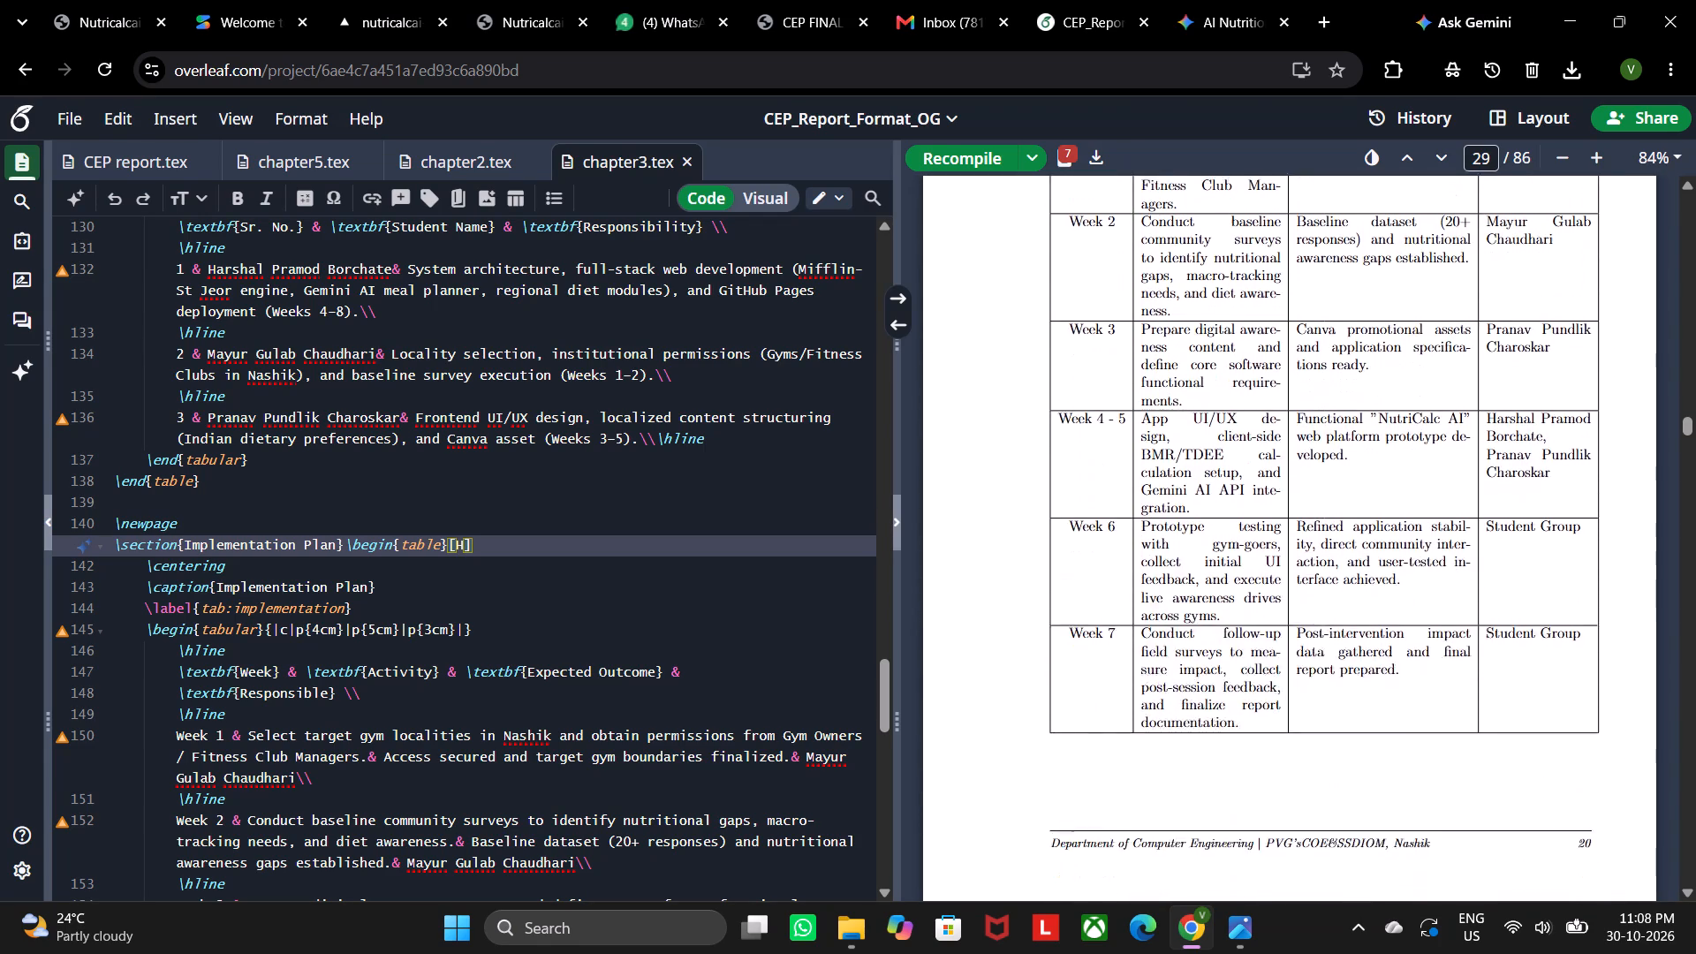
pyautogui.scroll(-2, 1195, 314)
pyautogui.scroll(5, 1199, 314)
pyautogui.scroll(-1, 1199, 314)
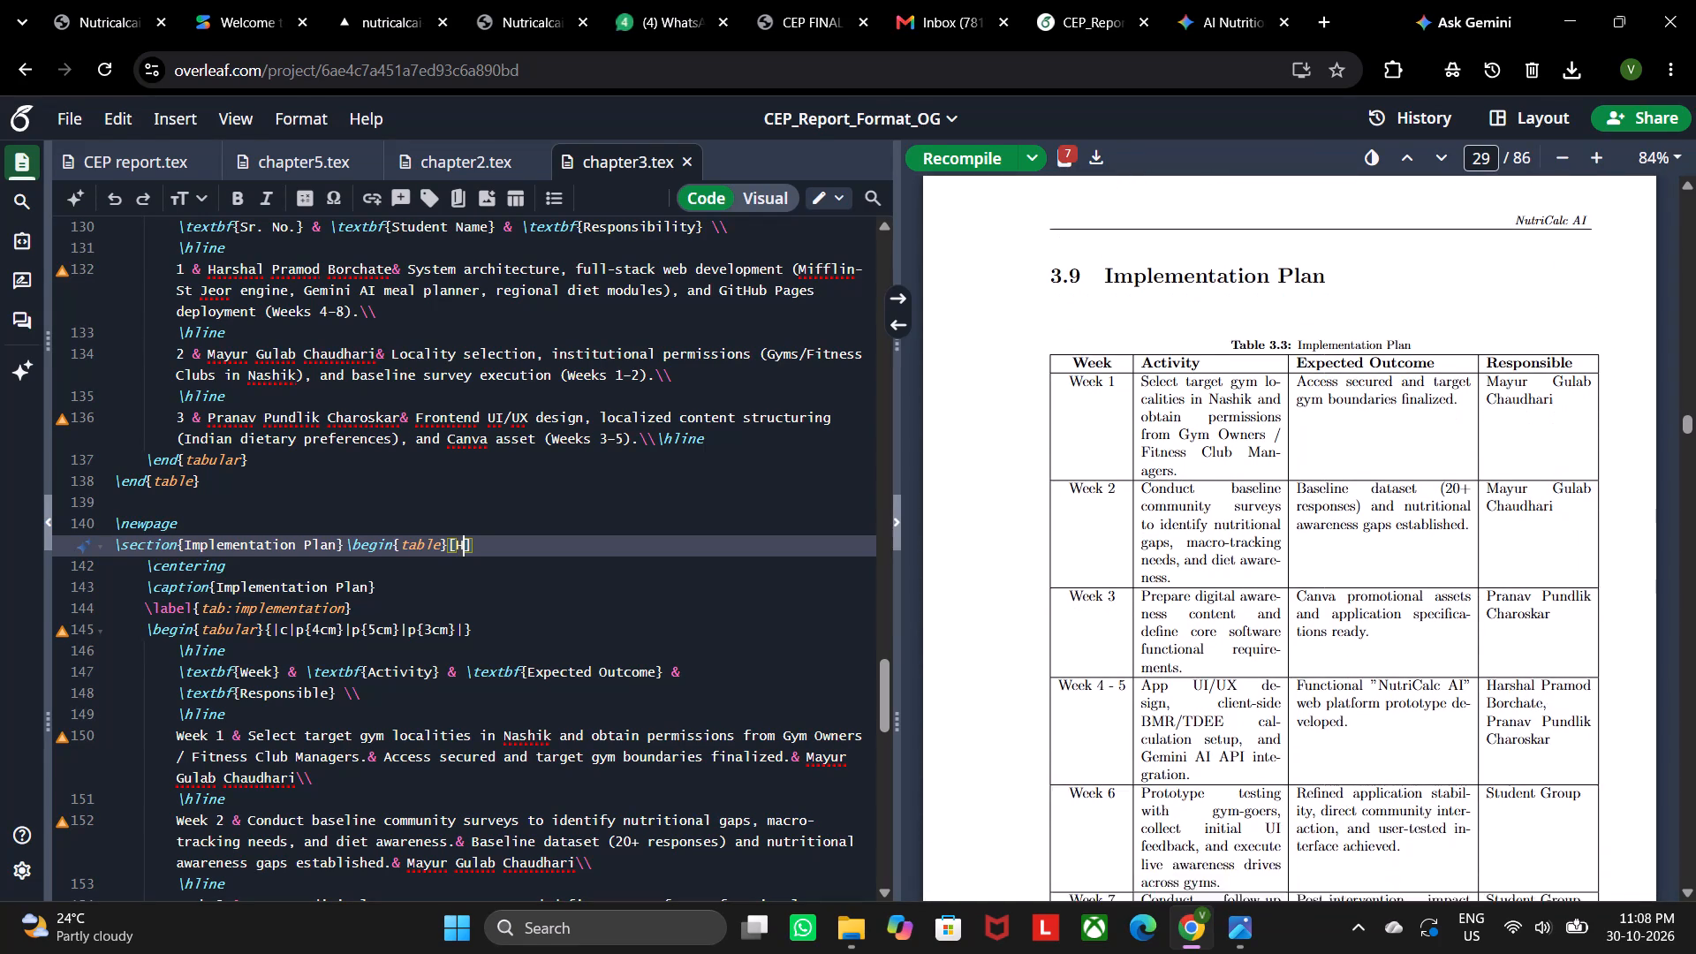
pyautogui.scroll(-9, 1199, 314)
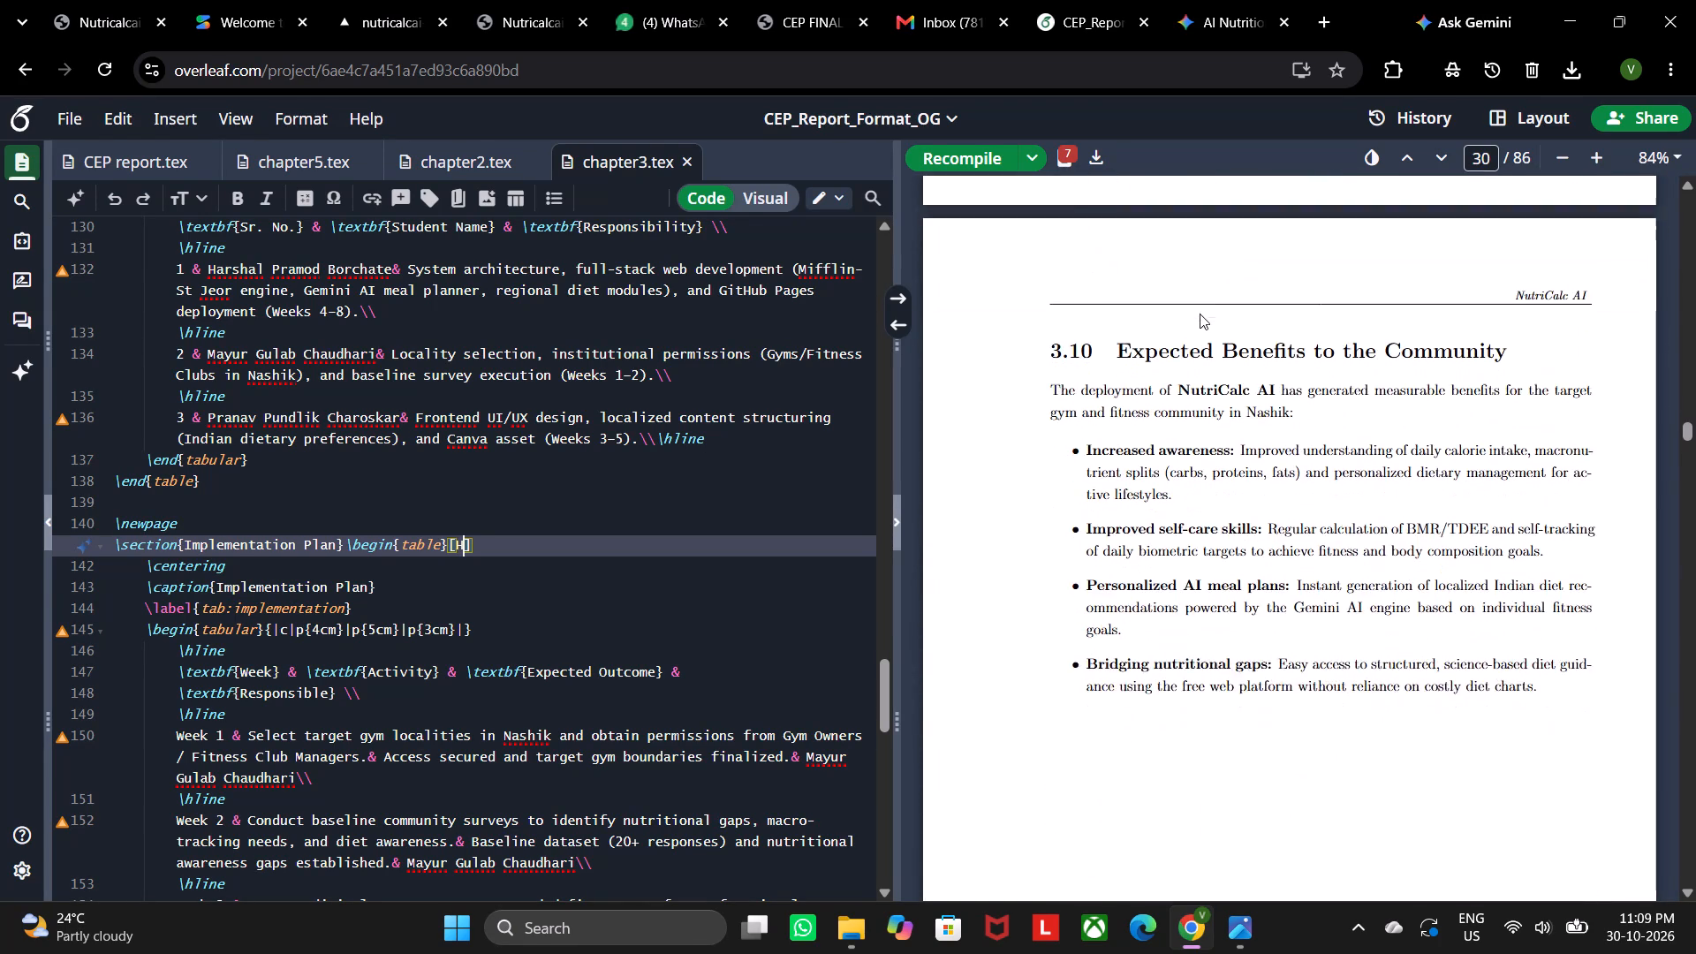
# Examine the compiled opening pages of chapter 4, including the Project Timeline section and its Implementation Plan table.
pyautogui.scroll(-8, 1200, 314)
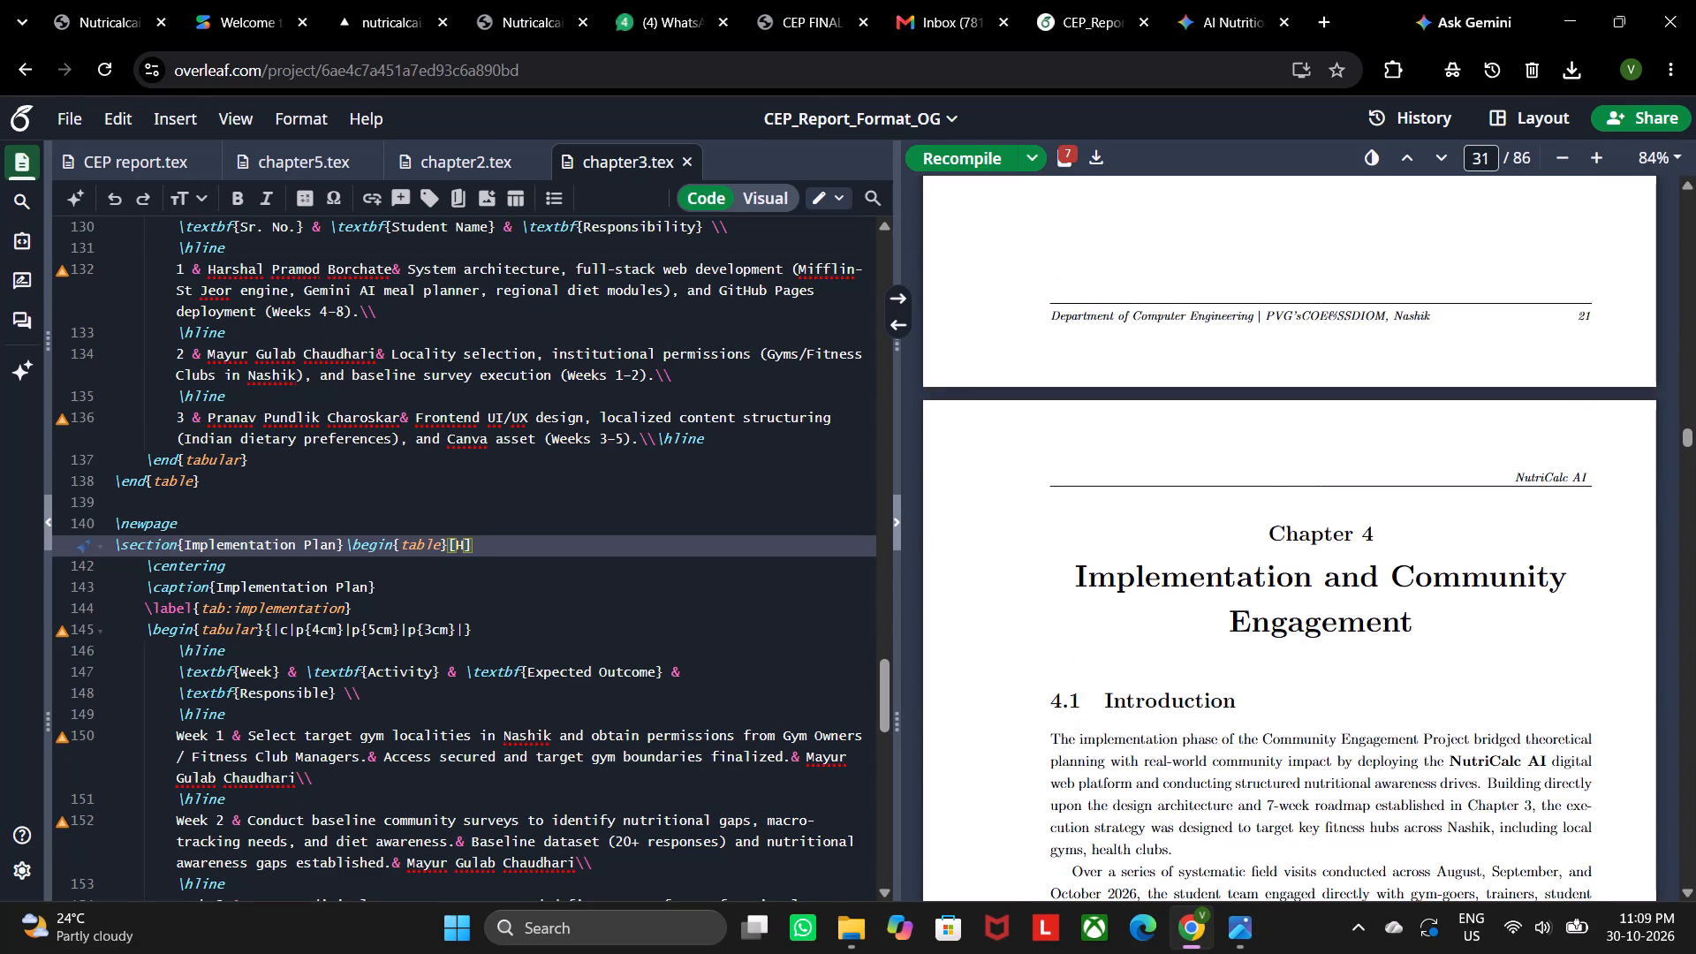
pyautogui.scroll(-6, 1200, 314)
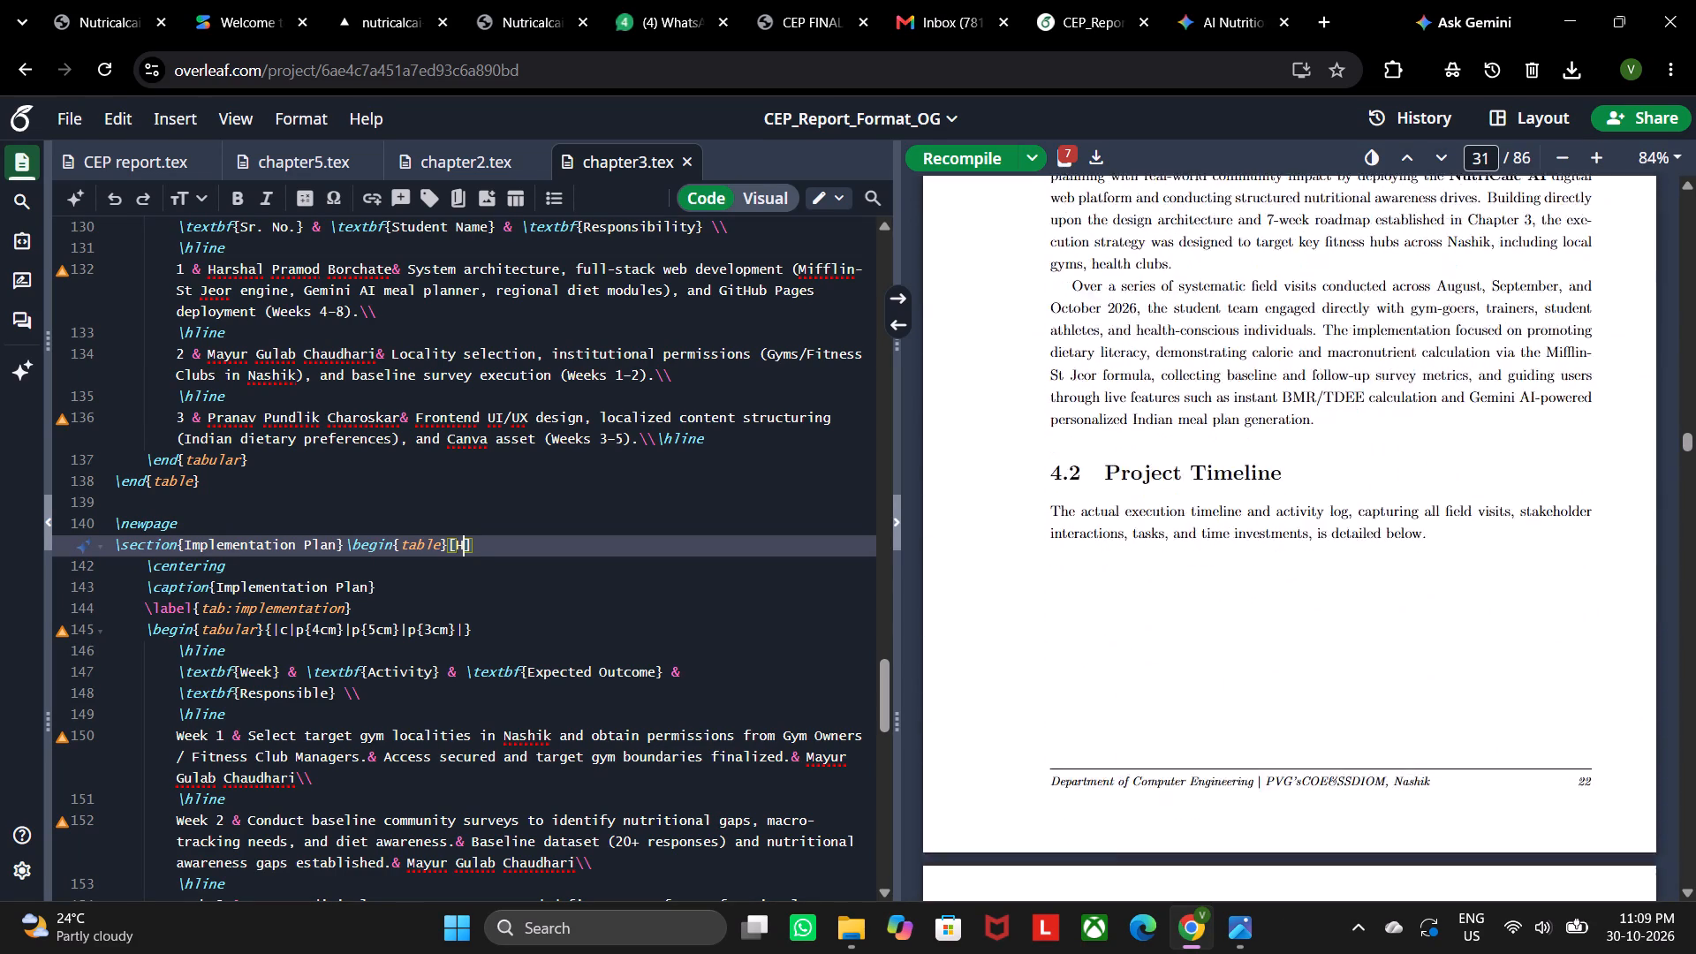
pyautogui.scroll(-7, 1200, 314)
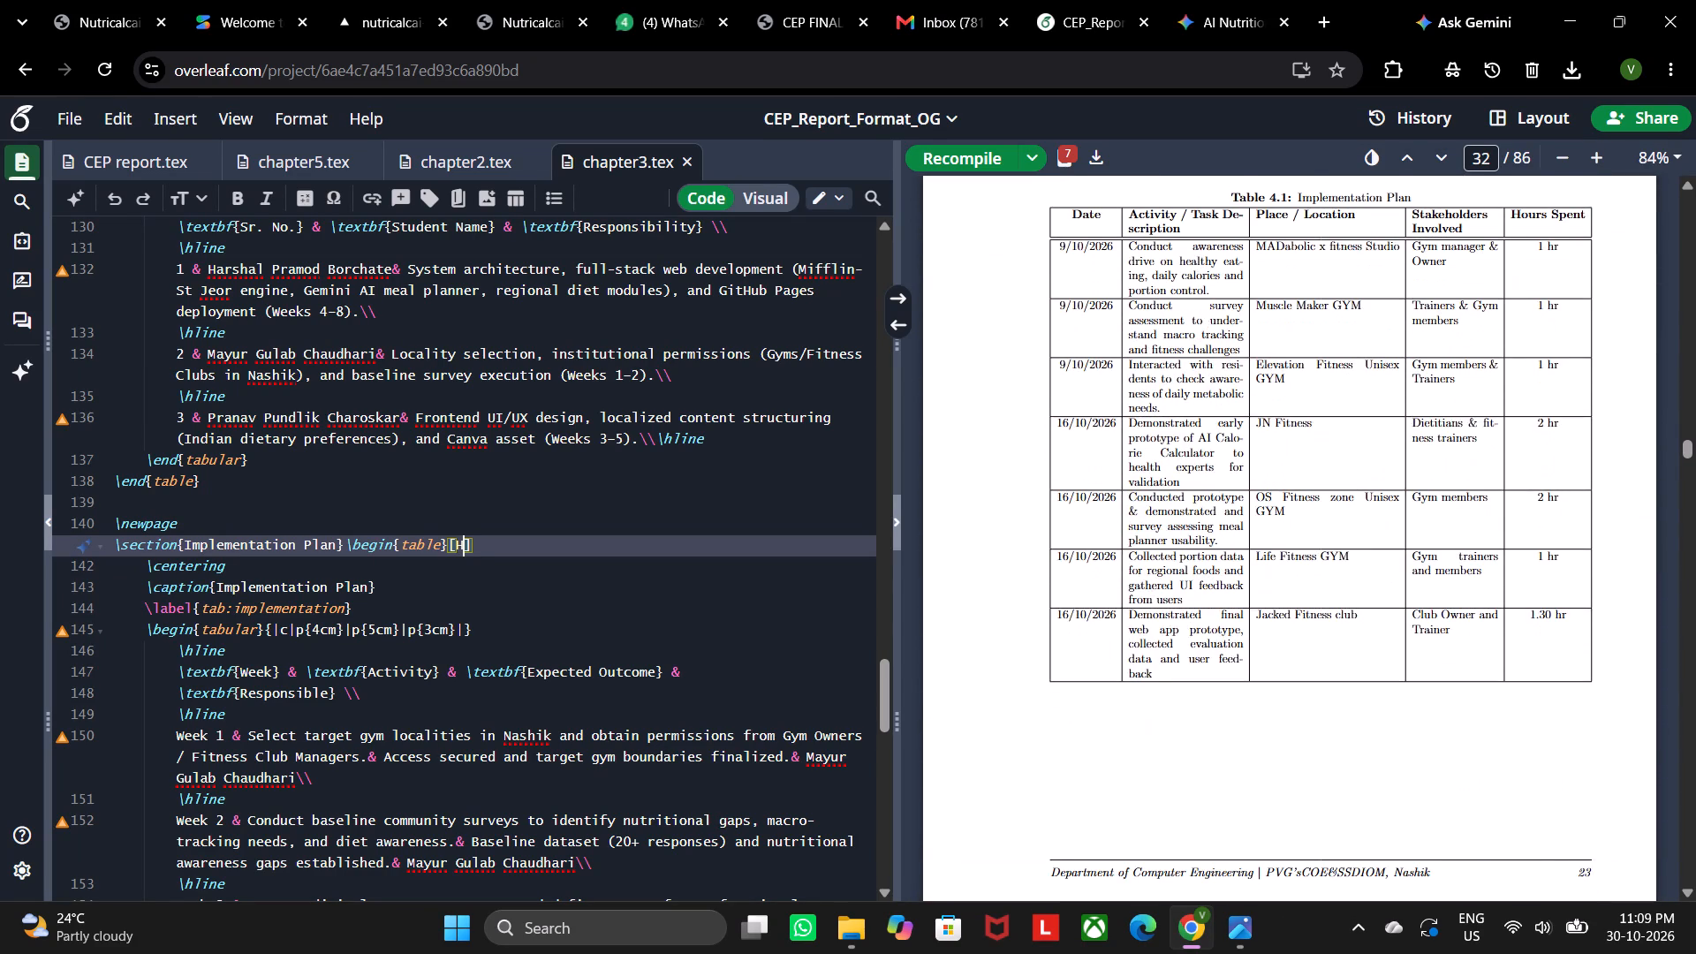
pyautogui.scroll(-2, 1200, 314)
pyautogui.scroll(10, 1200, 314)
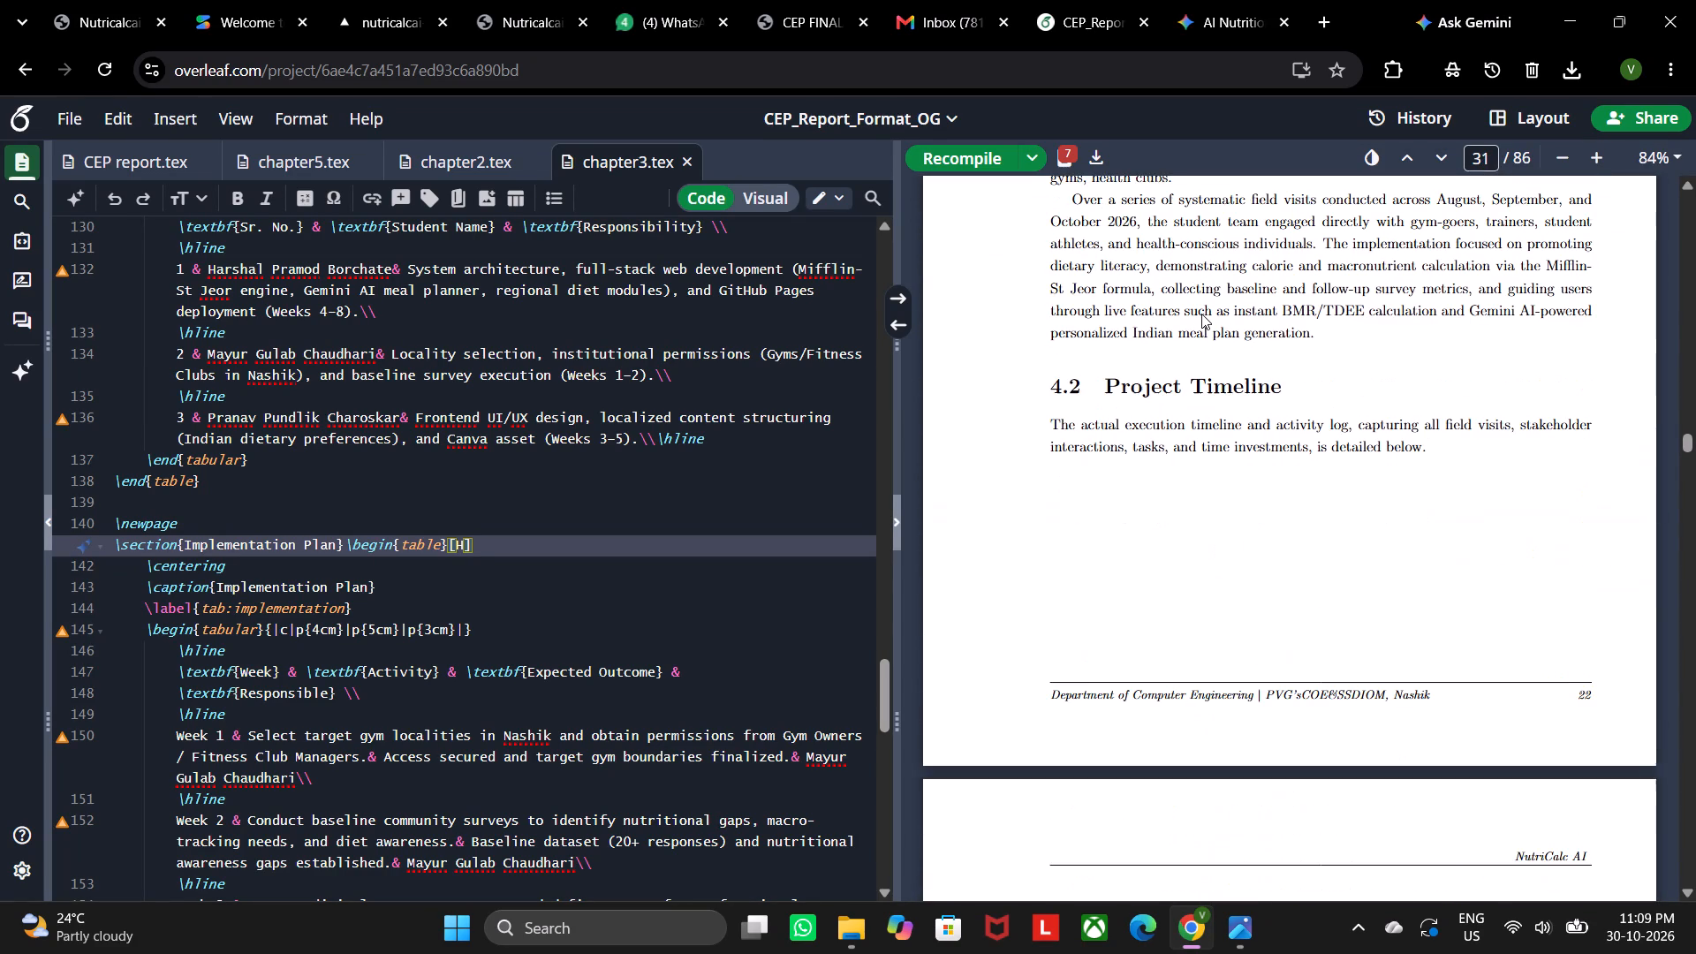
# Compare the LaTeX source of the Project Timeline section in chapter4.tex with the Implementation Plan section in chapter3.tex.
pyautogui.doubleClick(1139, 391)
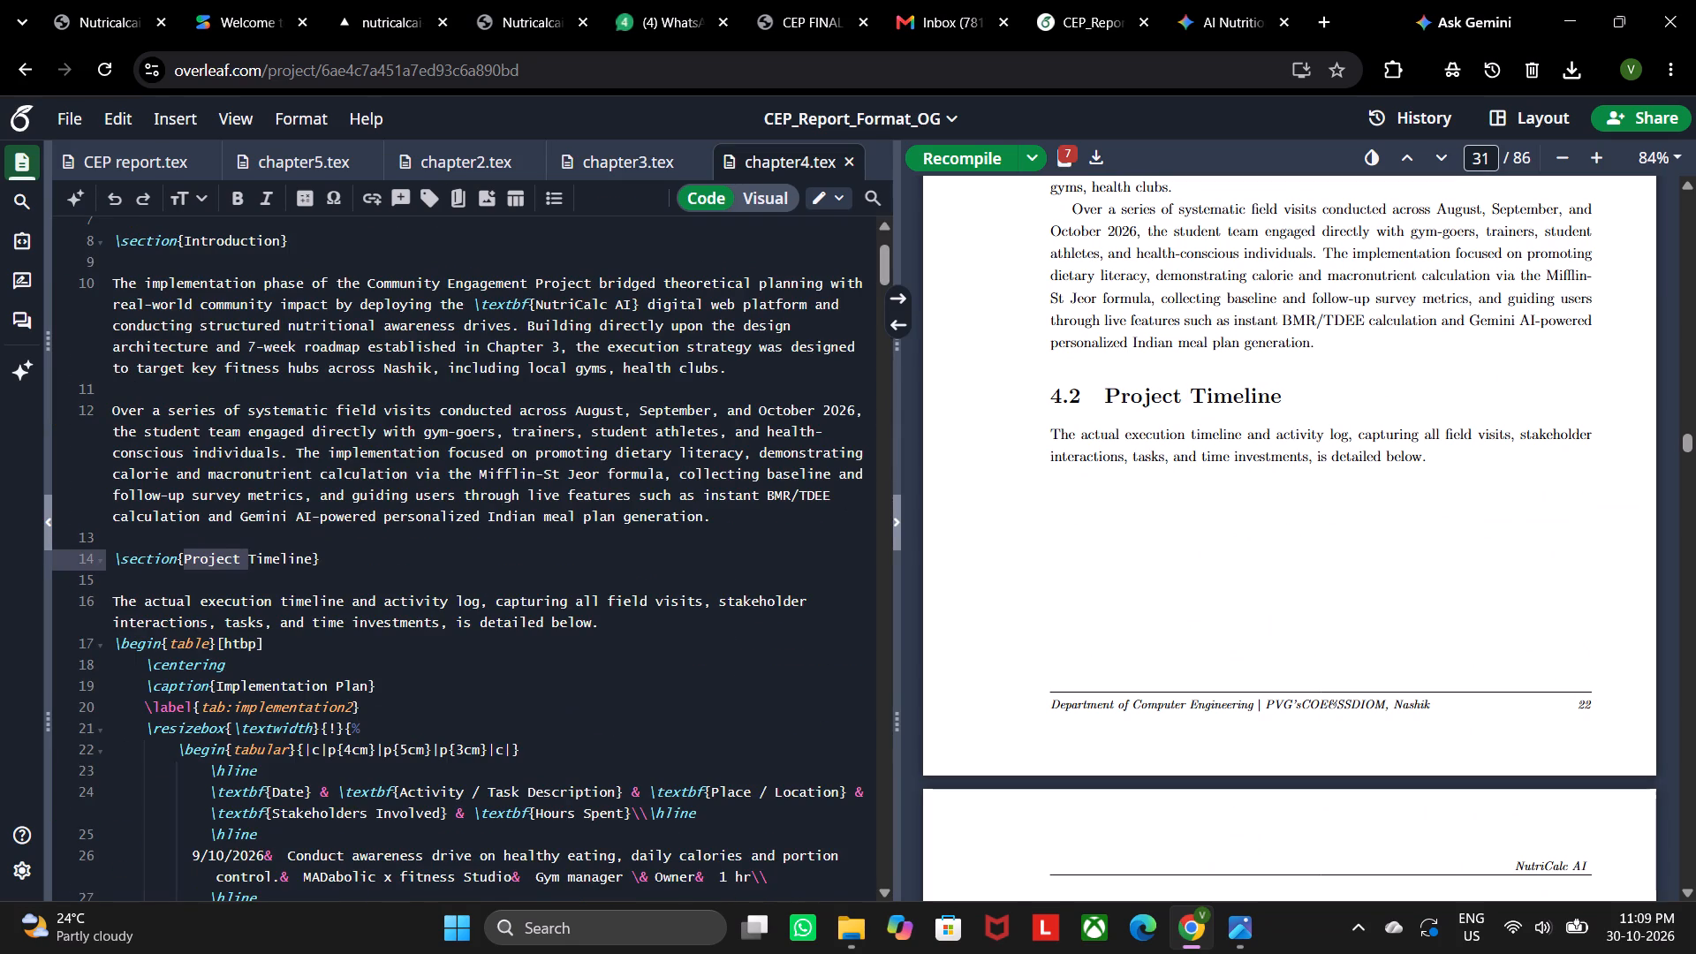
pyautogui.doubleClick(337, 563)
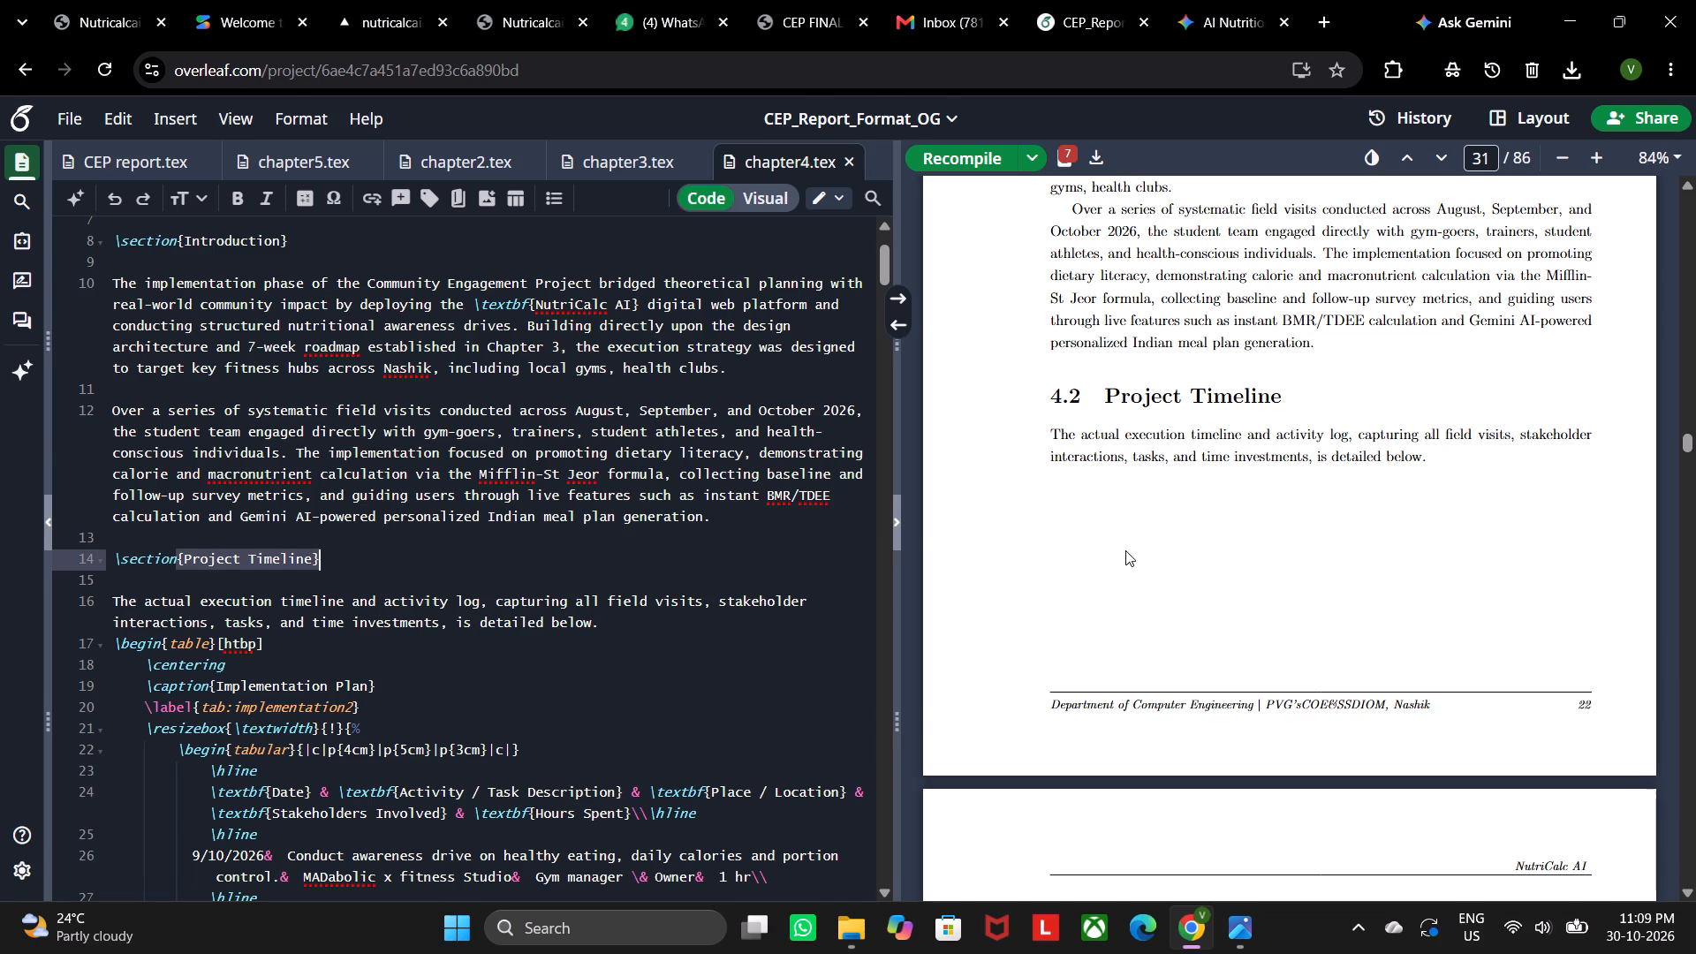
pyautogui.scroll(4, 1125, 550)
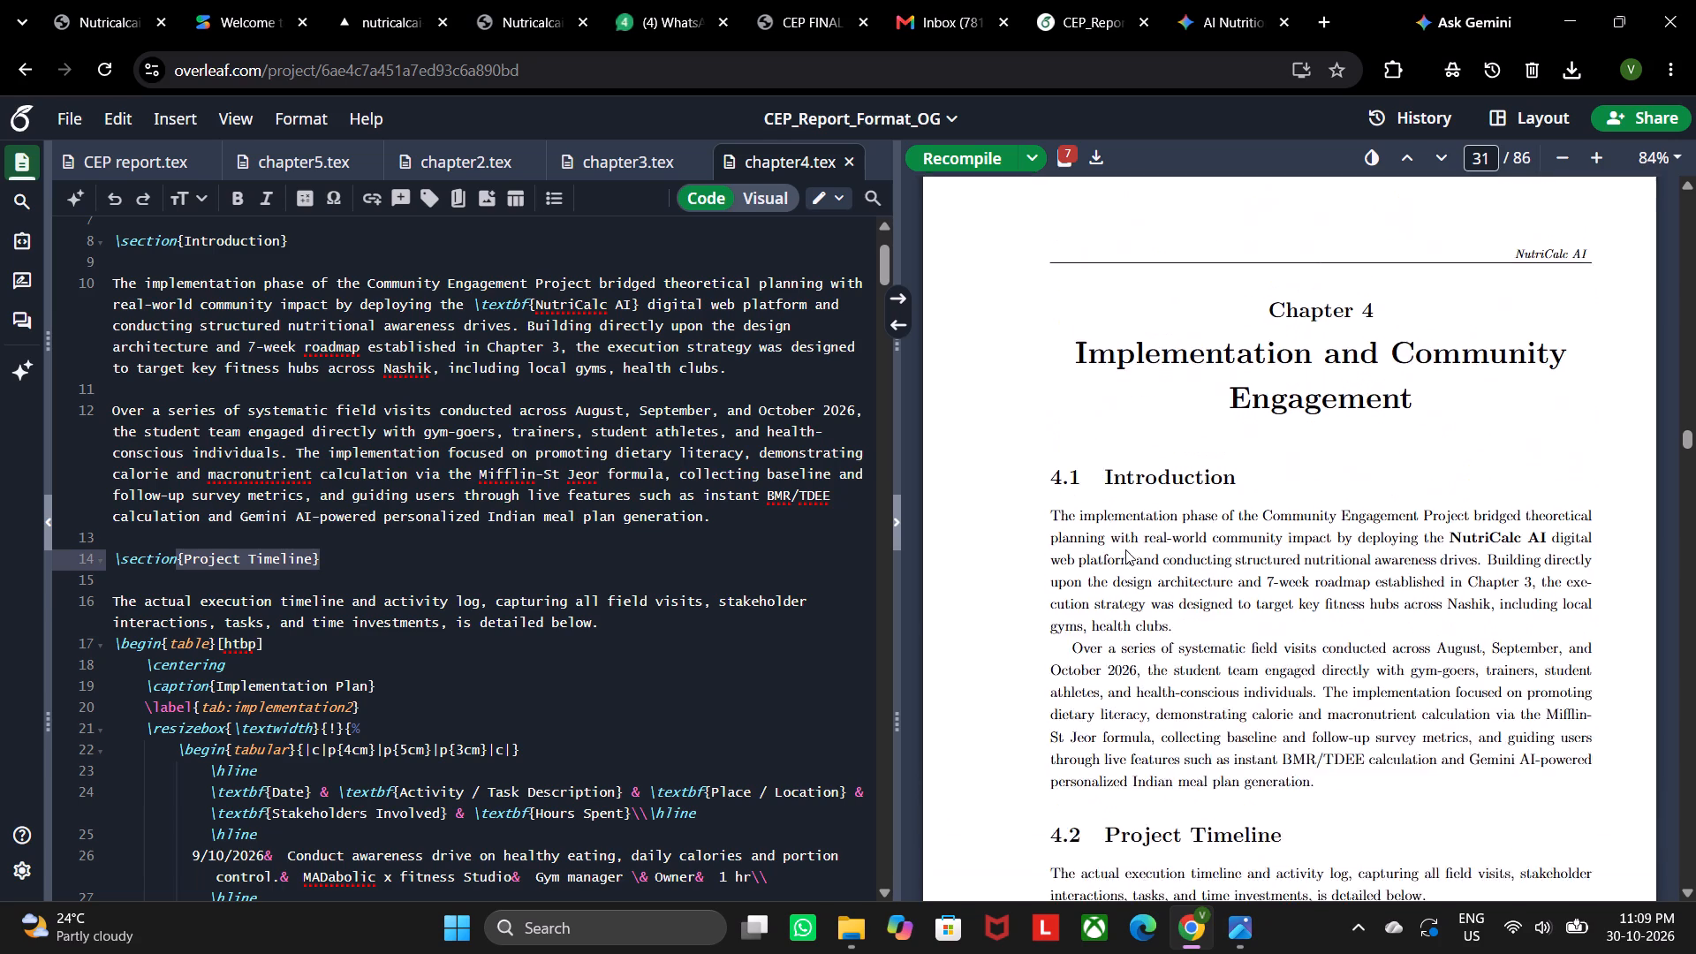
pyautogui.scroll(8, 1125, 549)
pyautogui.scroll(13, 1125, 549)
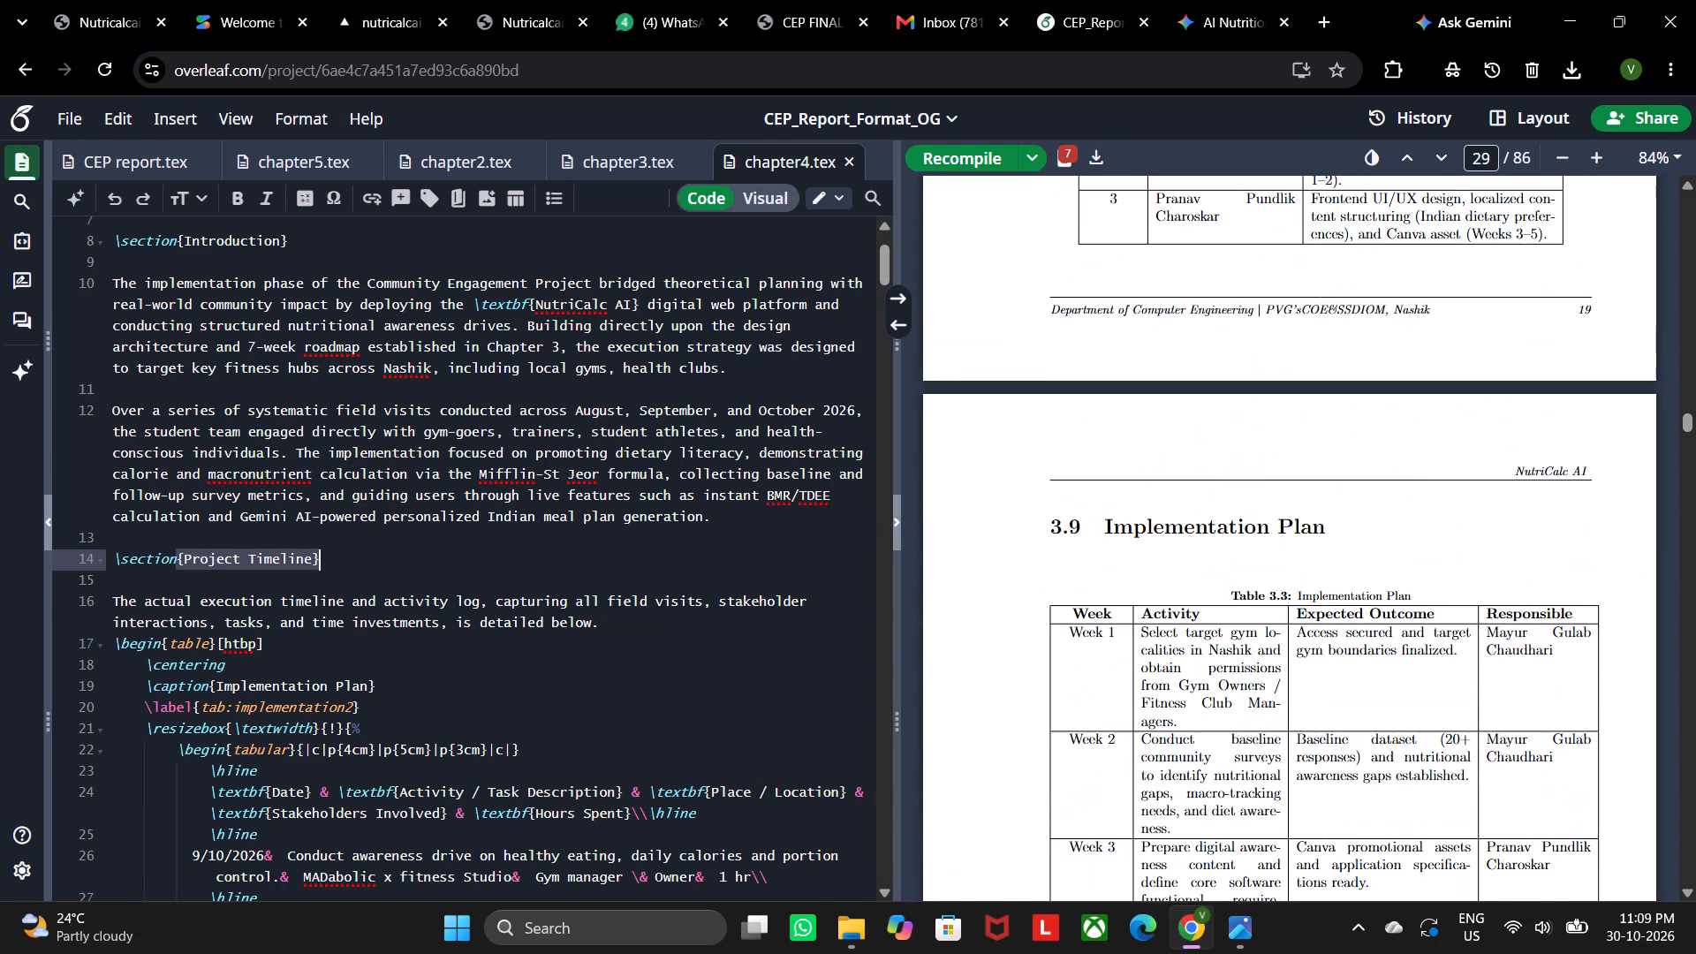
pyautogui.doubleClick(1155, 534)
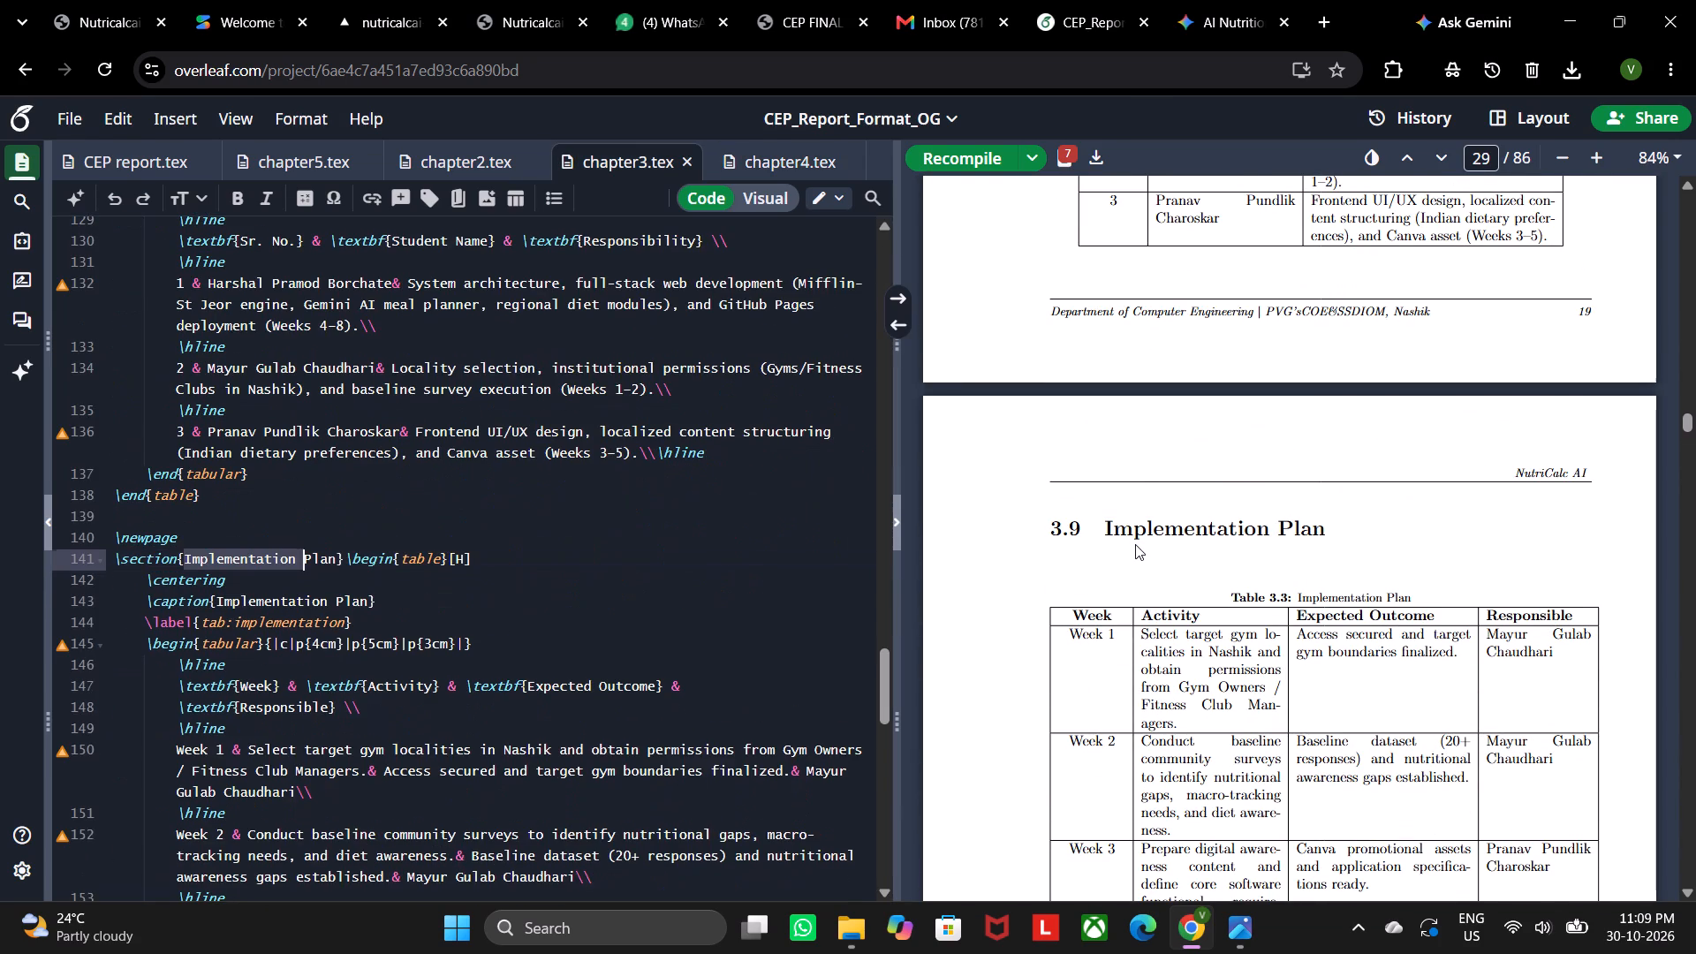
# In chapter4.tex, set the placement option of the Implementation Plan table under Project Timeline to [H], directly after \begin{table}.
pyautogui.scroll(-5, 1168, 548)
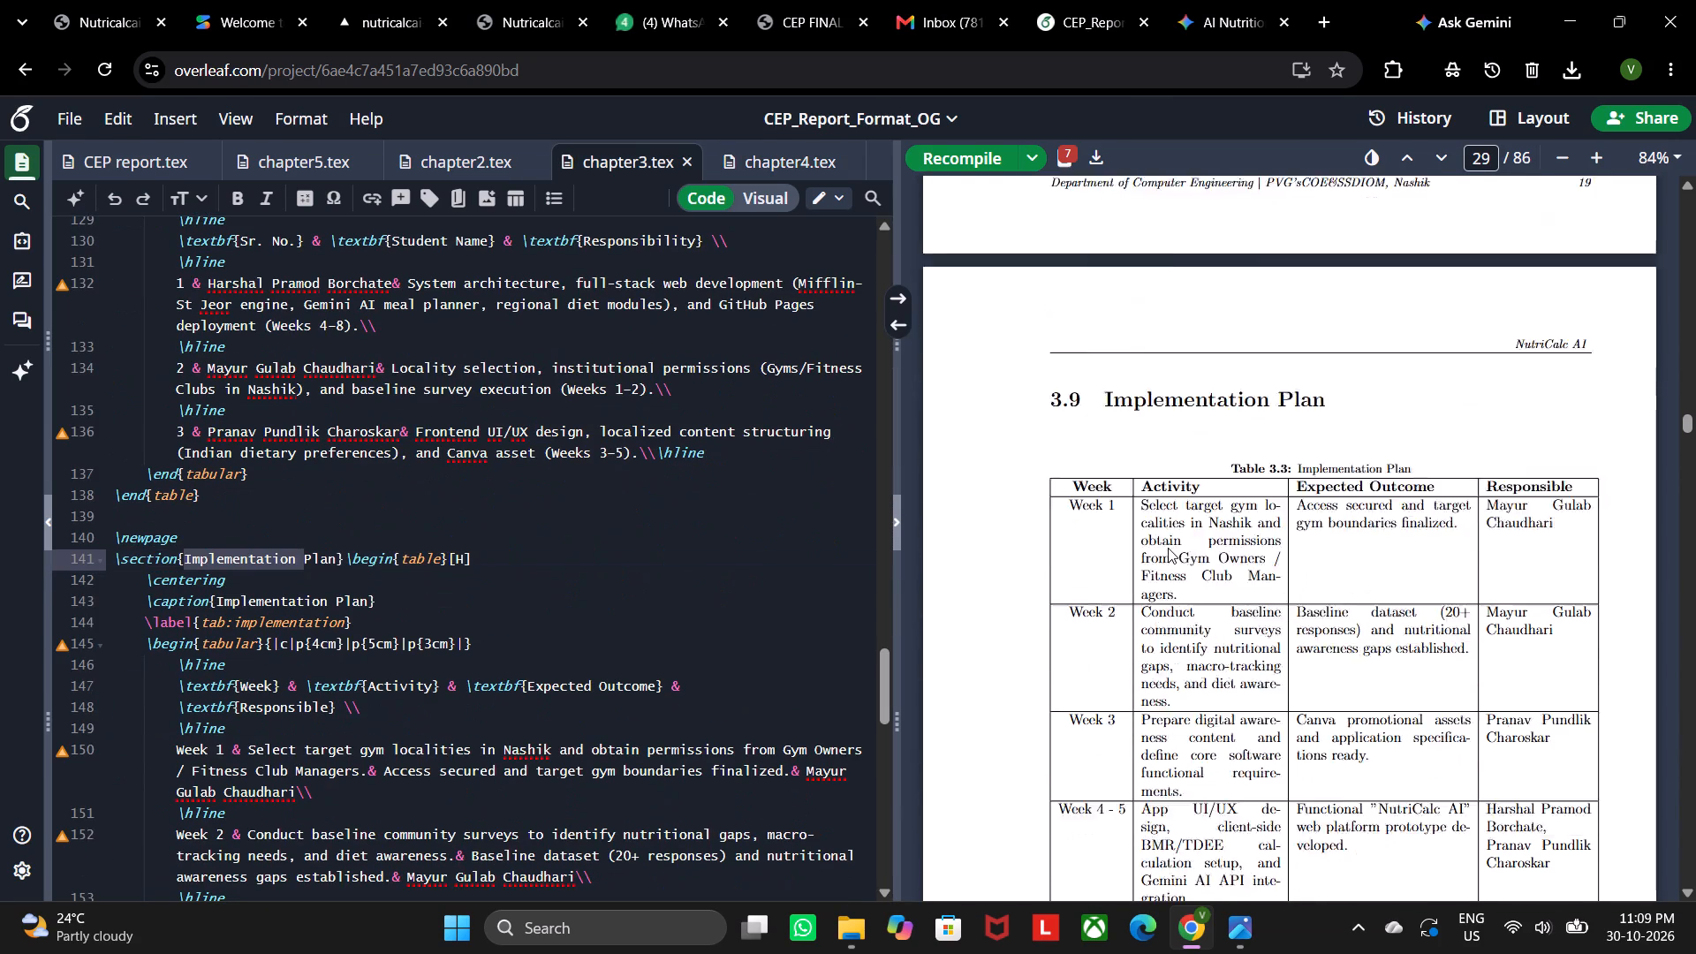
pyautogui.scroll(-17, 1168, 548)
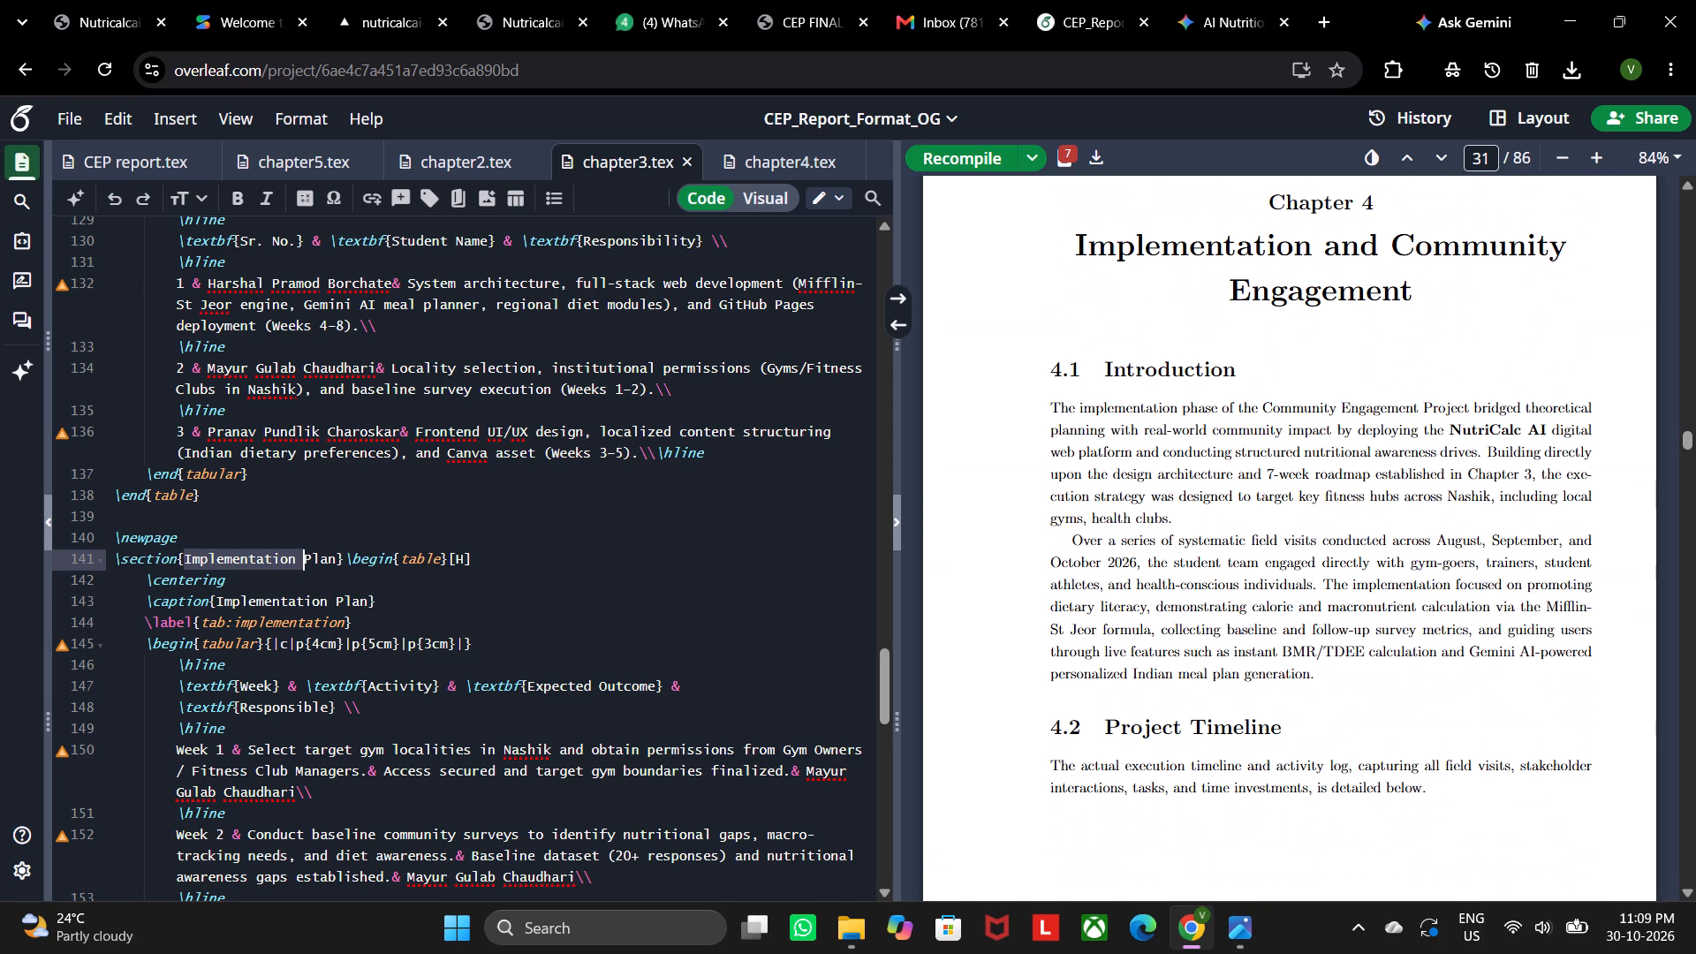
pyautogui.scroll(-4, 1156, 546)
pyautogui.doubleClick(1154, 285)
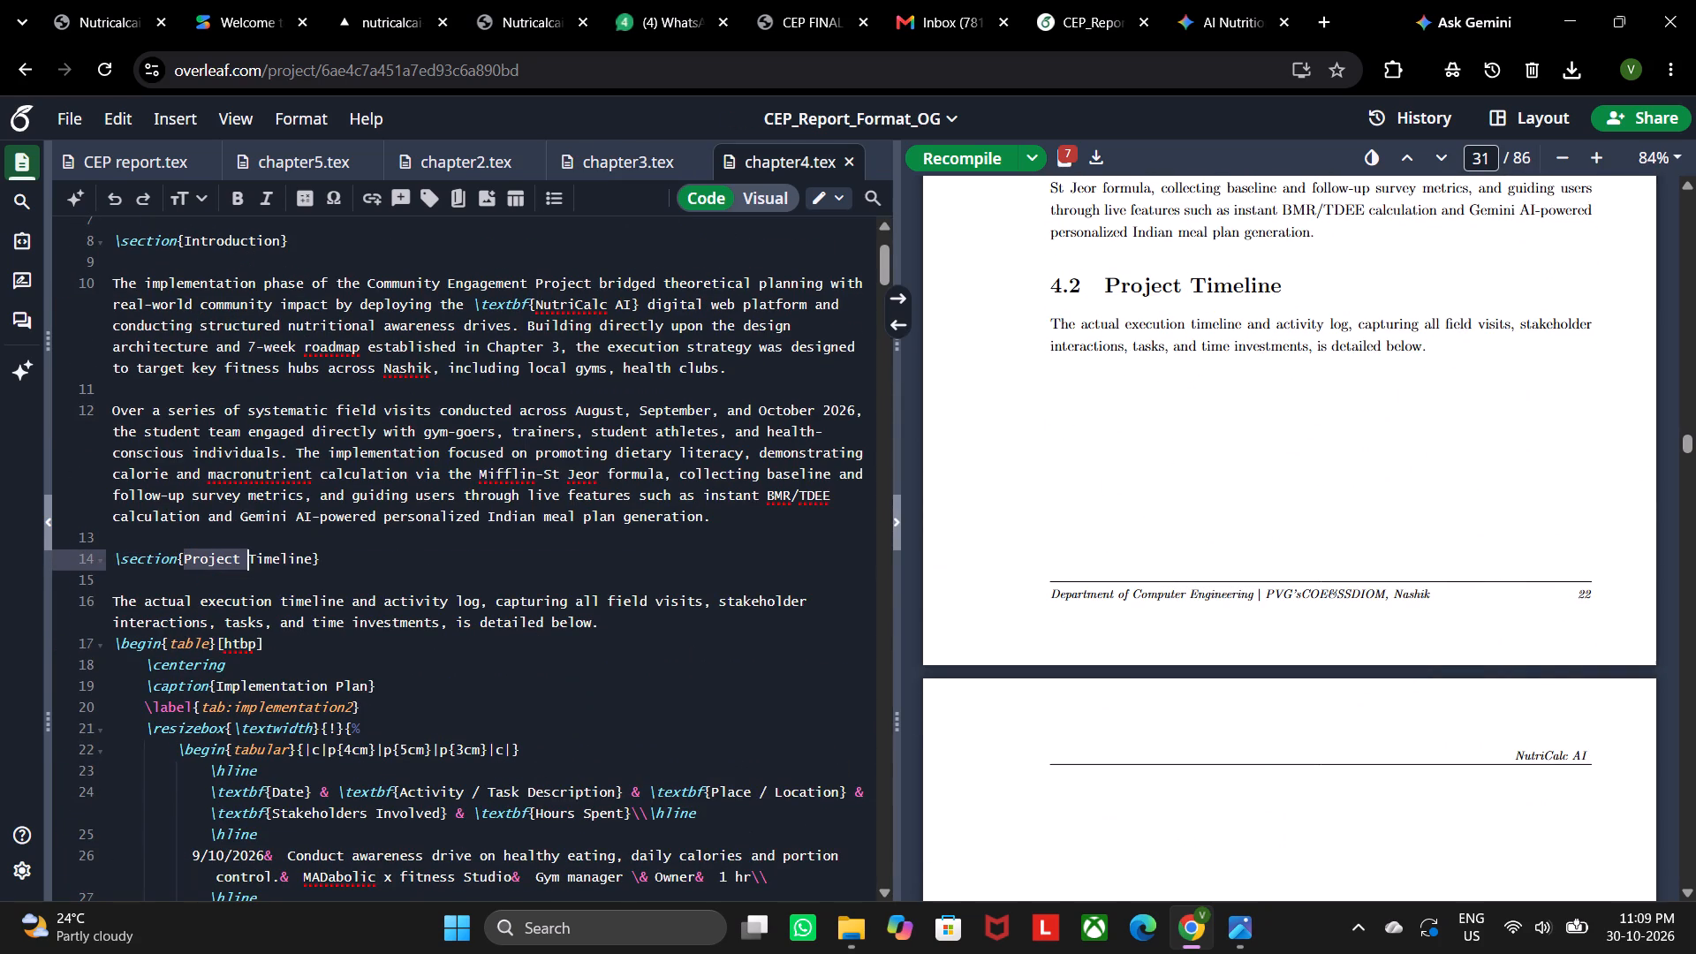
pyautogui.doubleClick(282, 649)
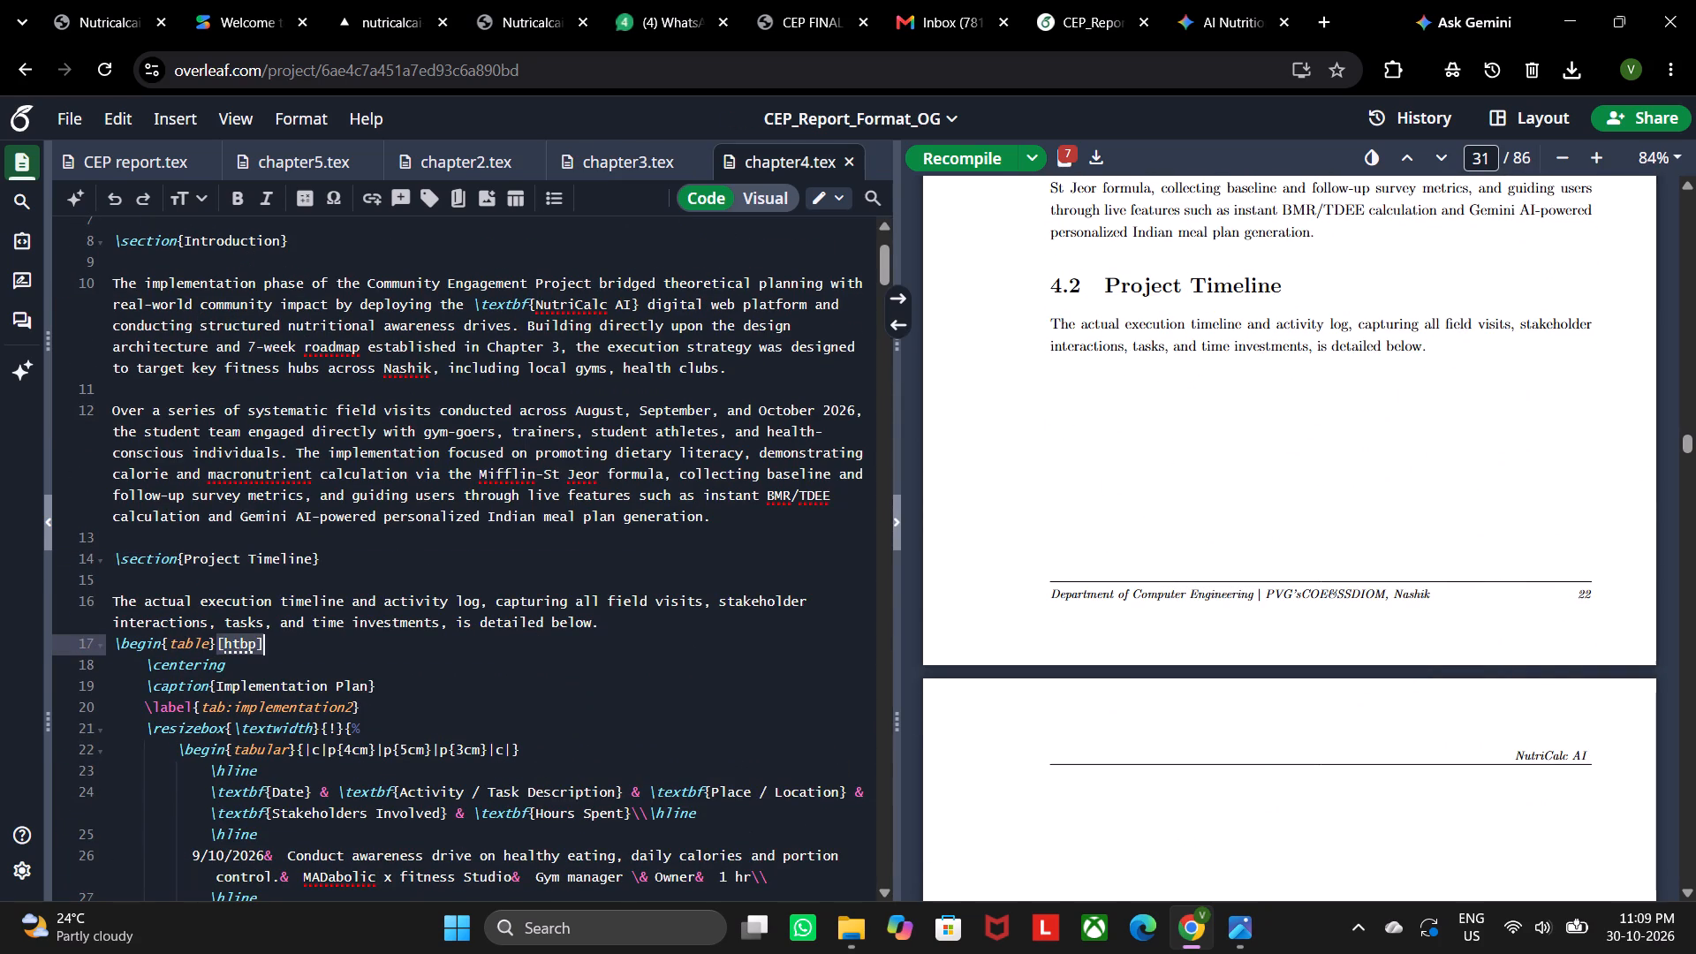
pyautogui.press('space')
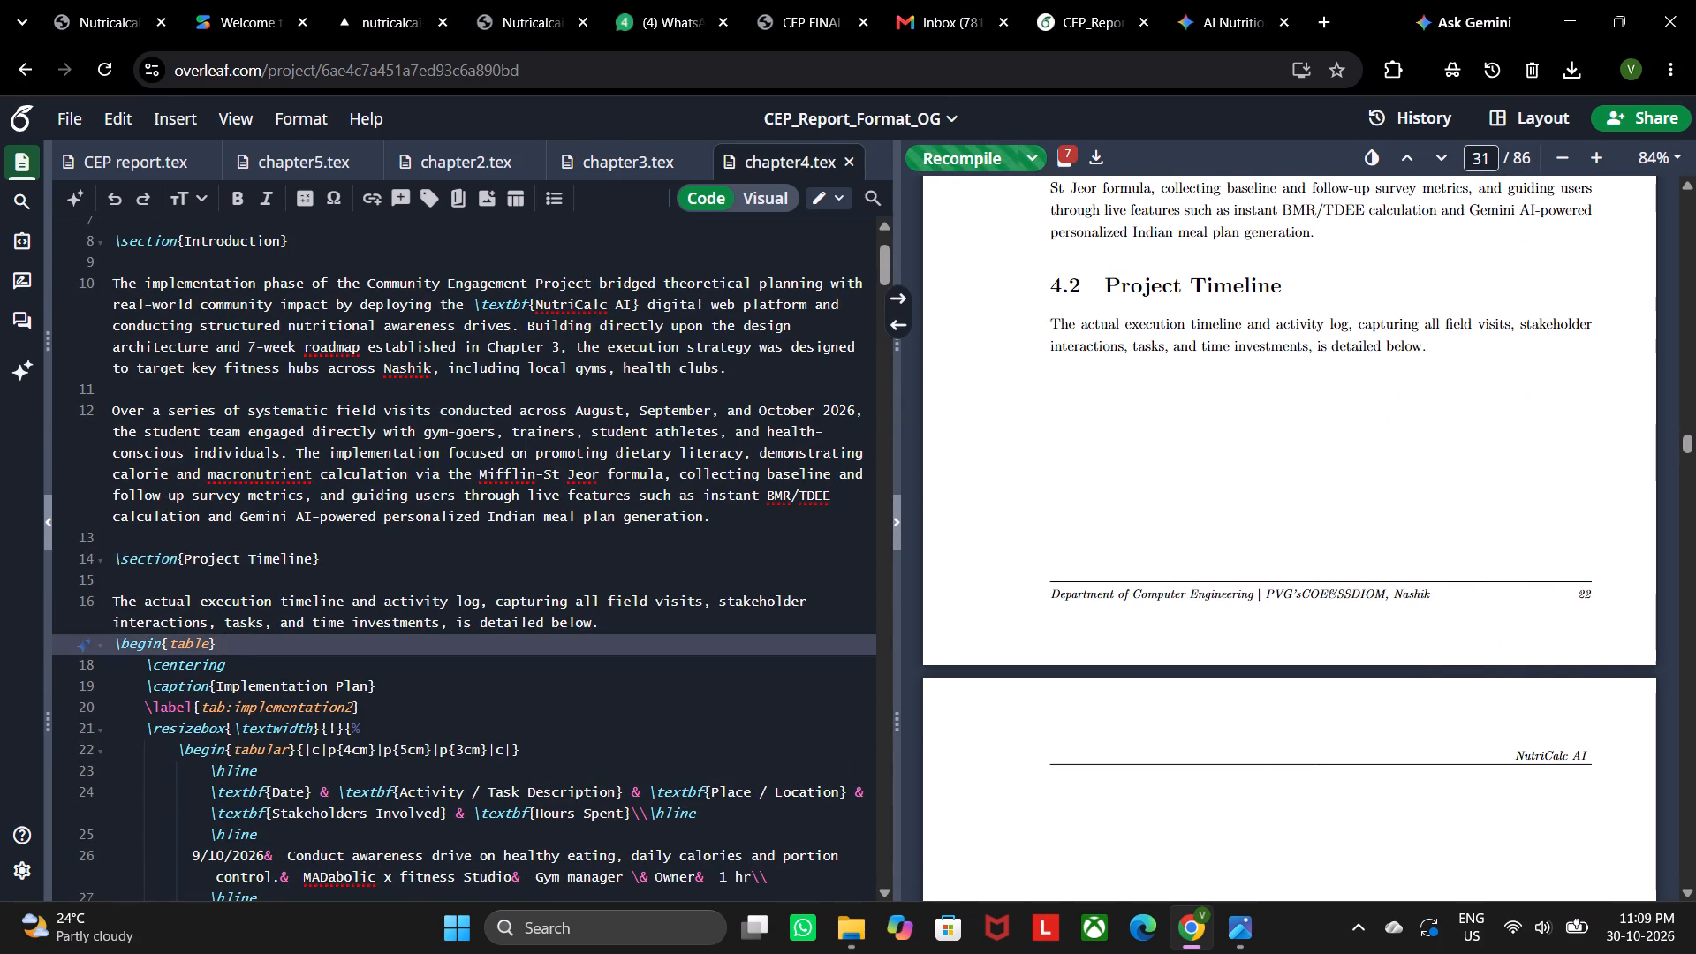
pyautogui.hotkey('shift', '{')
pyautogui.press('BackSpace')
pyautogui.press('[')
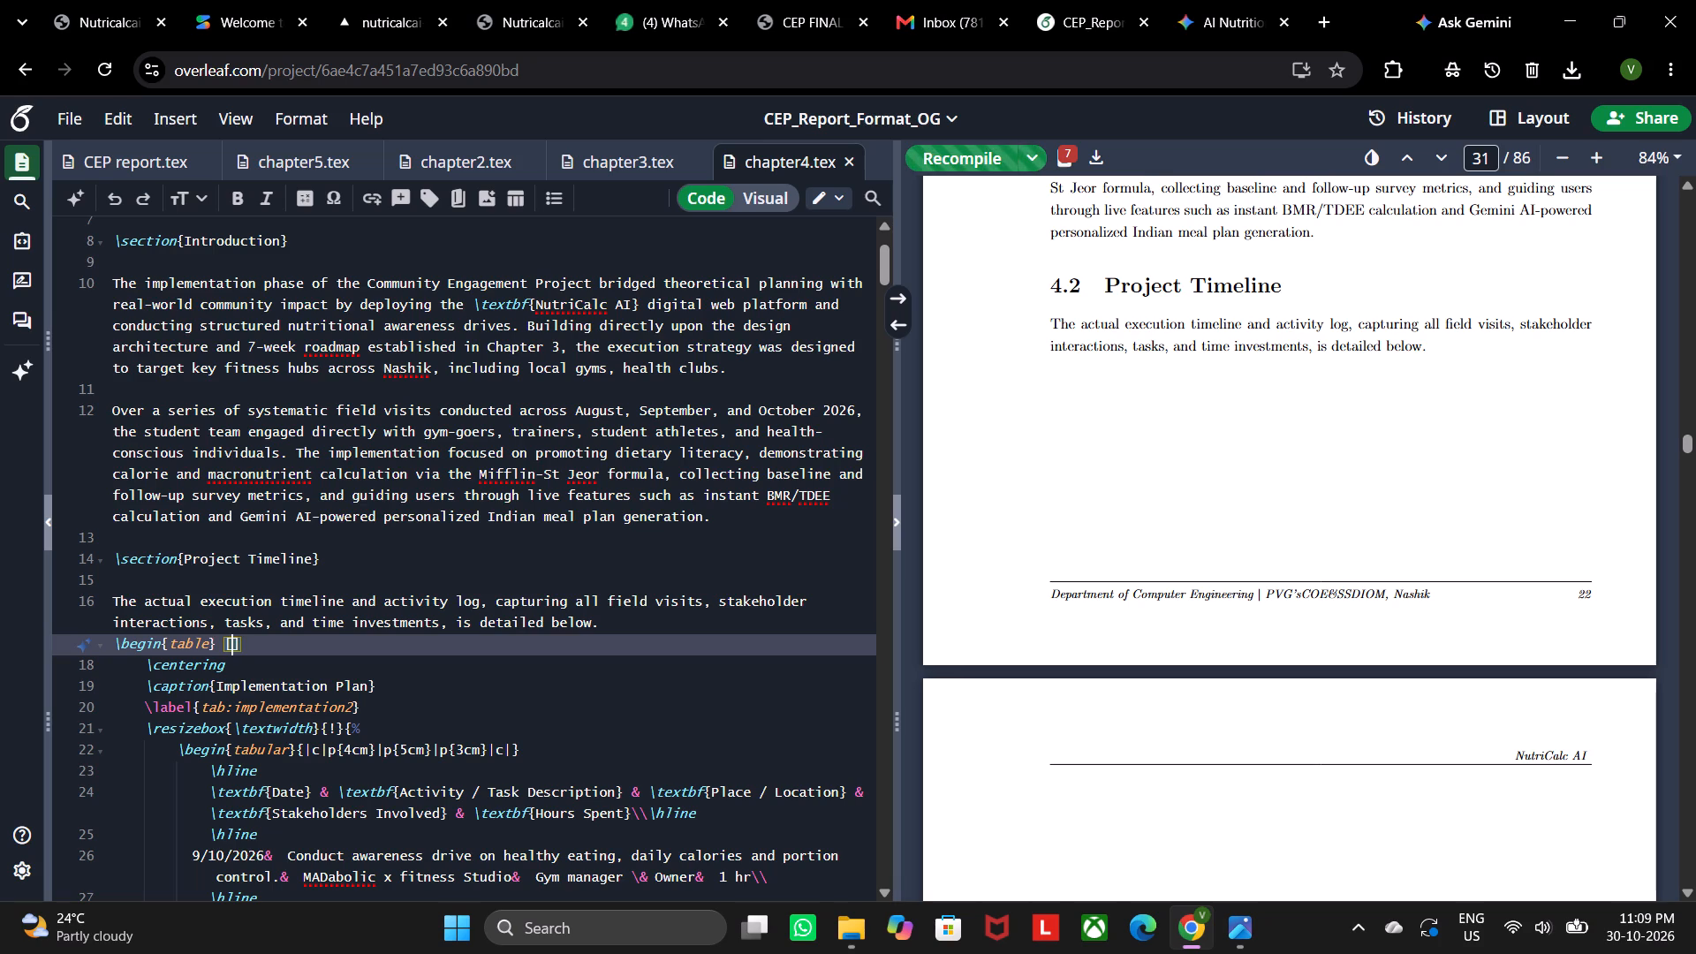
pyautogui.hotkey('shift', 'h')
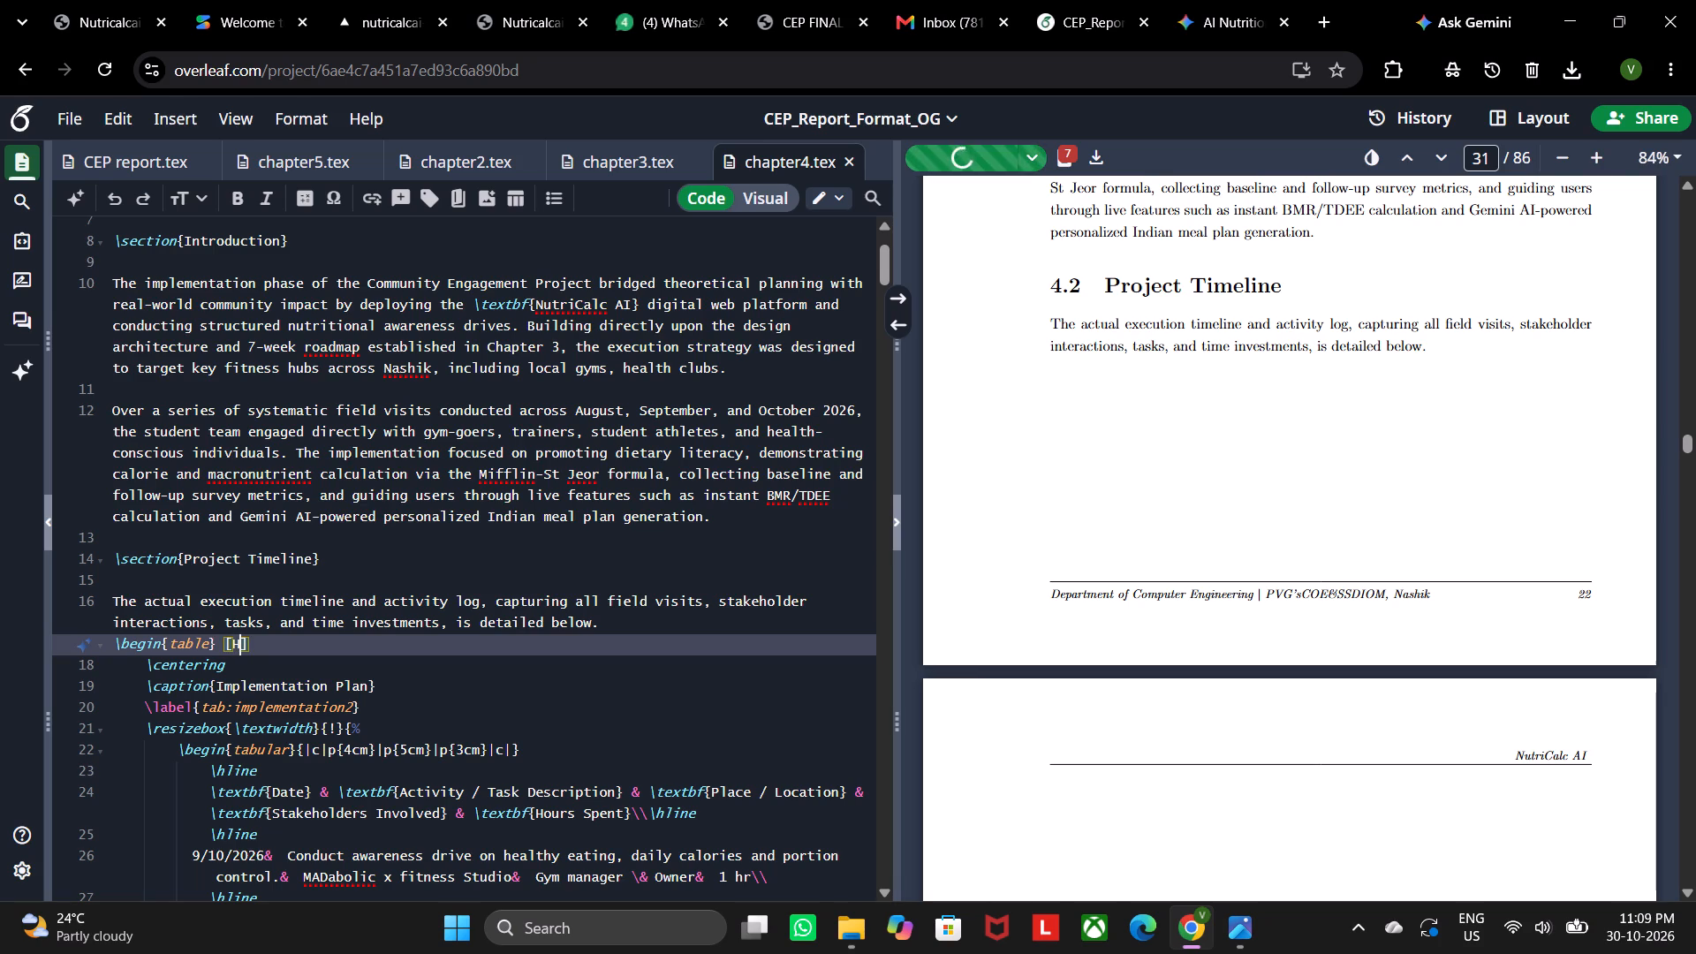
pyautogui.click(223, 642)
pyautogui.press('BackSpace')
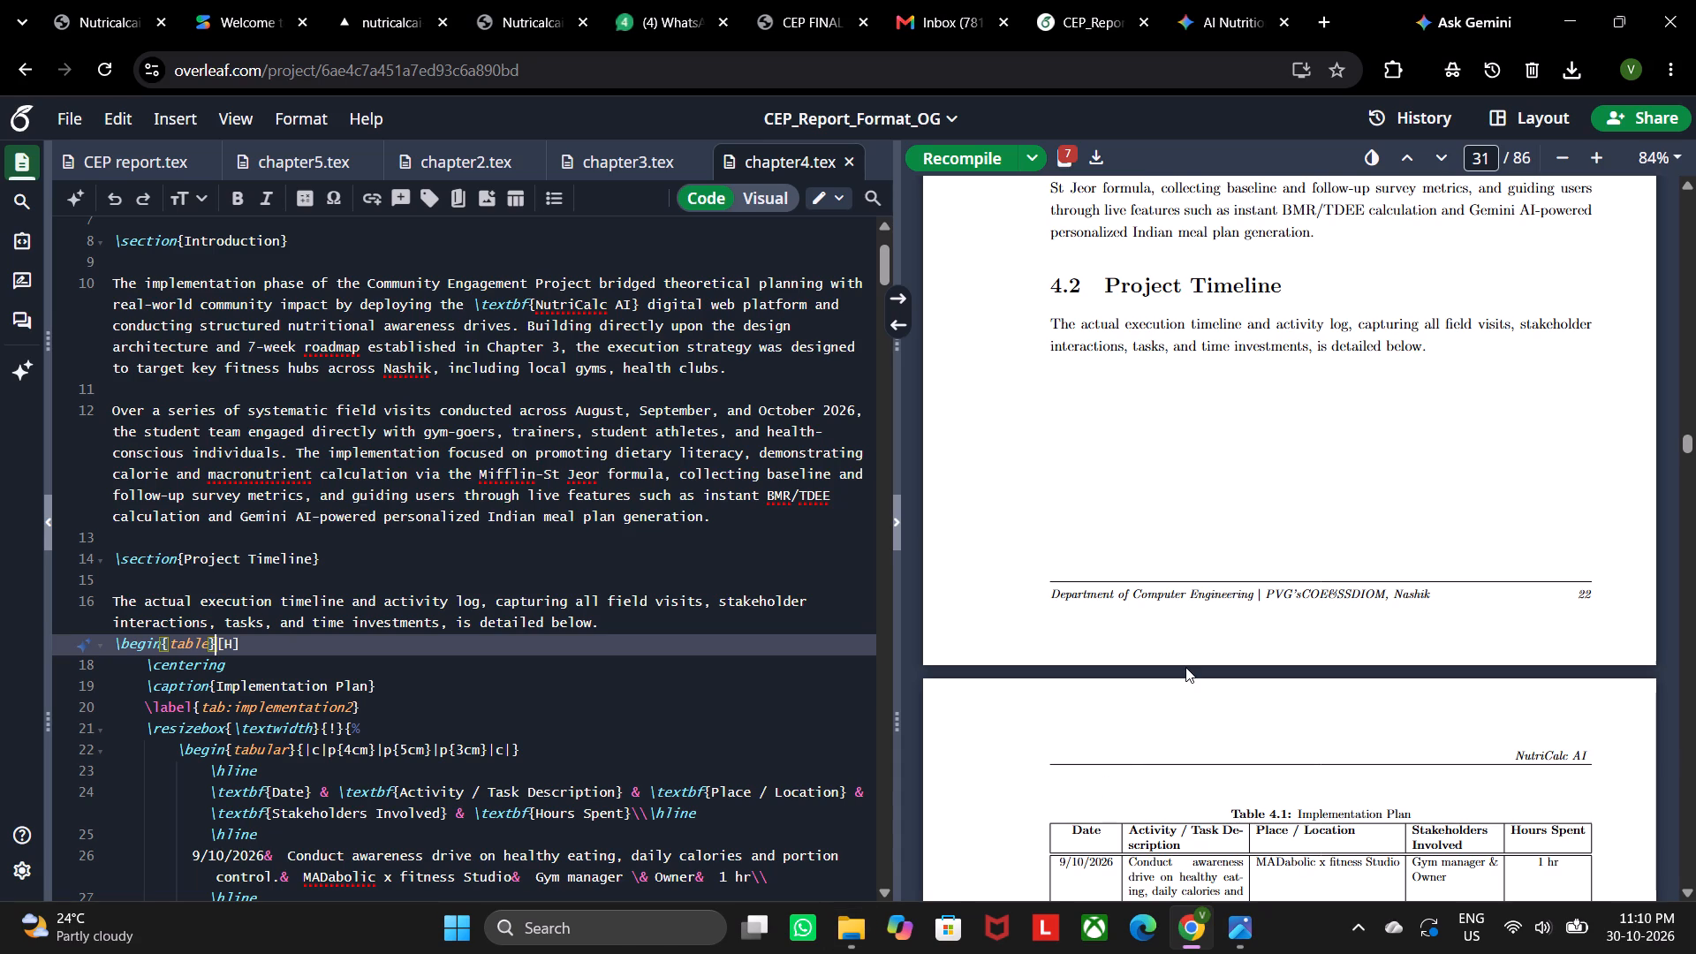
# Check the compiled chapter 4 pages for the table's placement, from Project Timeline through the first two field visits.
pyautogui.scroll(4, 1185, 667)
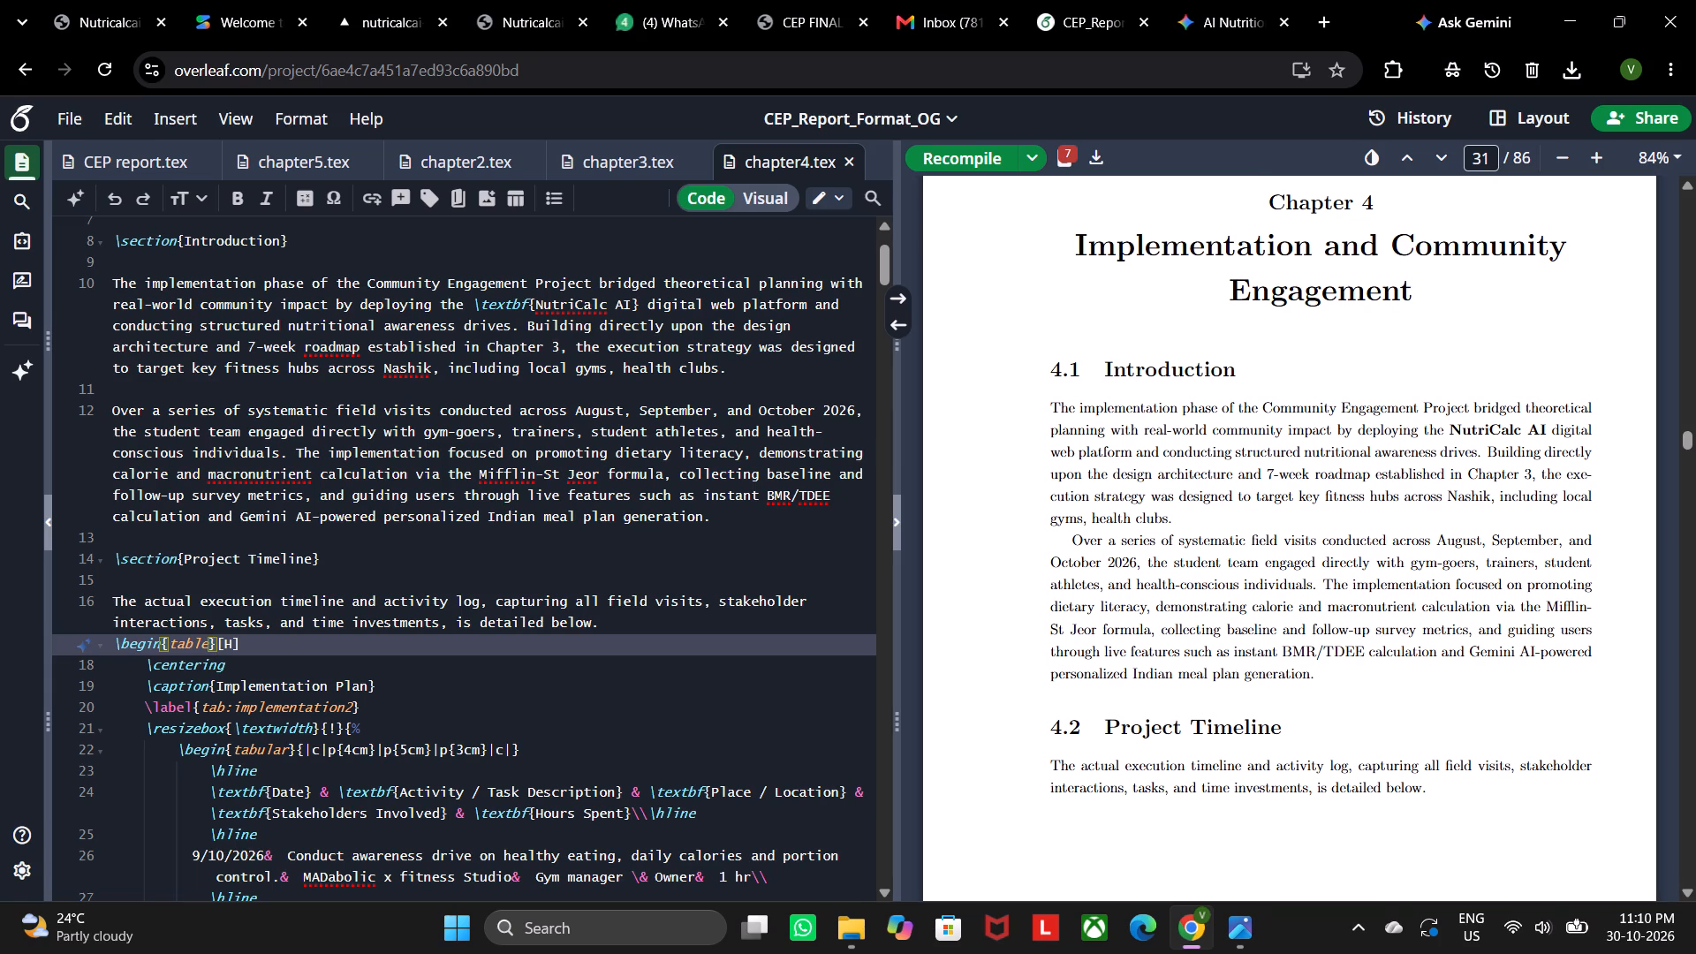
pyautogui.scroll(-6, 1185, 667)
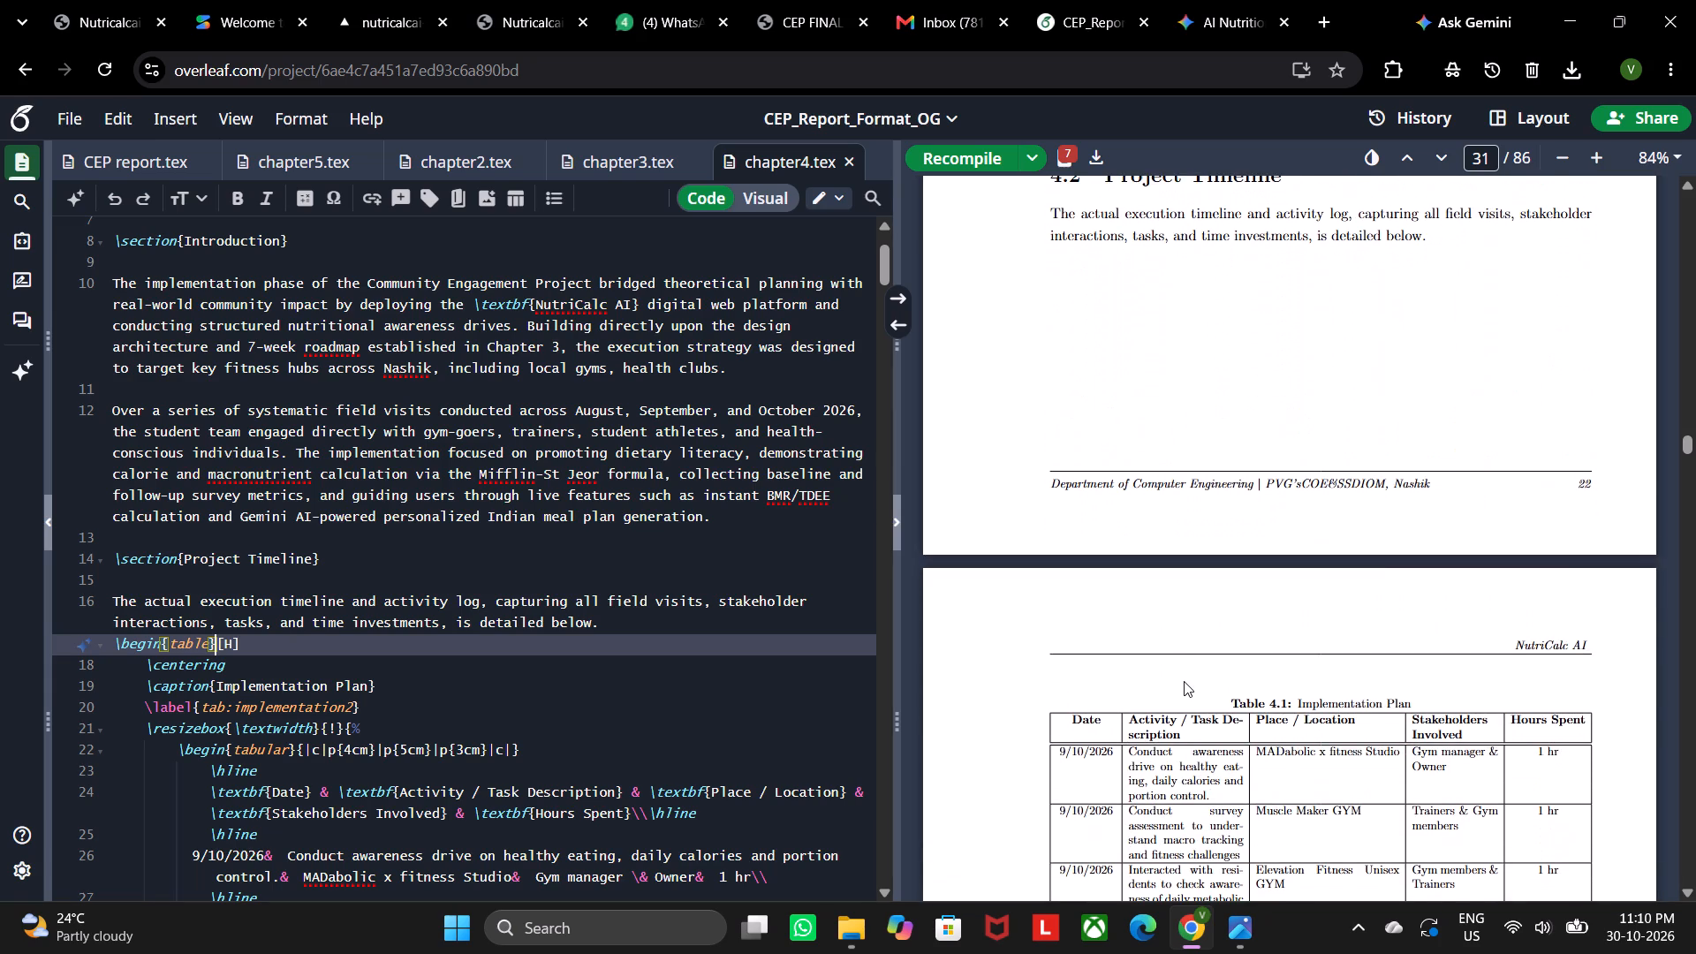
pyautogui.scroll(-5, 1184, 681)
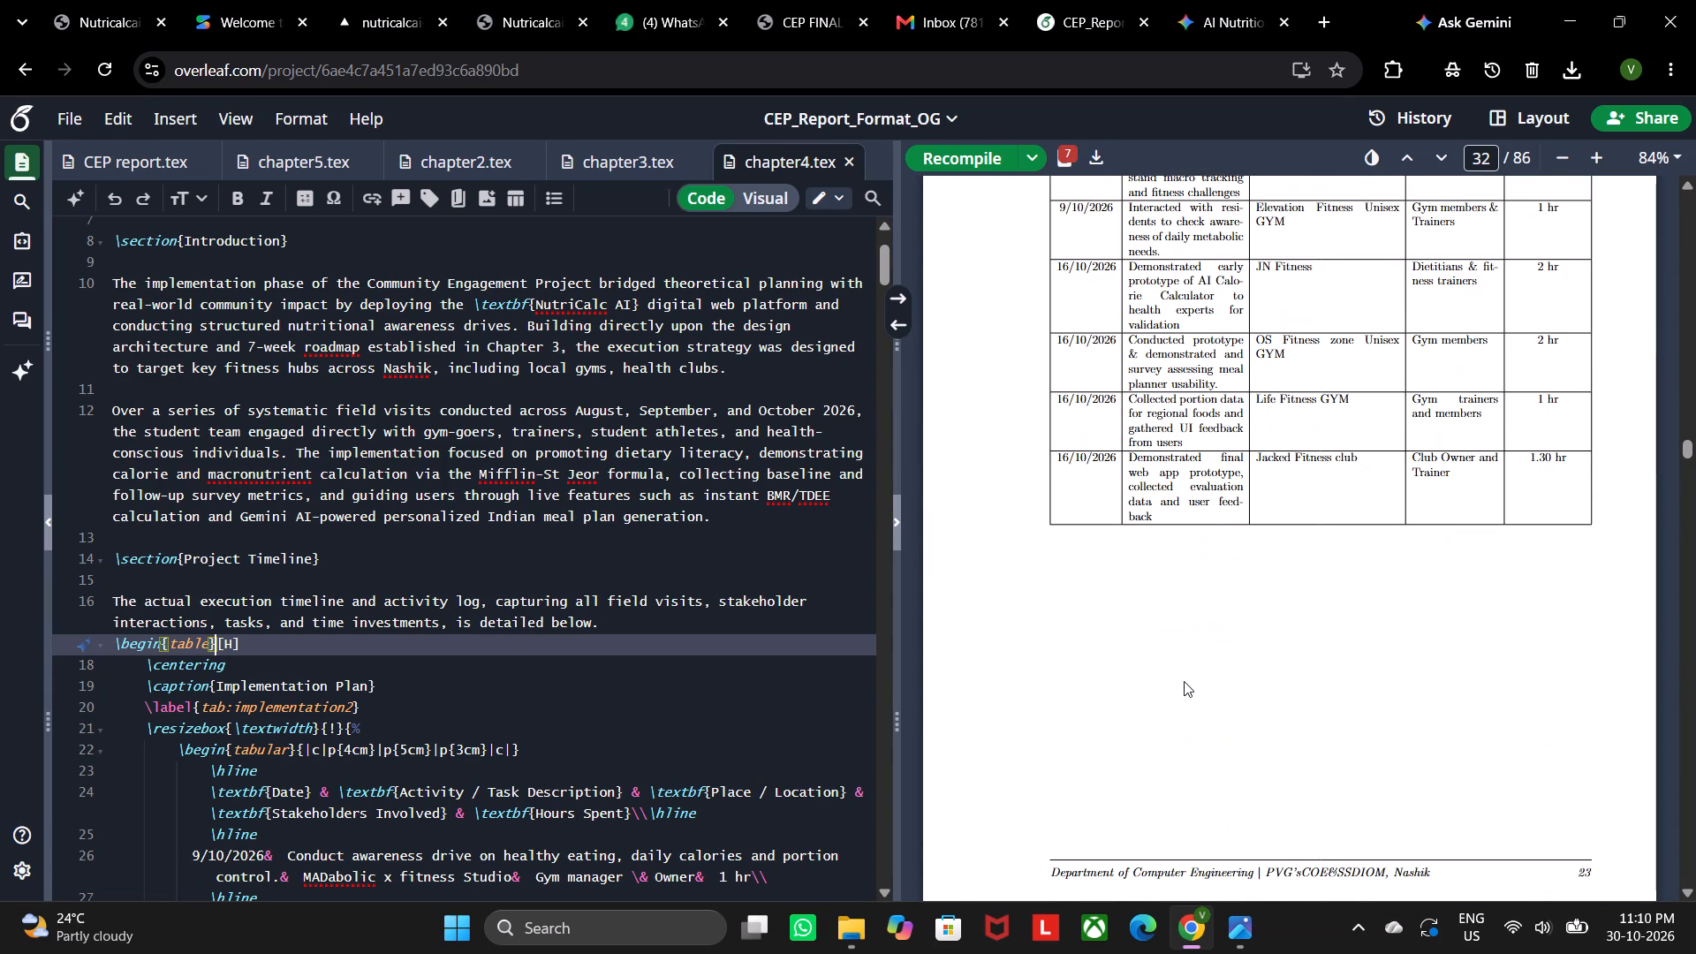
pyautogui.scroll(-9, 1184, 681)
pyautogui.scroll(2, 1184, 681)
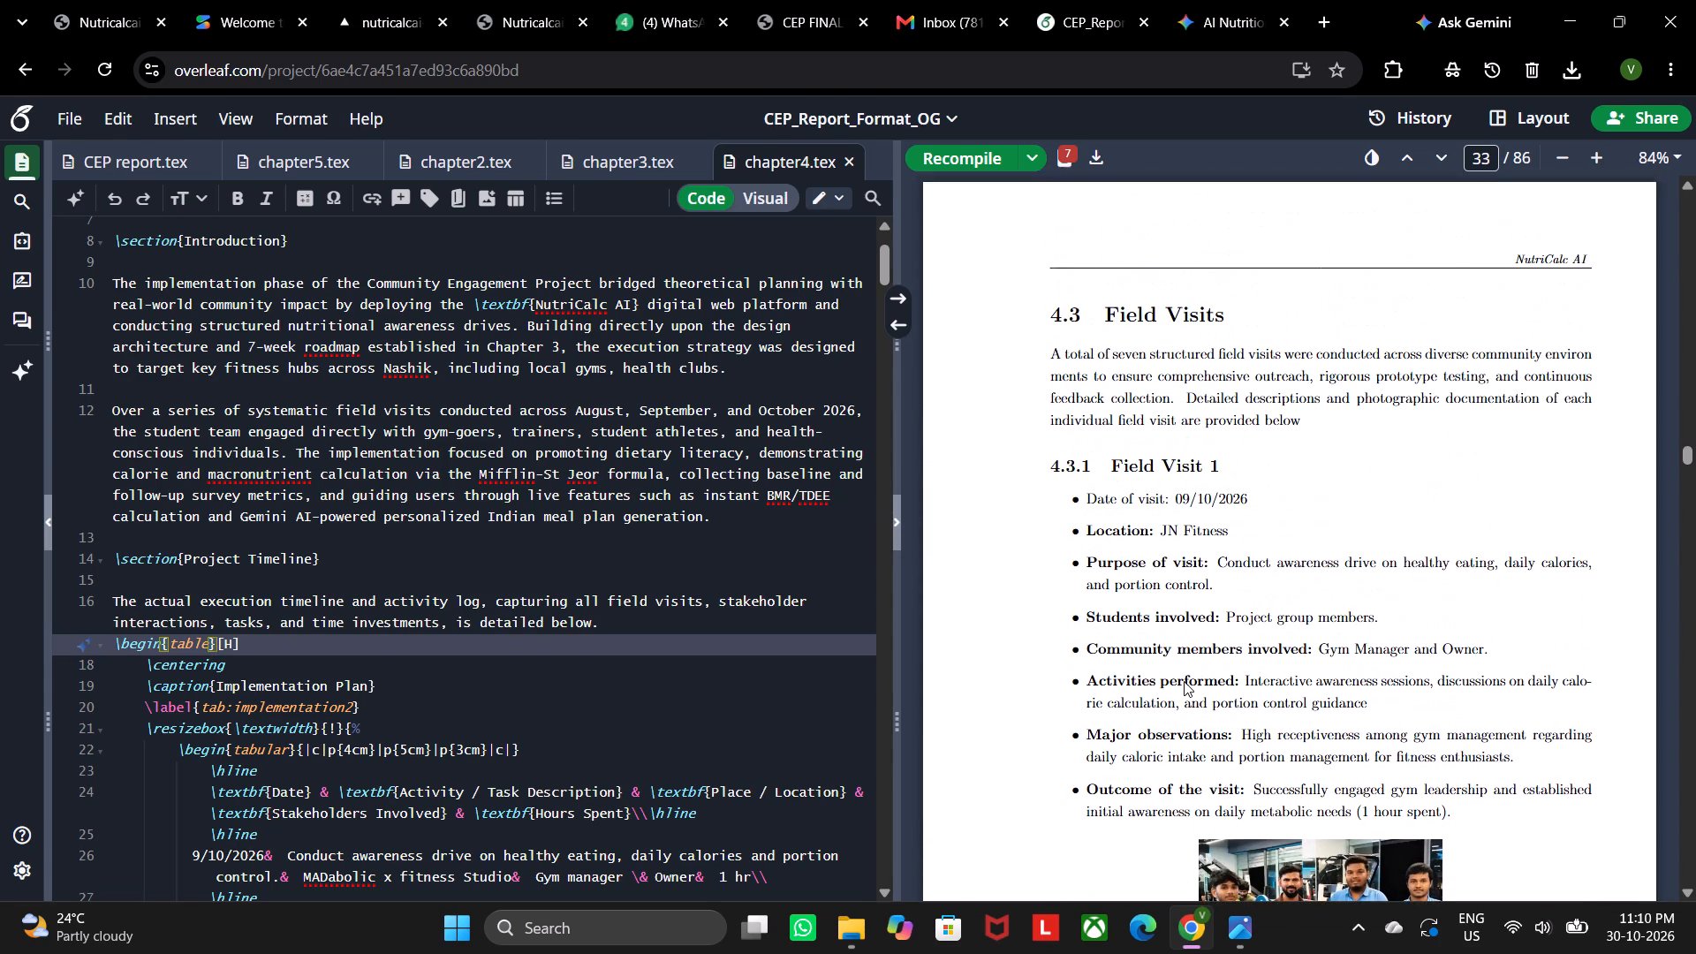
pyautogui.scroll(-9, 1184, 681)
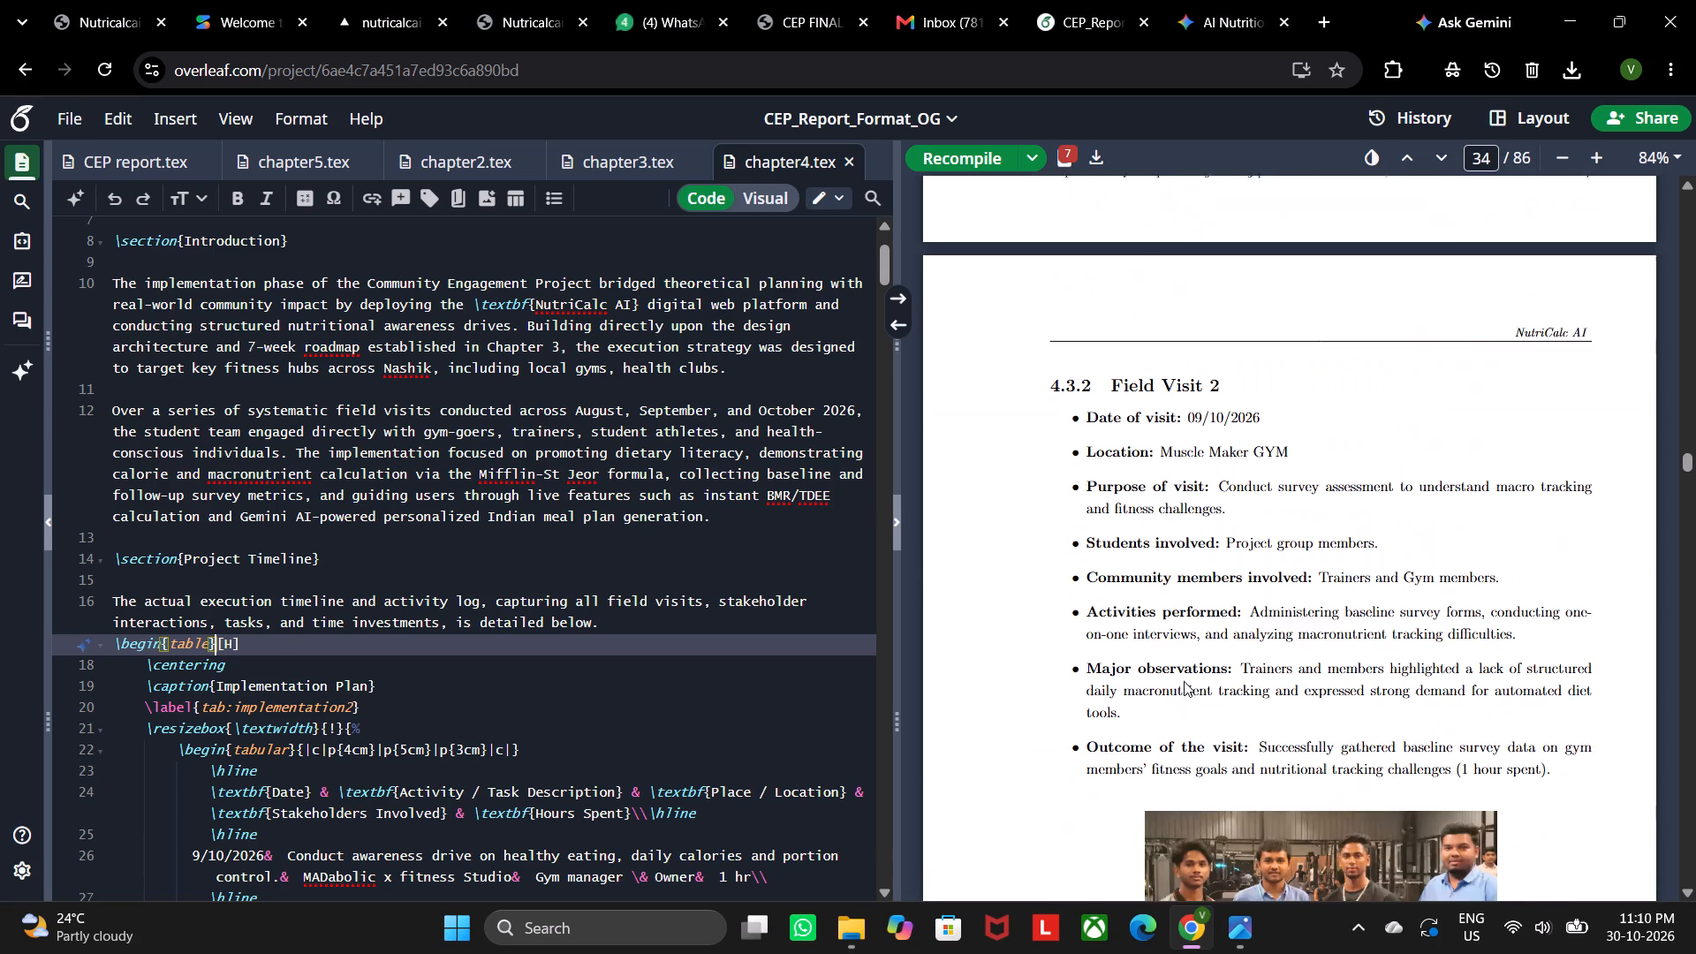
pyautogui.scroll(-4, 1184, 681)
pyautogui.scroll(11, 1184, 681)
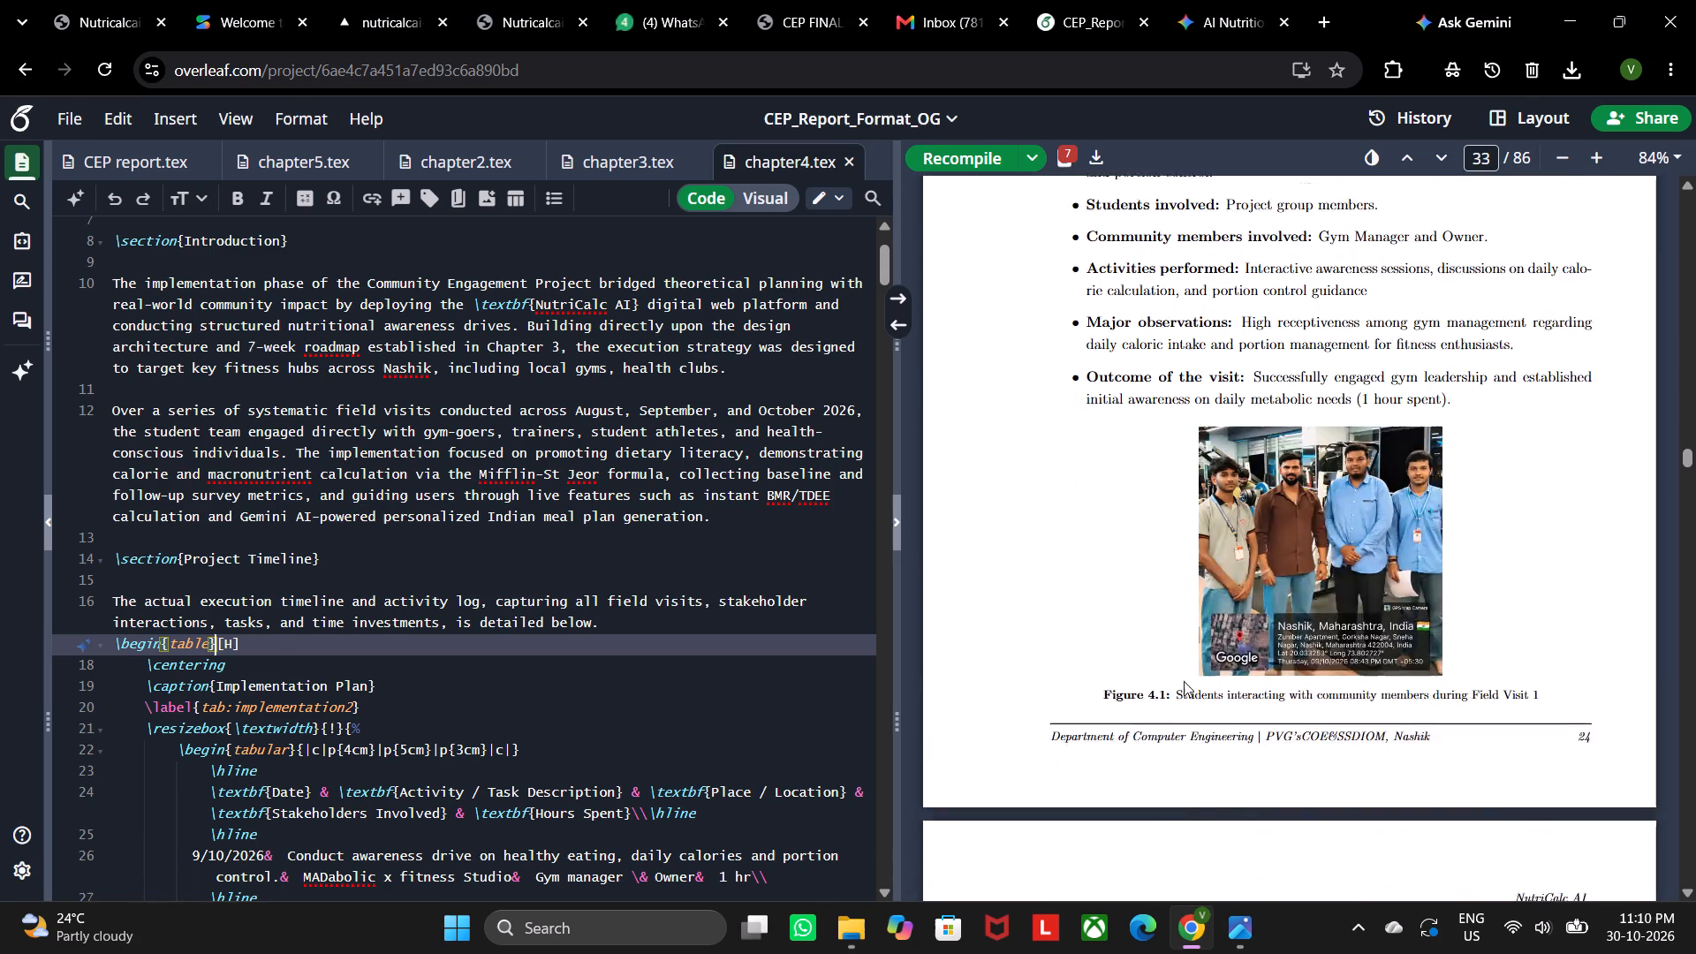
pyautogui.scroll(18, 1184, 681)
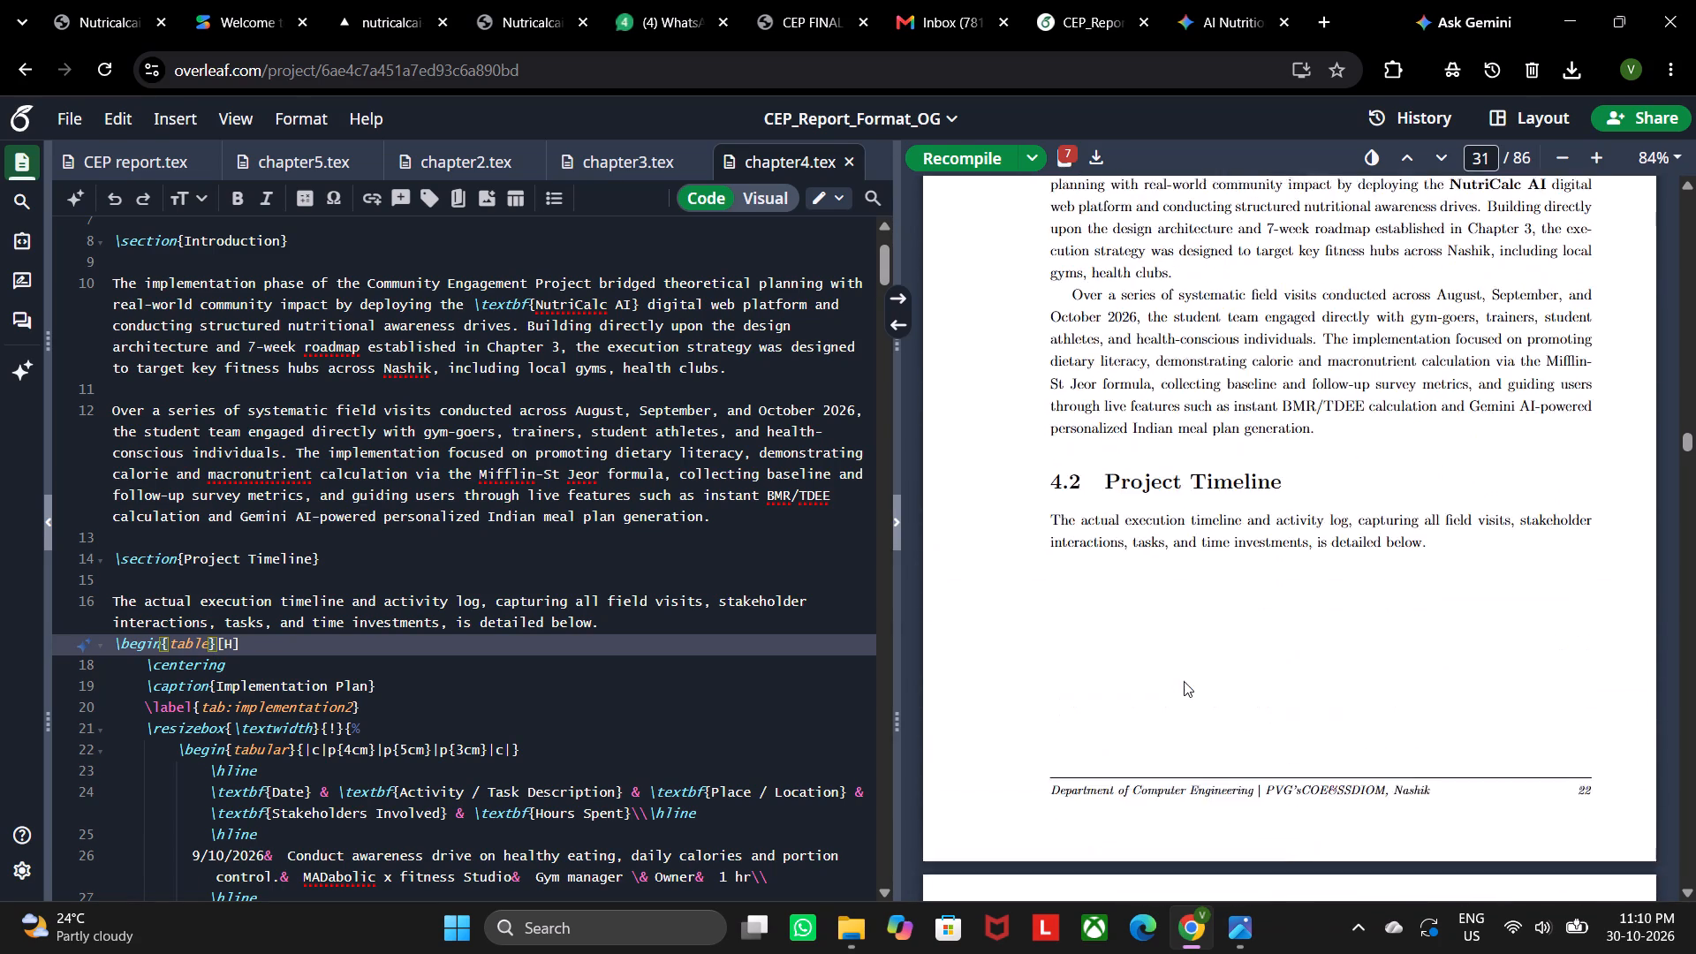
pyautogui.scroll(3, 1184, 681)
pyautogui.scroll(-1, 1184, 681)
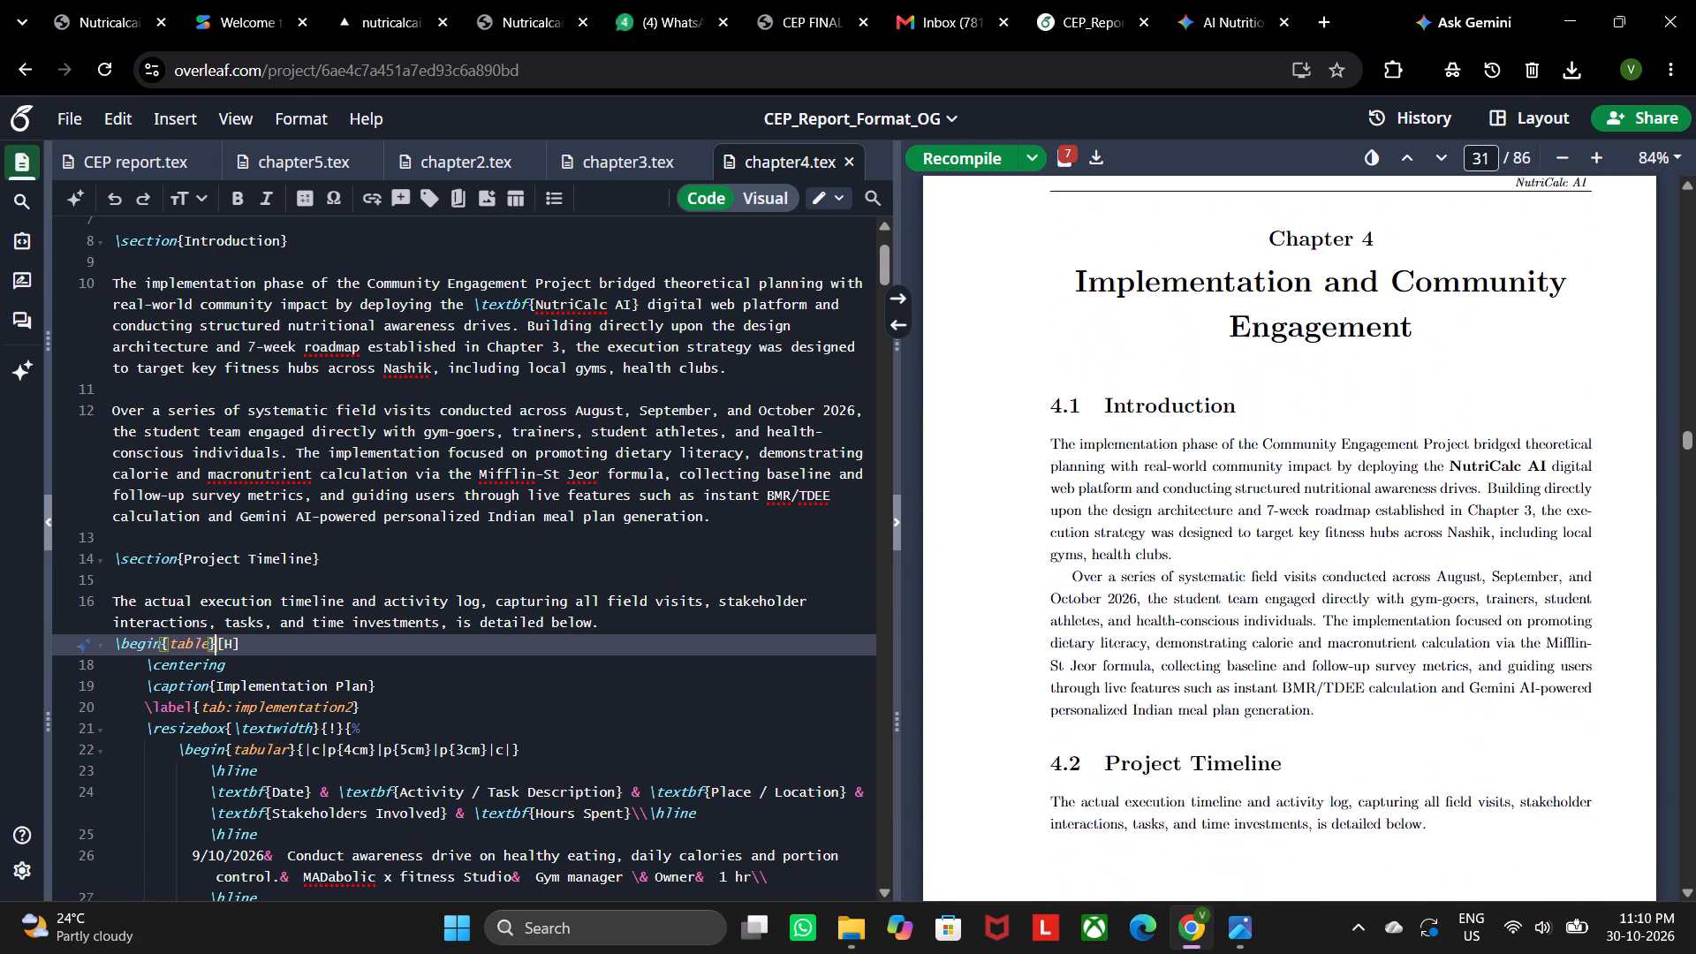
pyautogui.scroll(-1, 1184, 681)
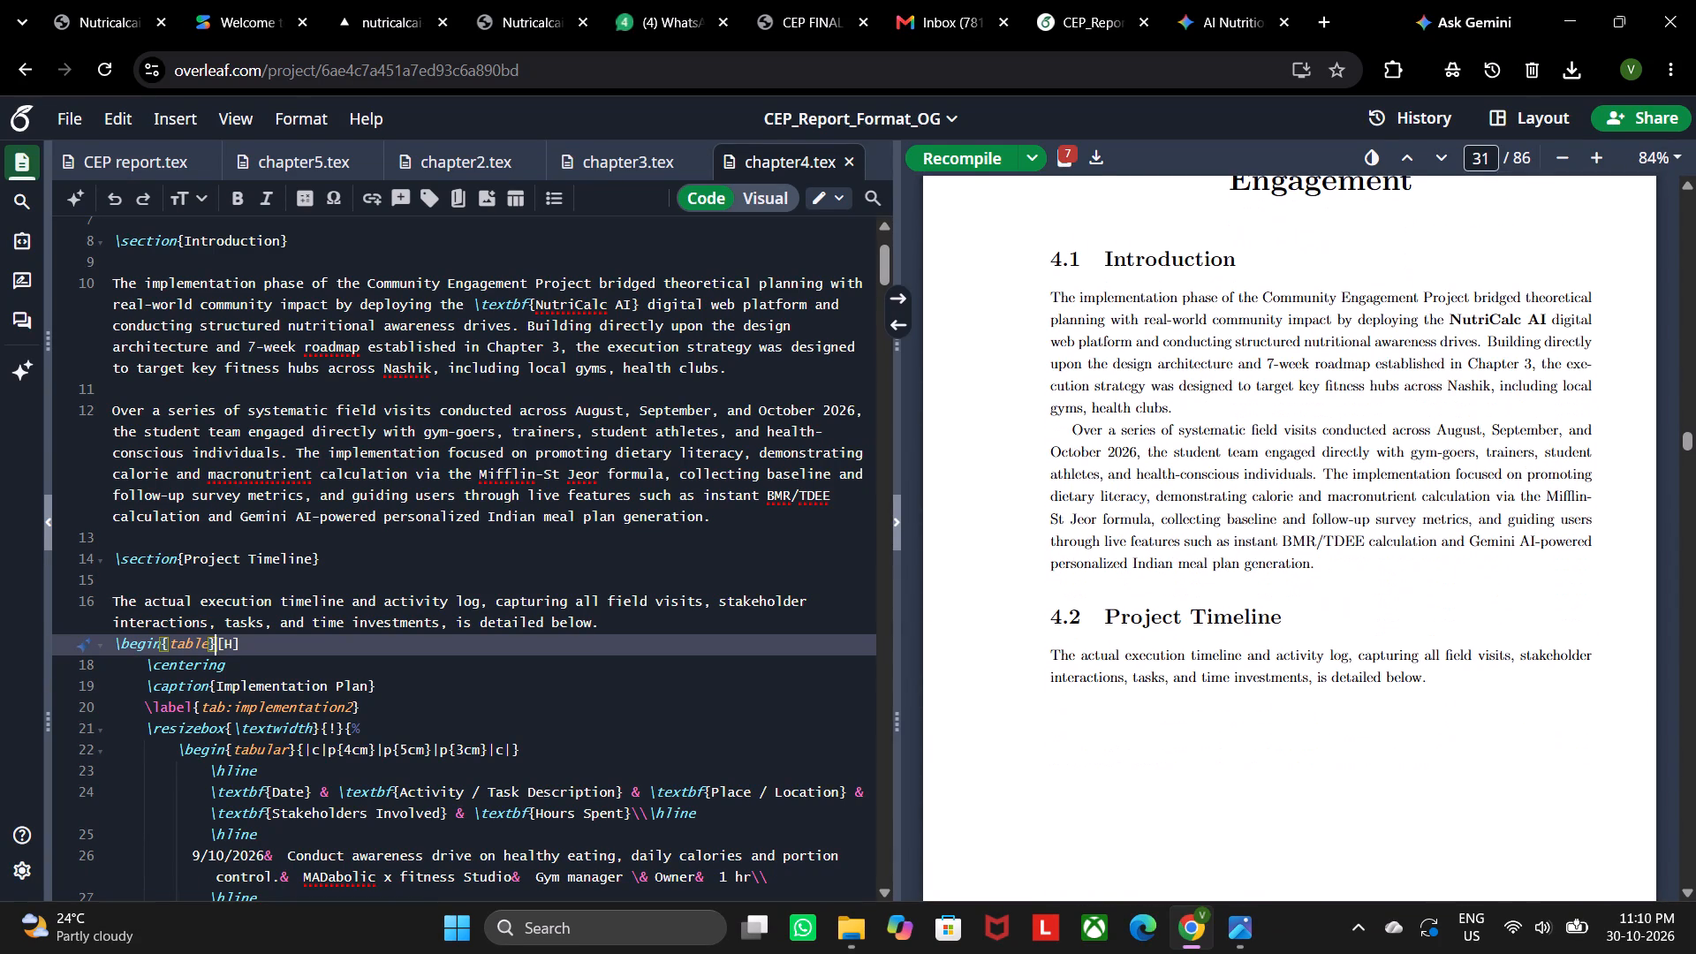
# Recompile the report PDF.
pyautogui.click(996, 151)
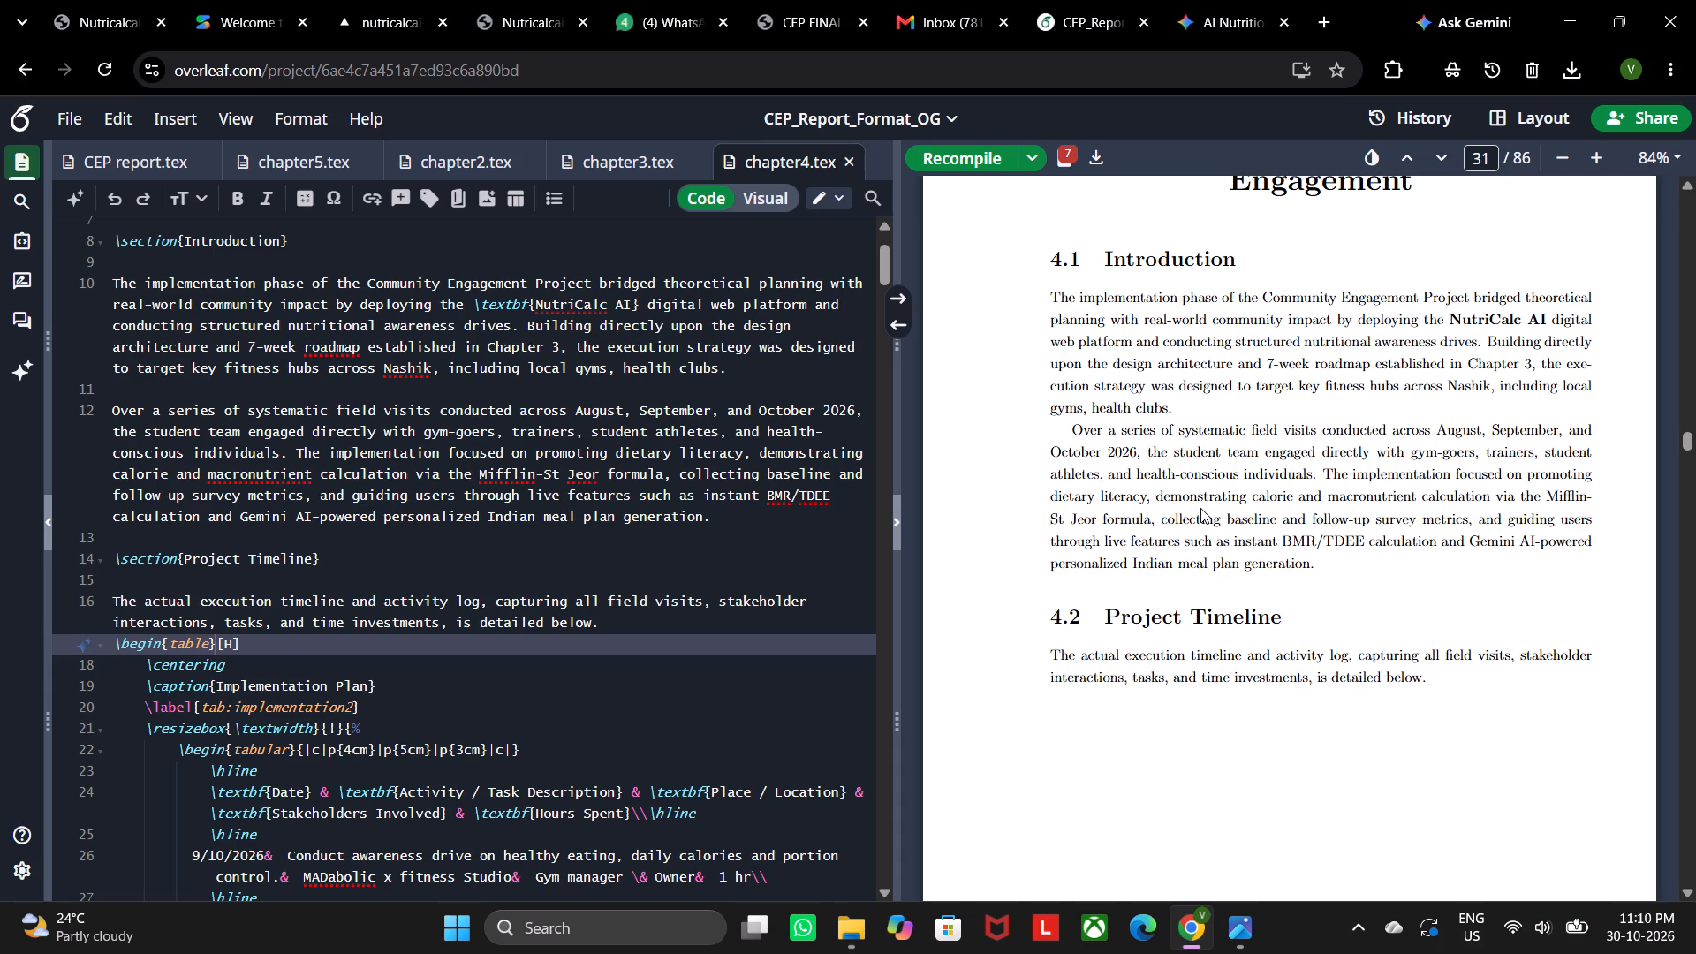
# In chapter4.tex, insert a \newpage command on its own line directly before \section{Project Timeline}.
pyautogui.click(125, 538)
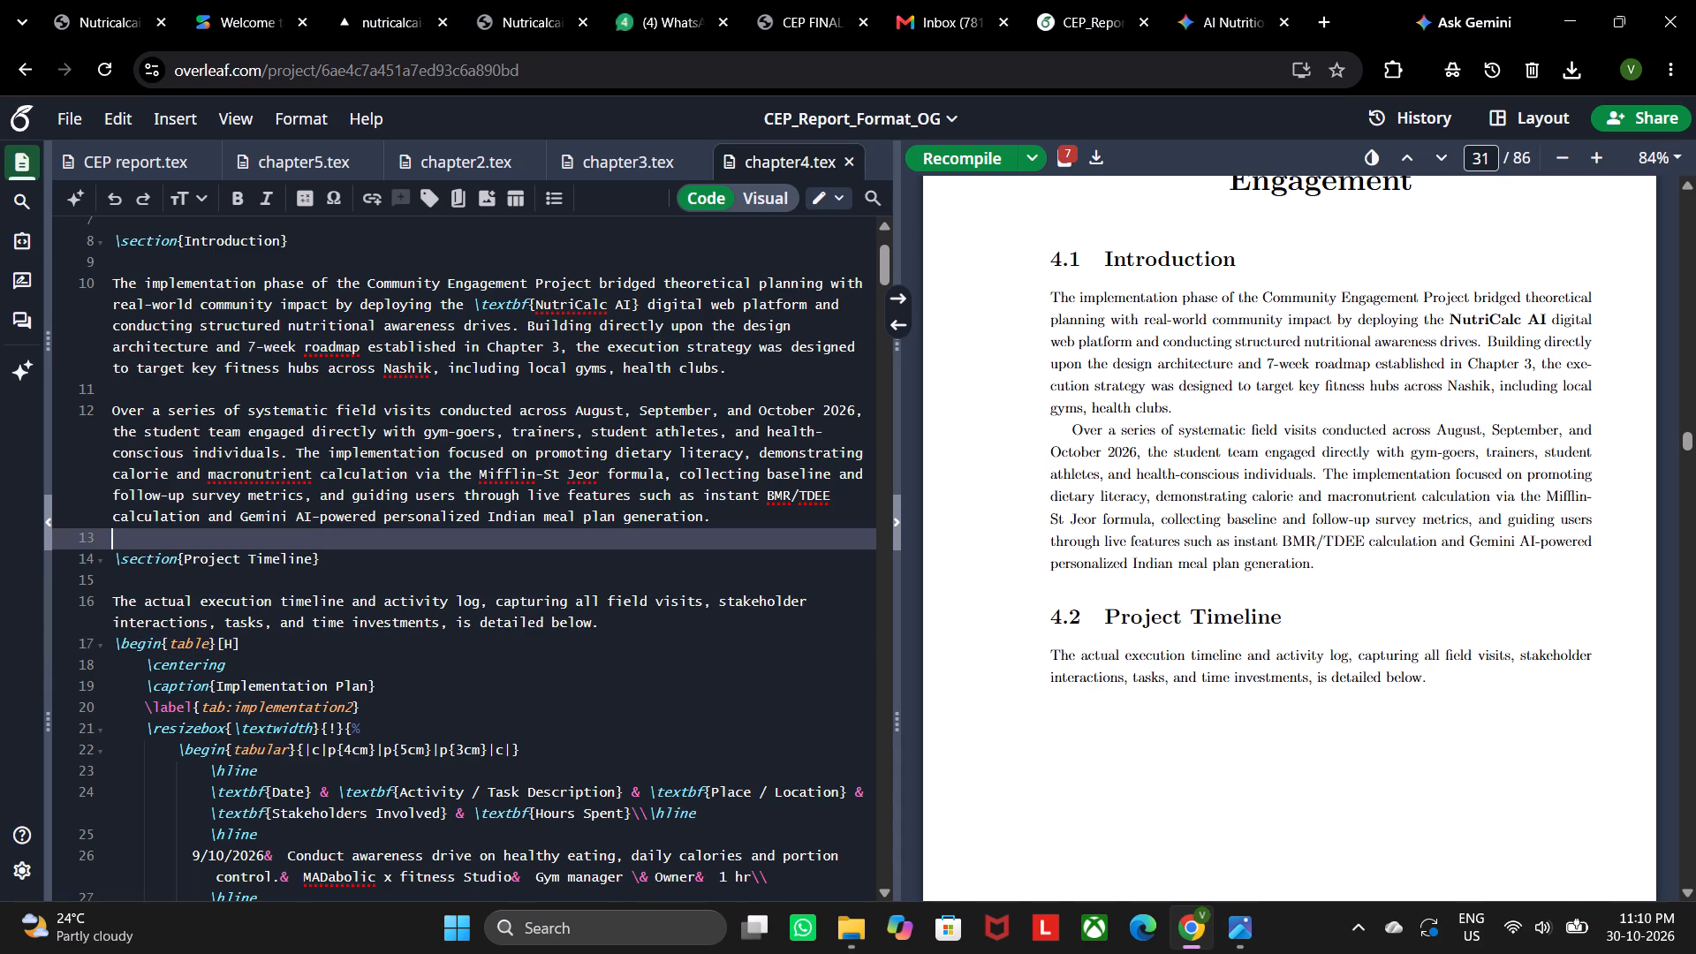
pyautogui.press('Return')
pyautogui.write('\\new')
pyautogui.click(152, 609)
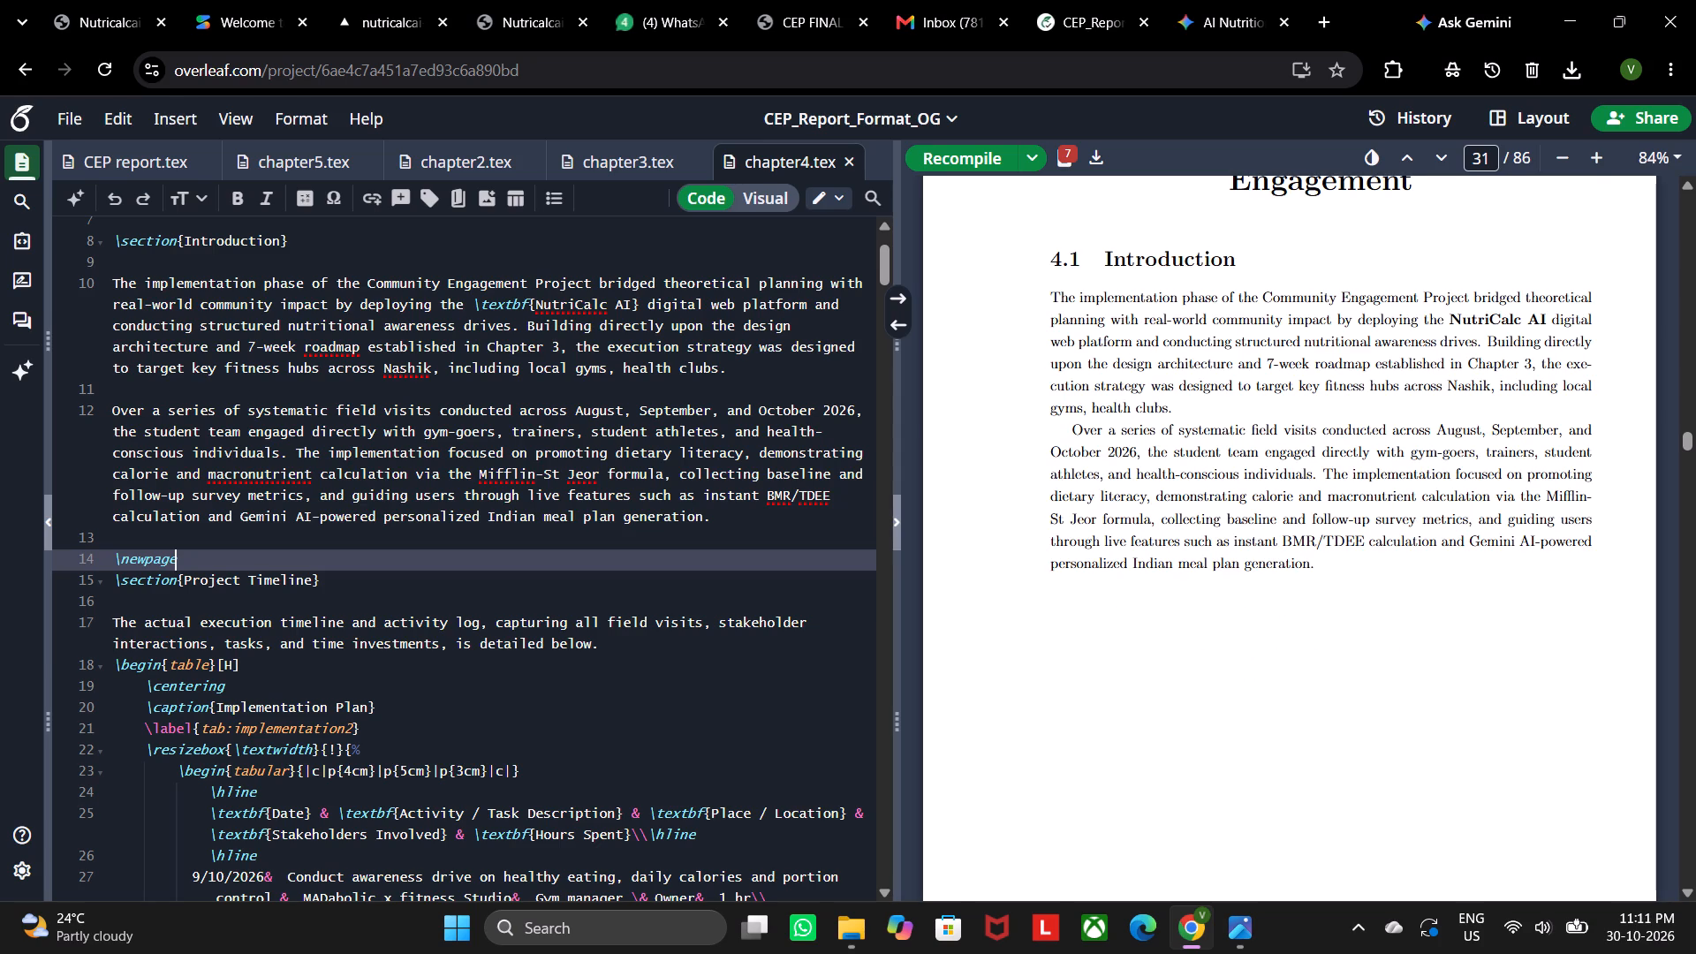
# Check the compiled chapter 4 page layout from the Introduction and Project Timeline table through all seven field visits.
pyautogui.scroll(-4, 1147, 449)
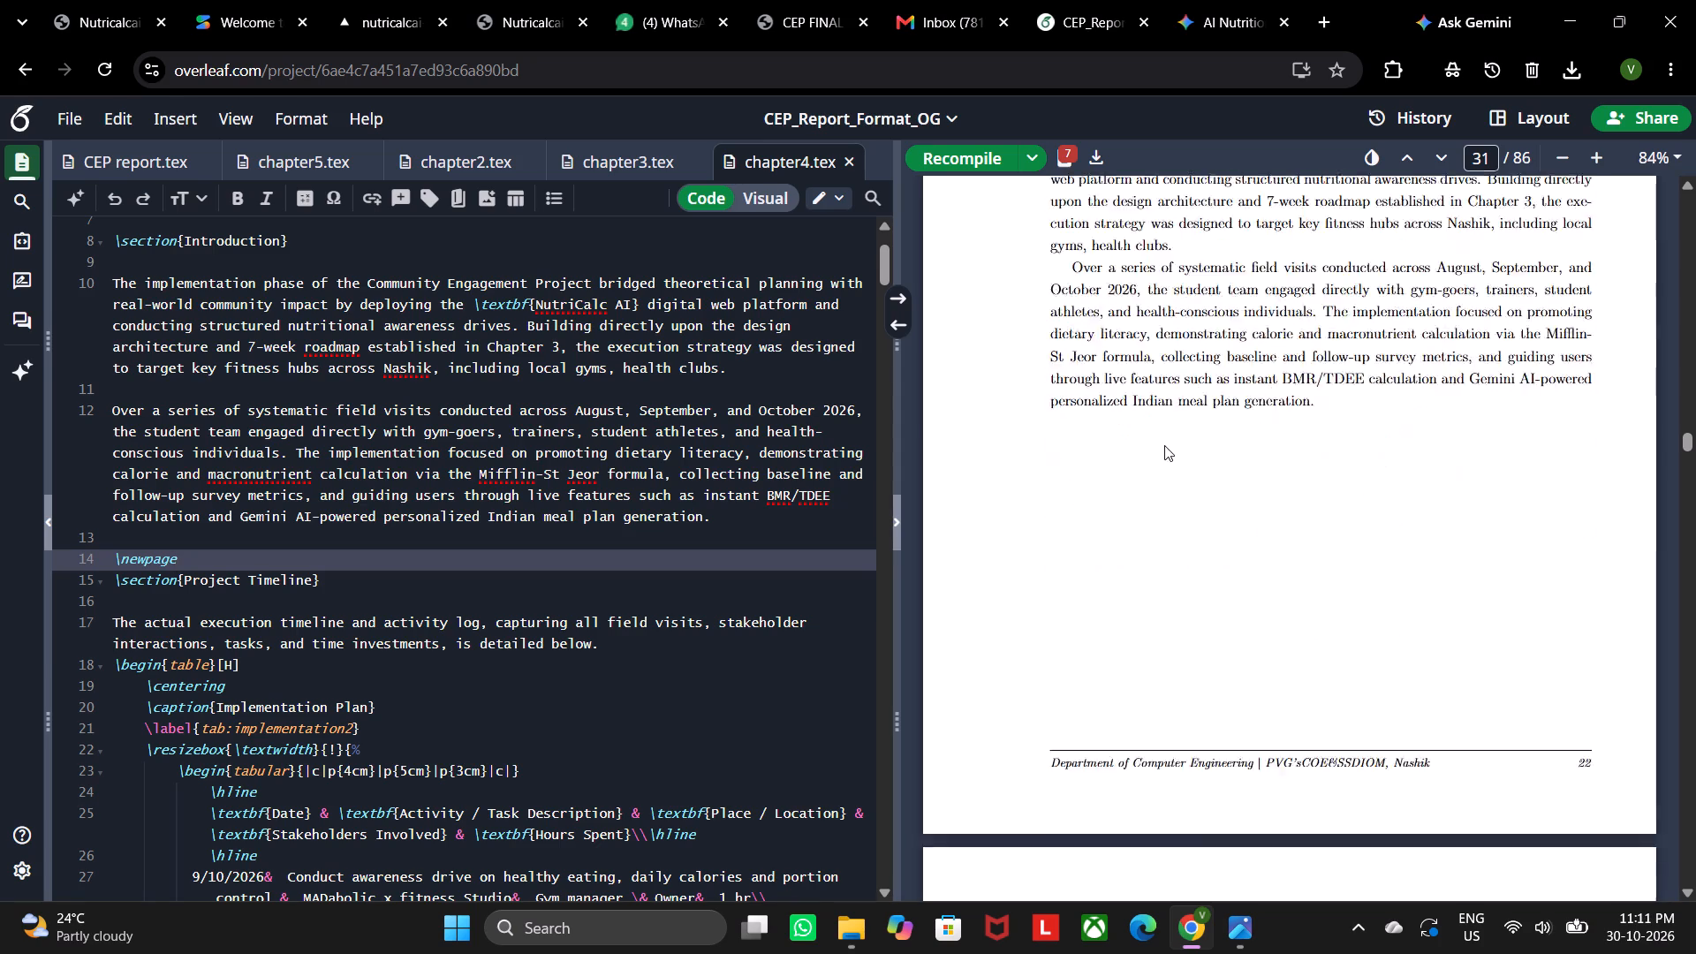
pyautogui.scroll(-8, 1164, 445)
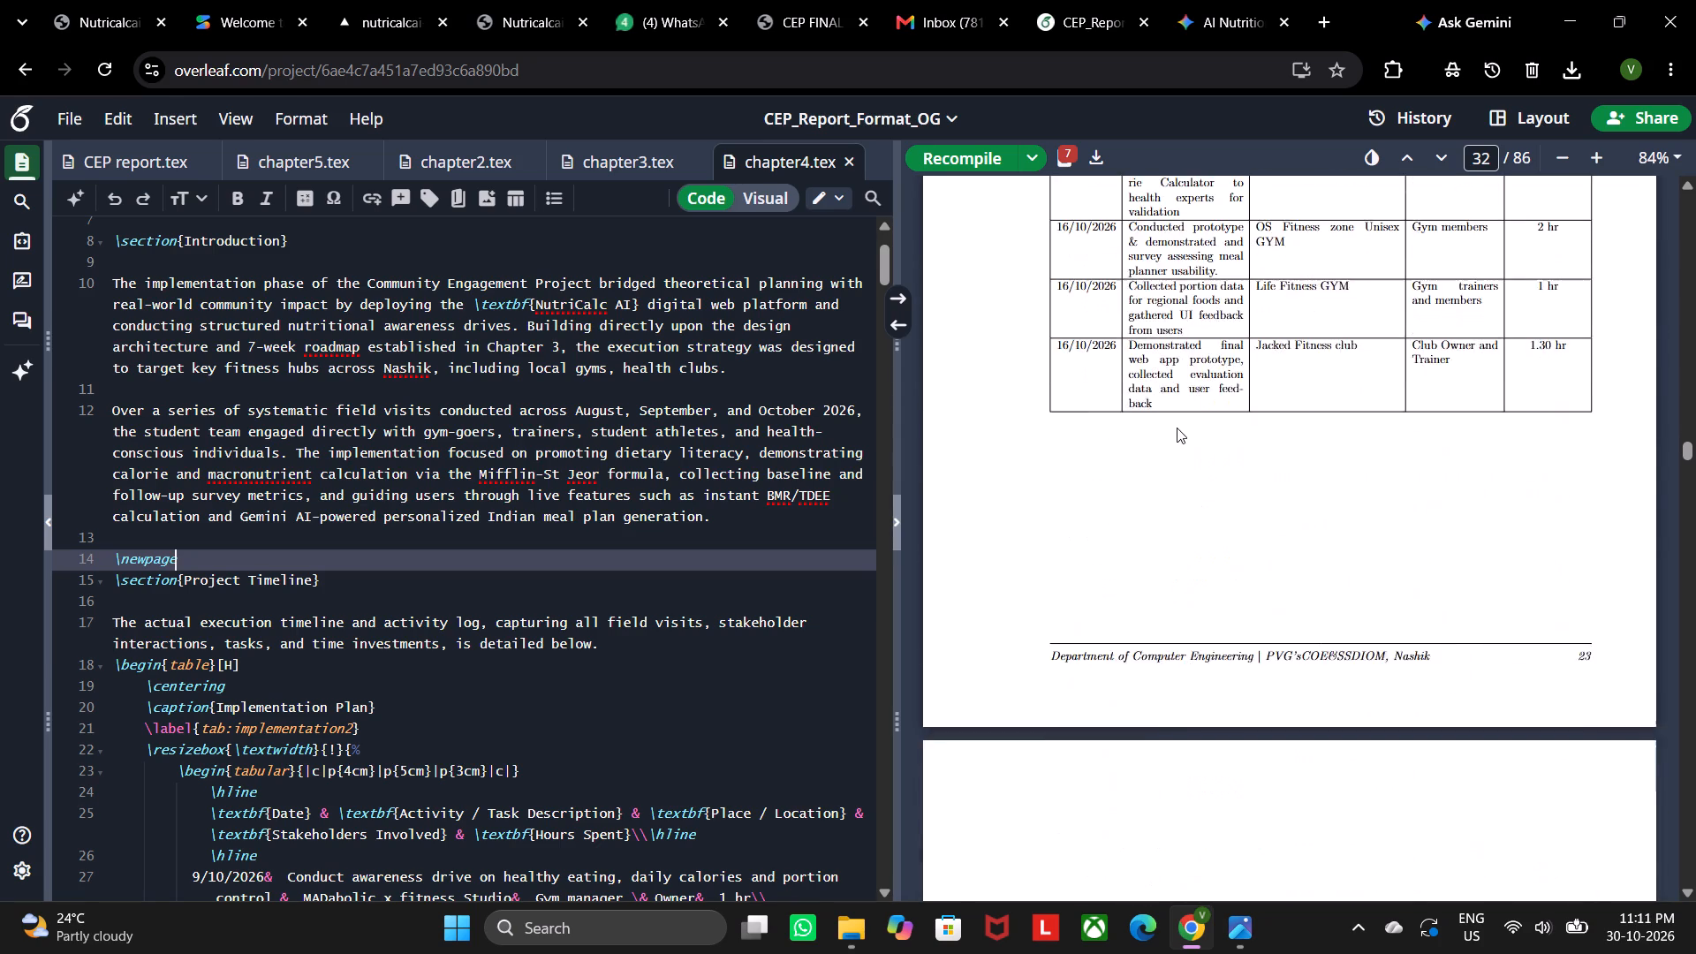
pyautogui.scroll(12, 1177, 428)
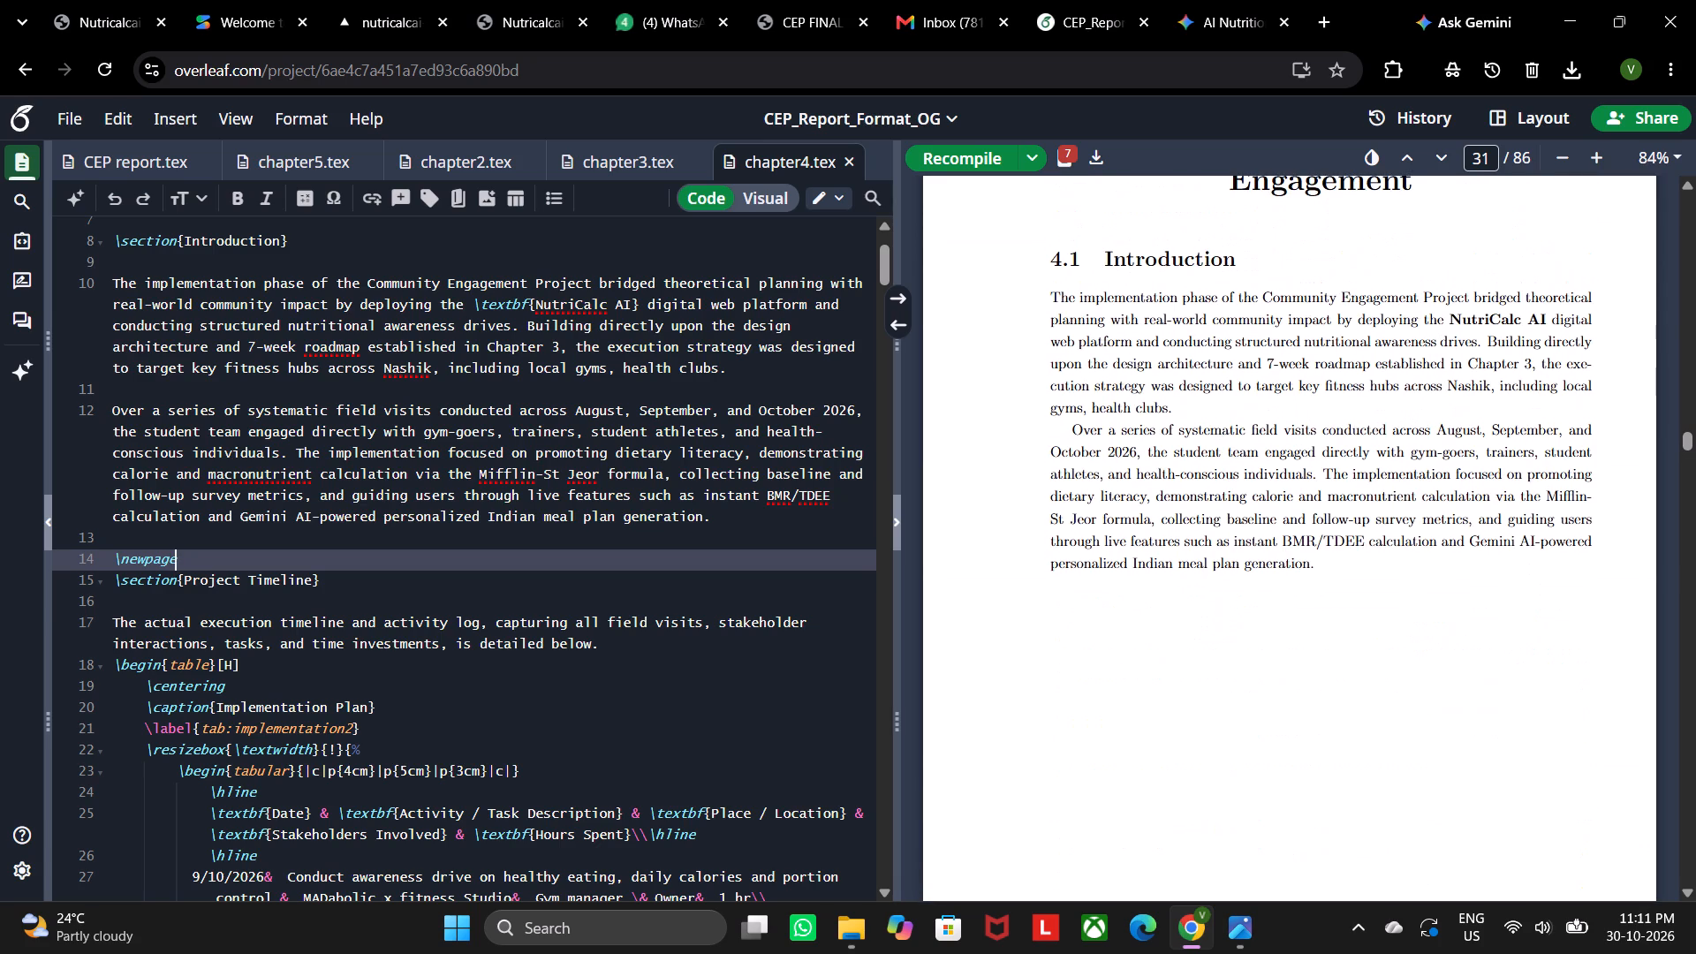
pyautogui.scroll(-16, 1191, 420)
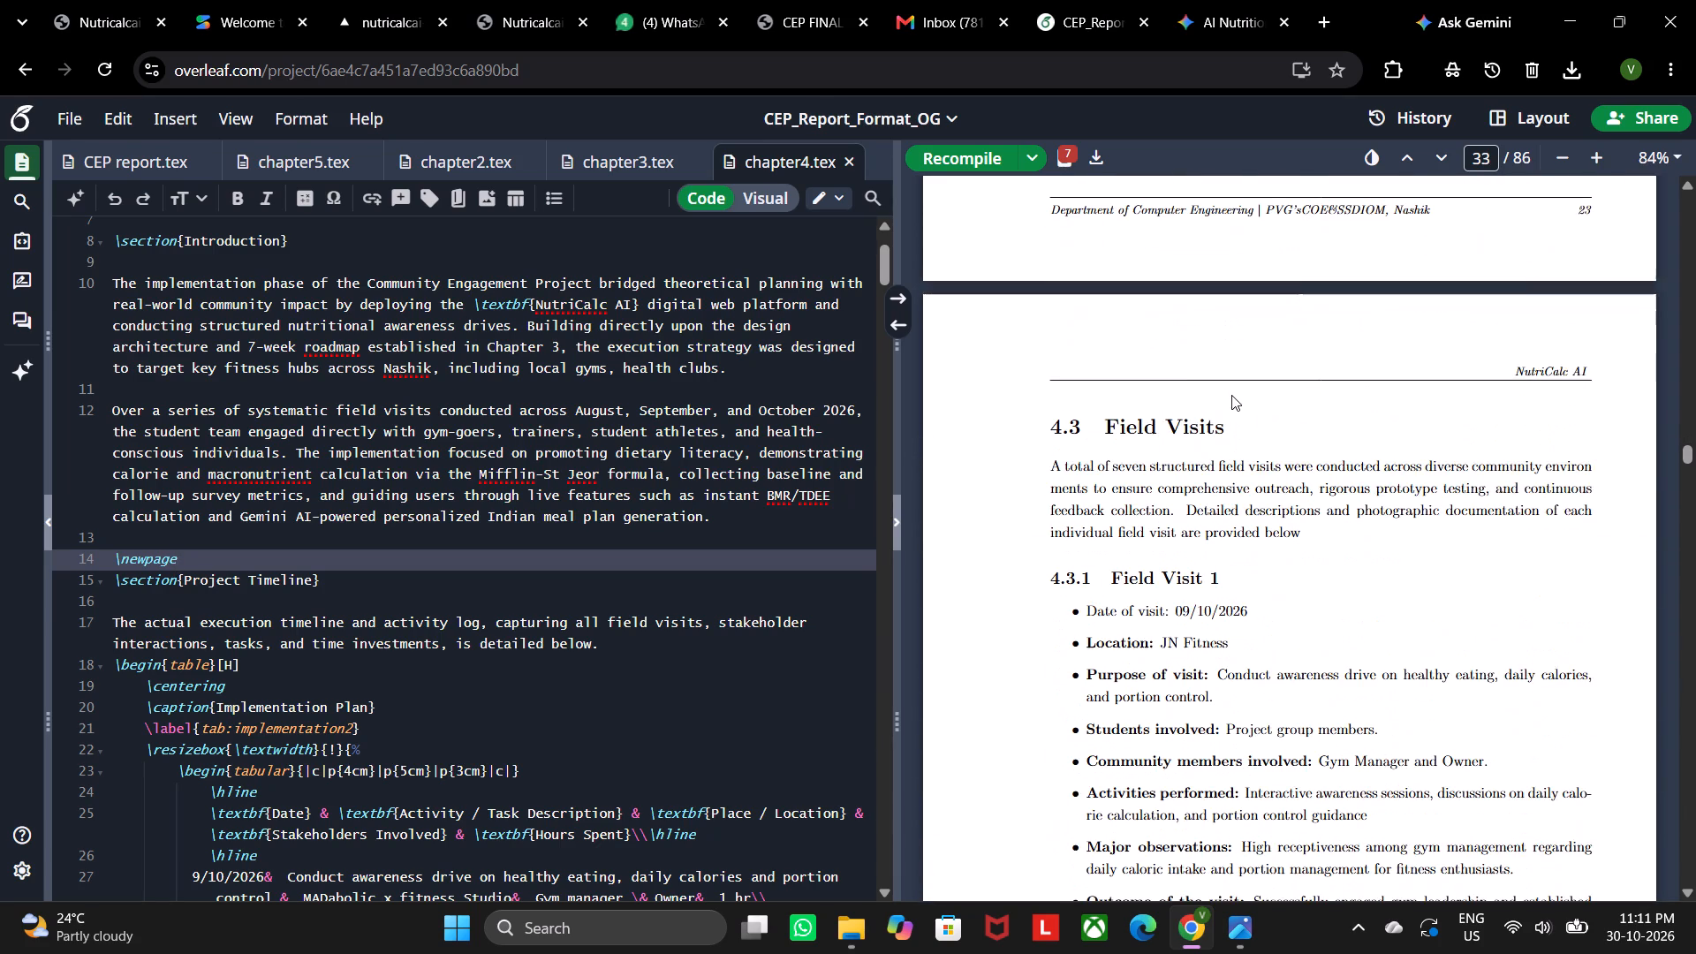
pyautogui.scroll(-16, 1231, 395)
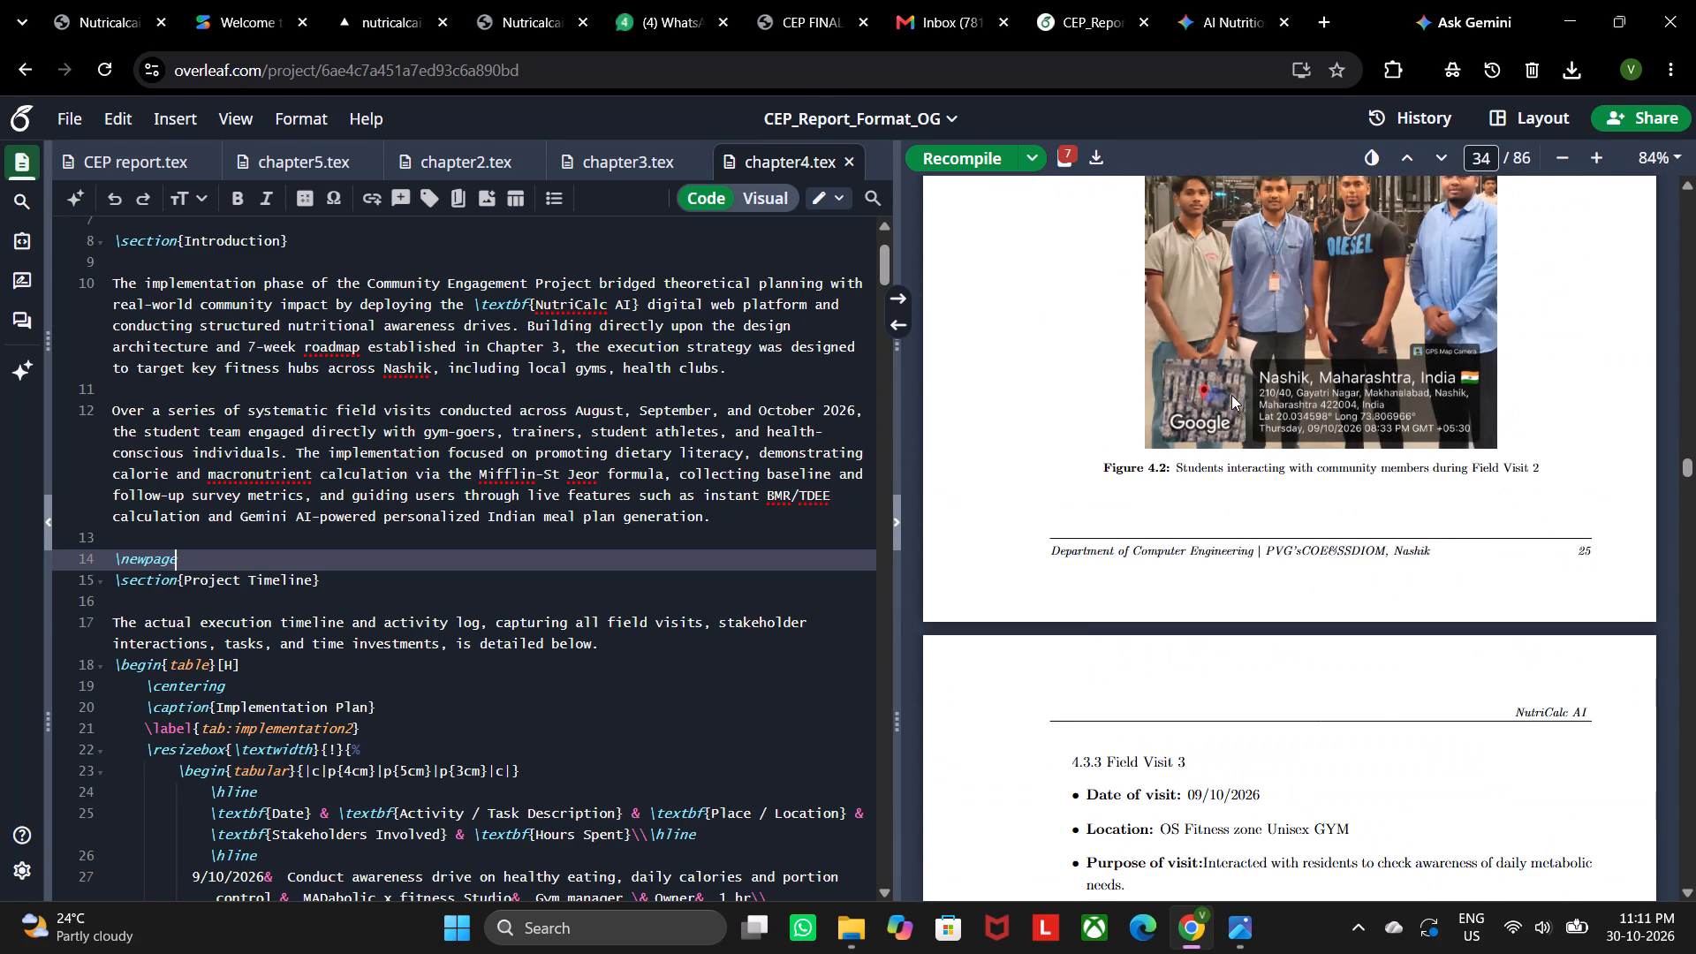
pyautogui.scroll(2, 1231, 395)
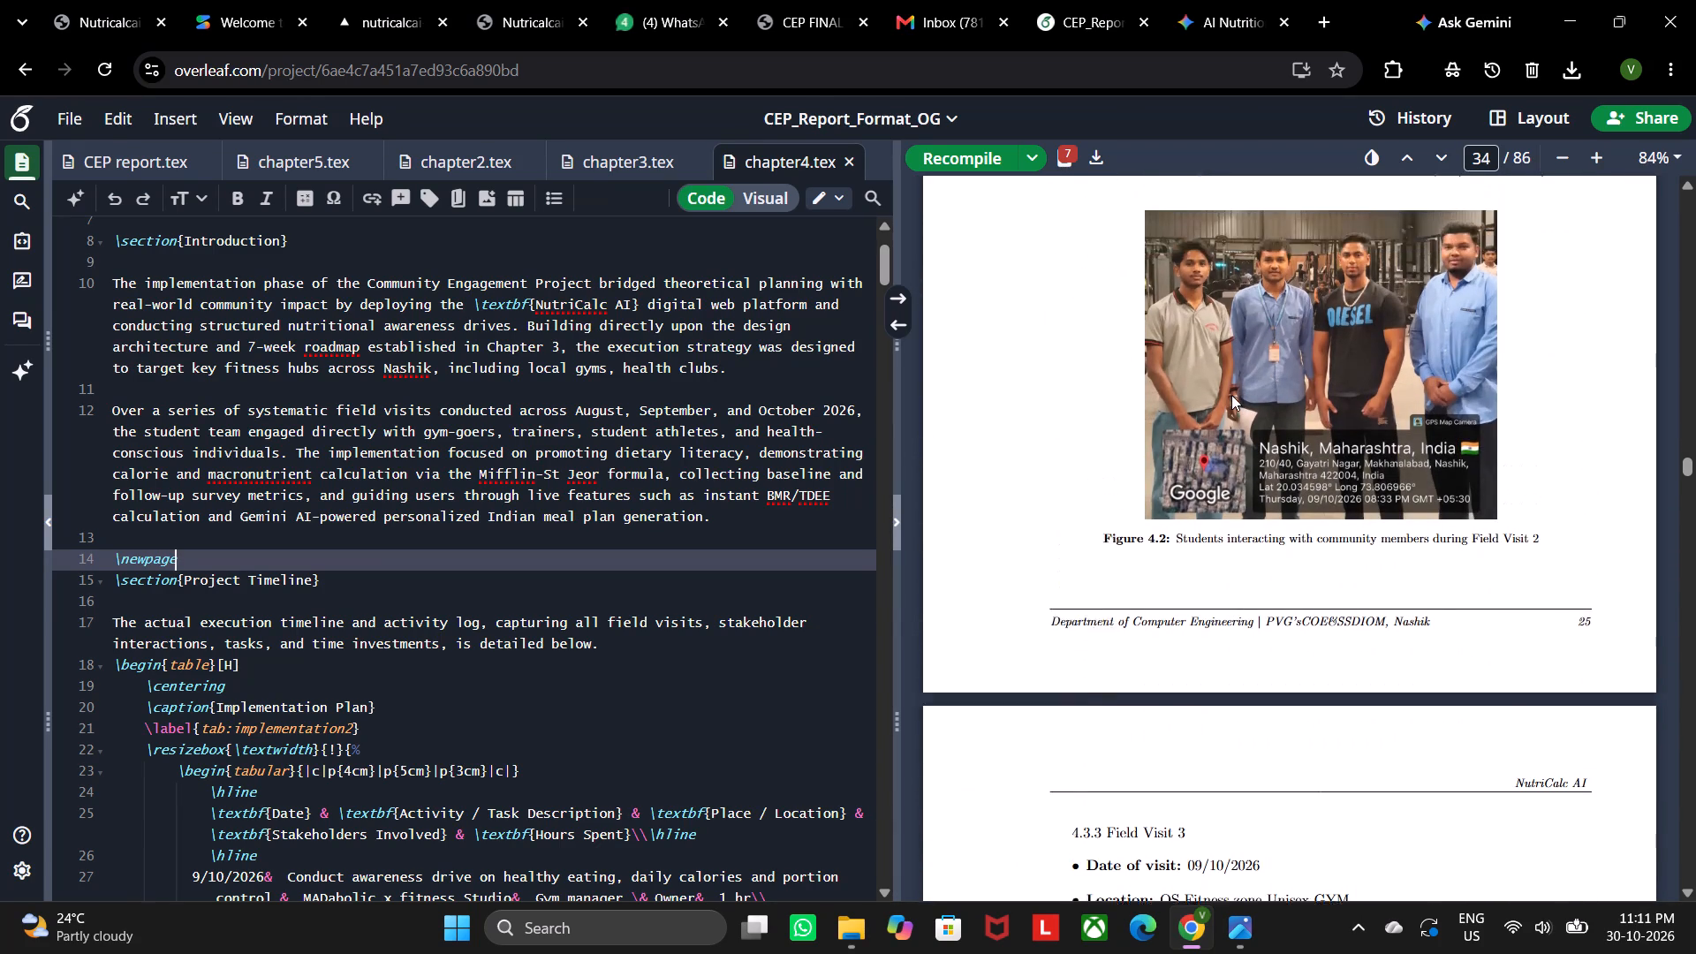
pyautogui.scroll(-17, 1231, 395)
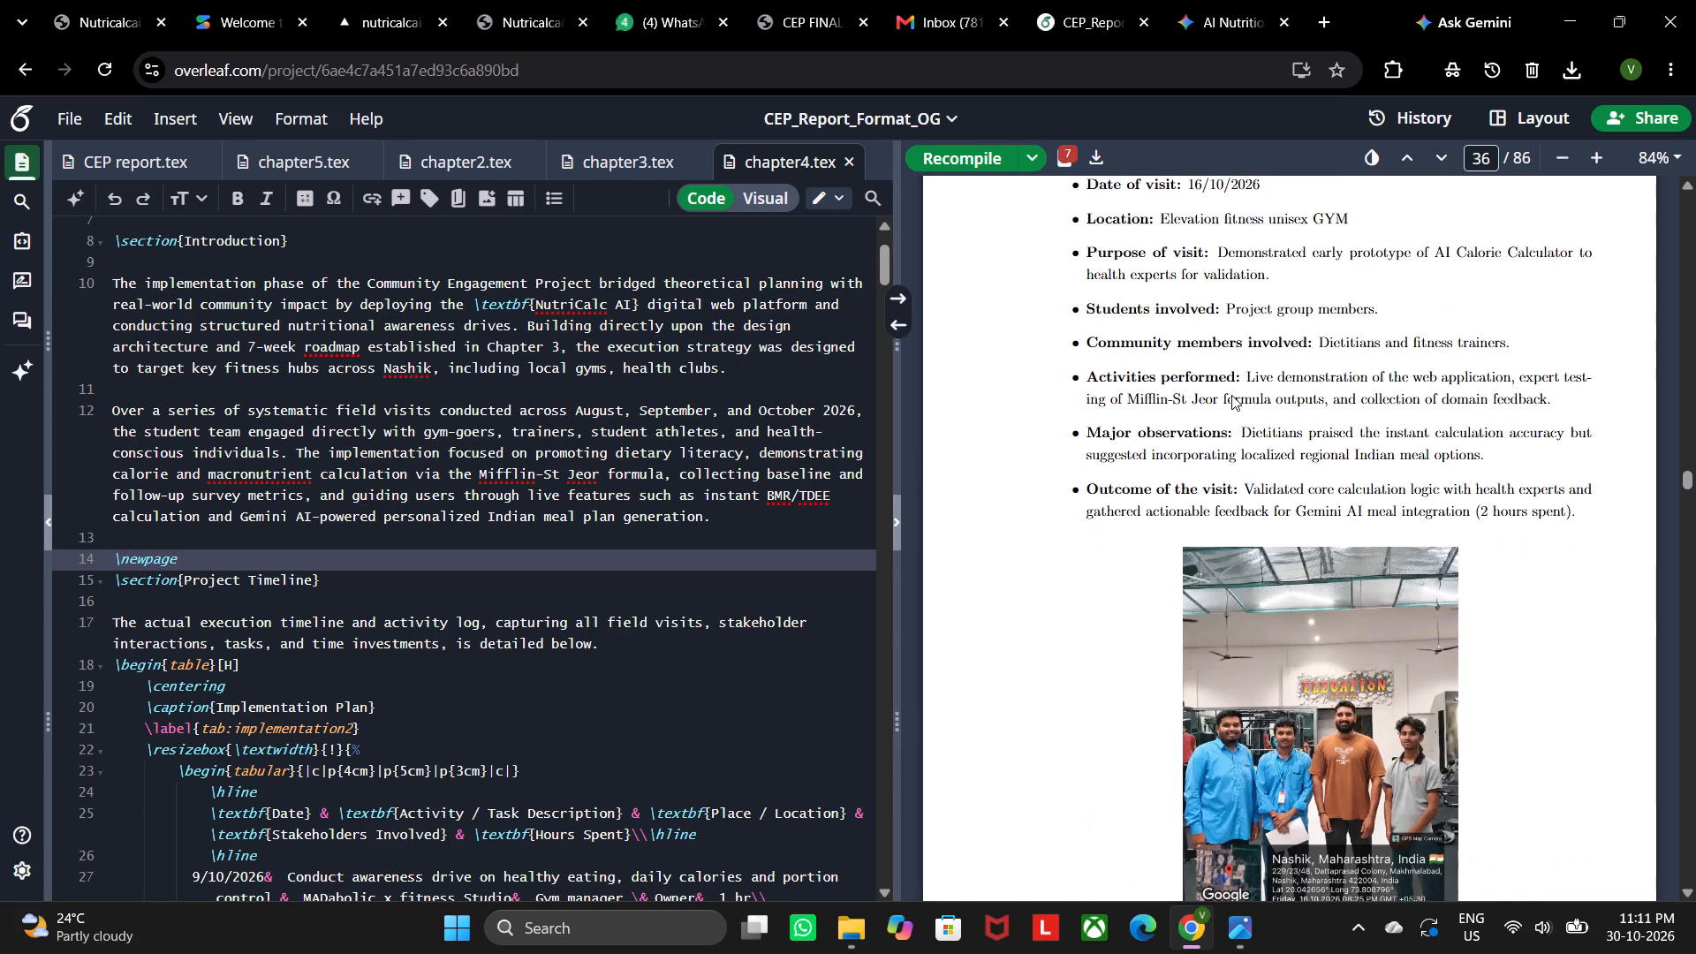
pyautogui.scroll(-17, 1231, 395)
pyautogui.scroll(-6, 1231, 395)
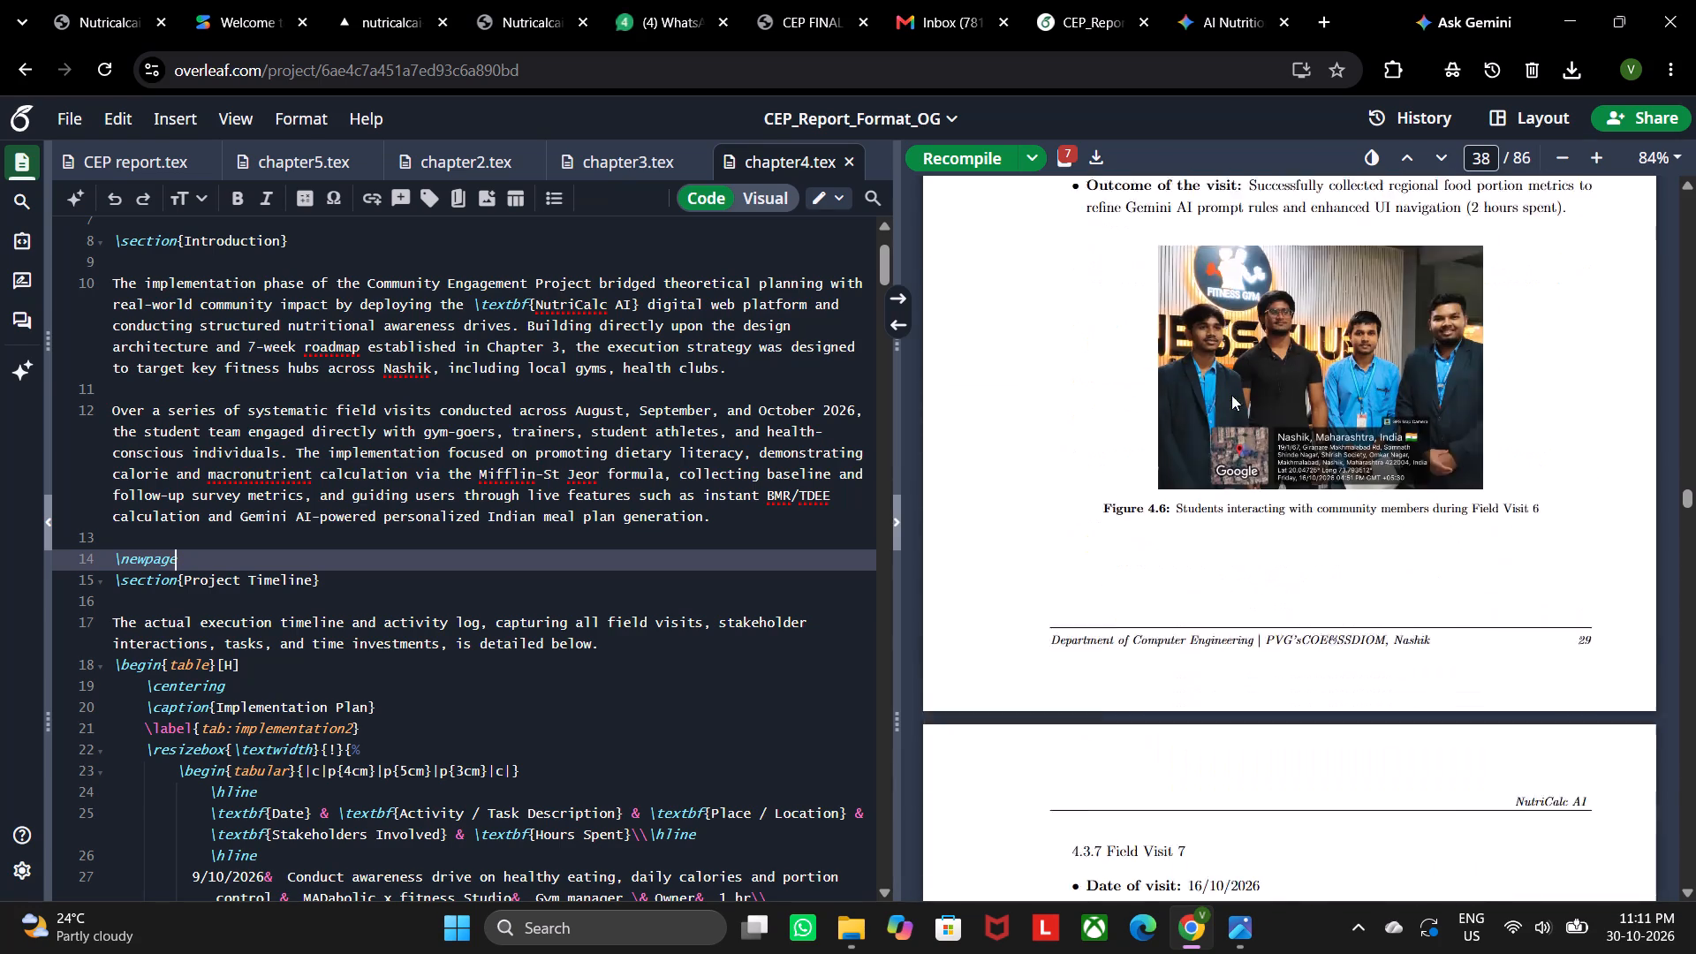
pyautogui.scroll(-16, 1231, 395)
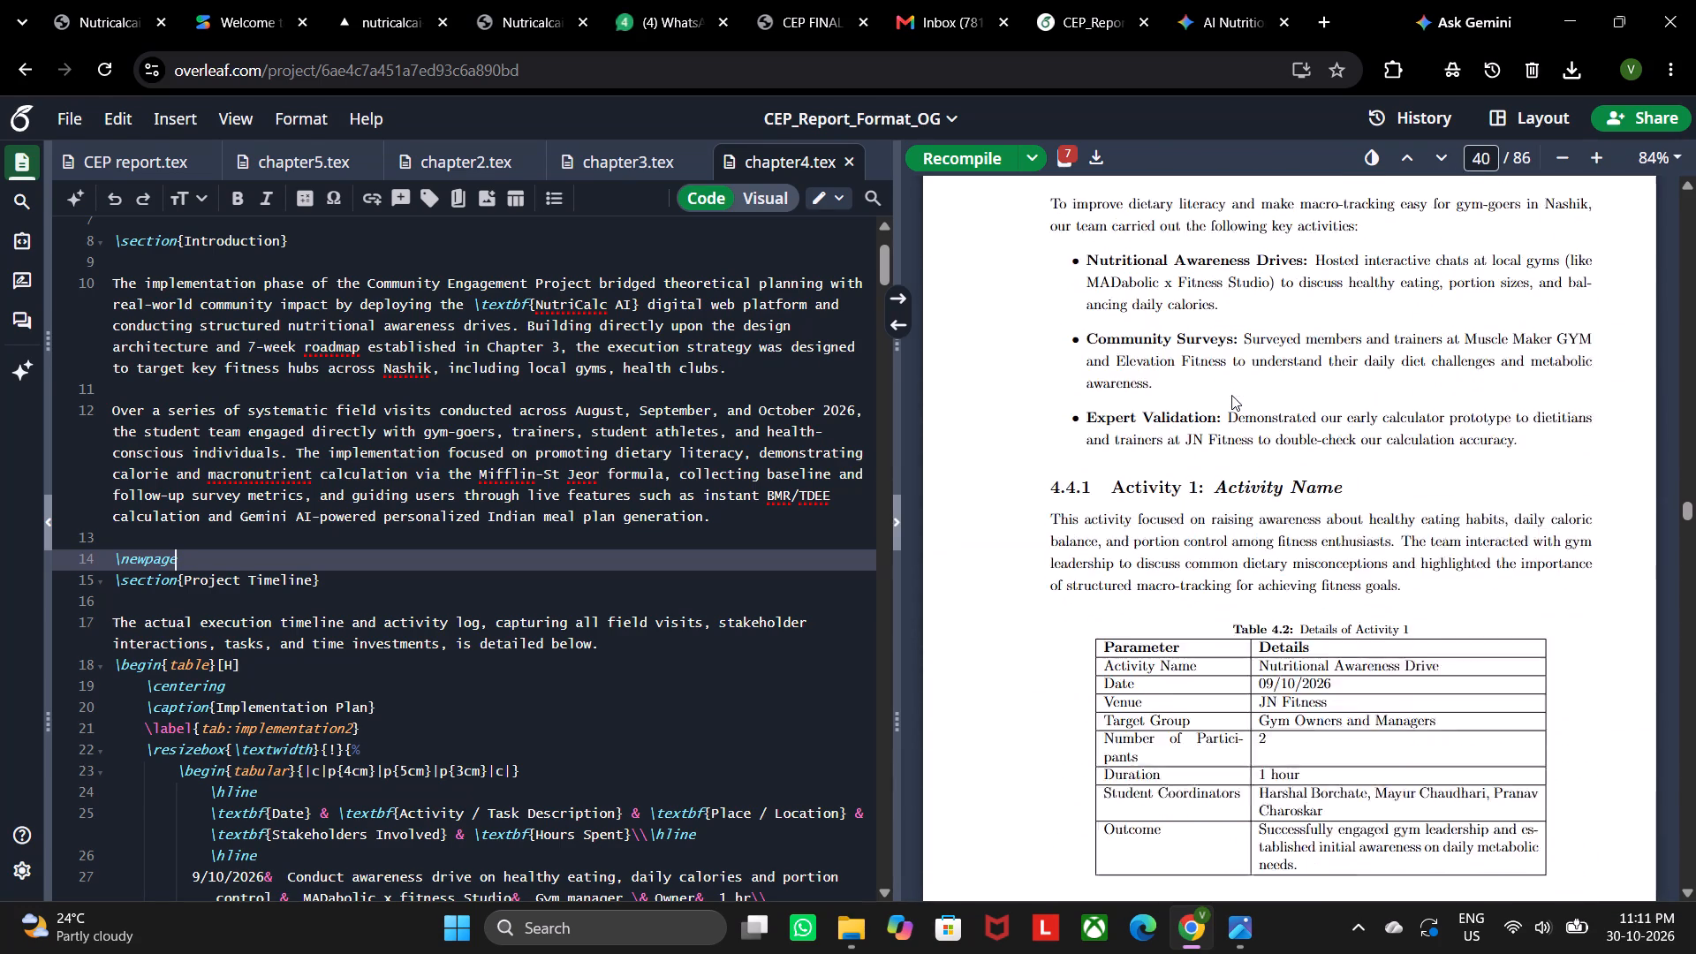
# Review the compiled Activities Conducted pages, including the tables and photos of Activity 1 and Activity 2.
pyautogui.scroll(-1, 1231, 395)
pyautogui.scroll(5, 1231, 395)
pyautogui.scroll(-3, 1231, 395)
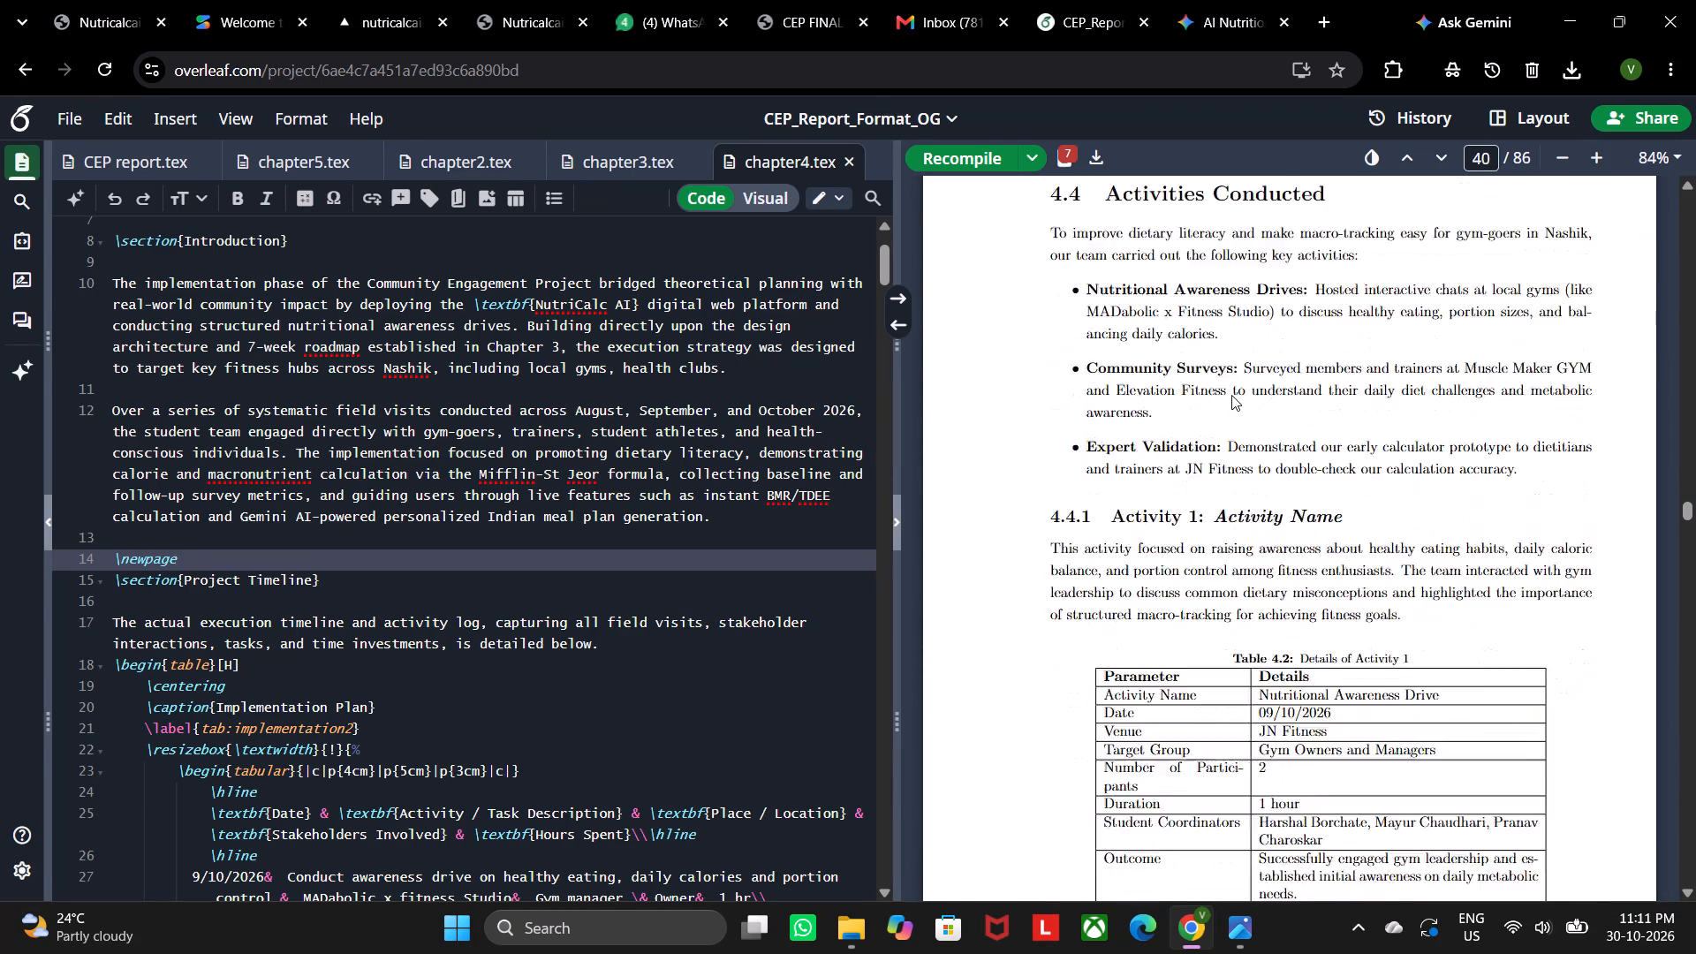
pyautogui.scroll(-6, 1231, 395)
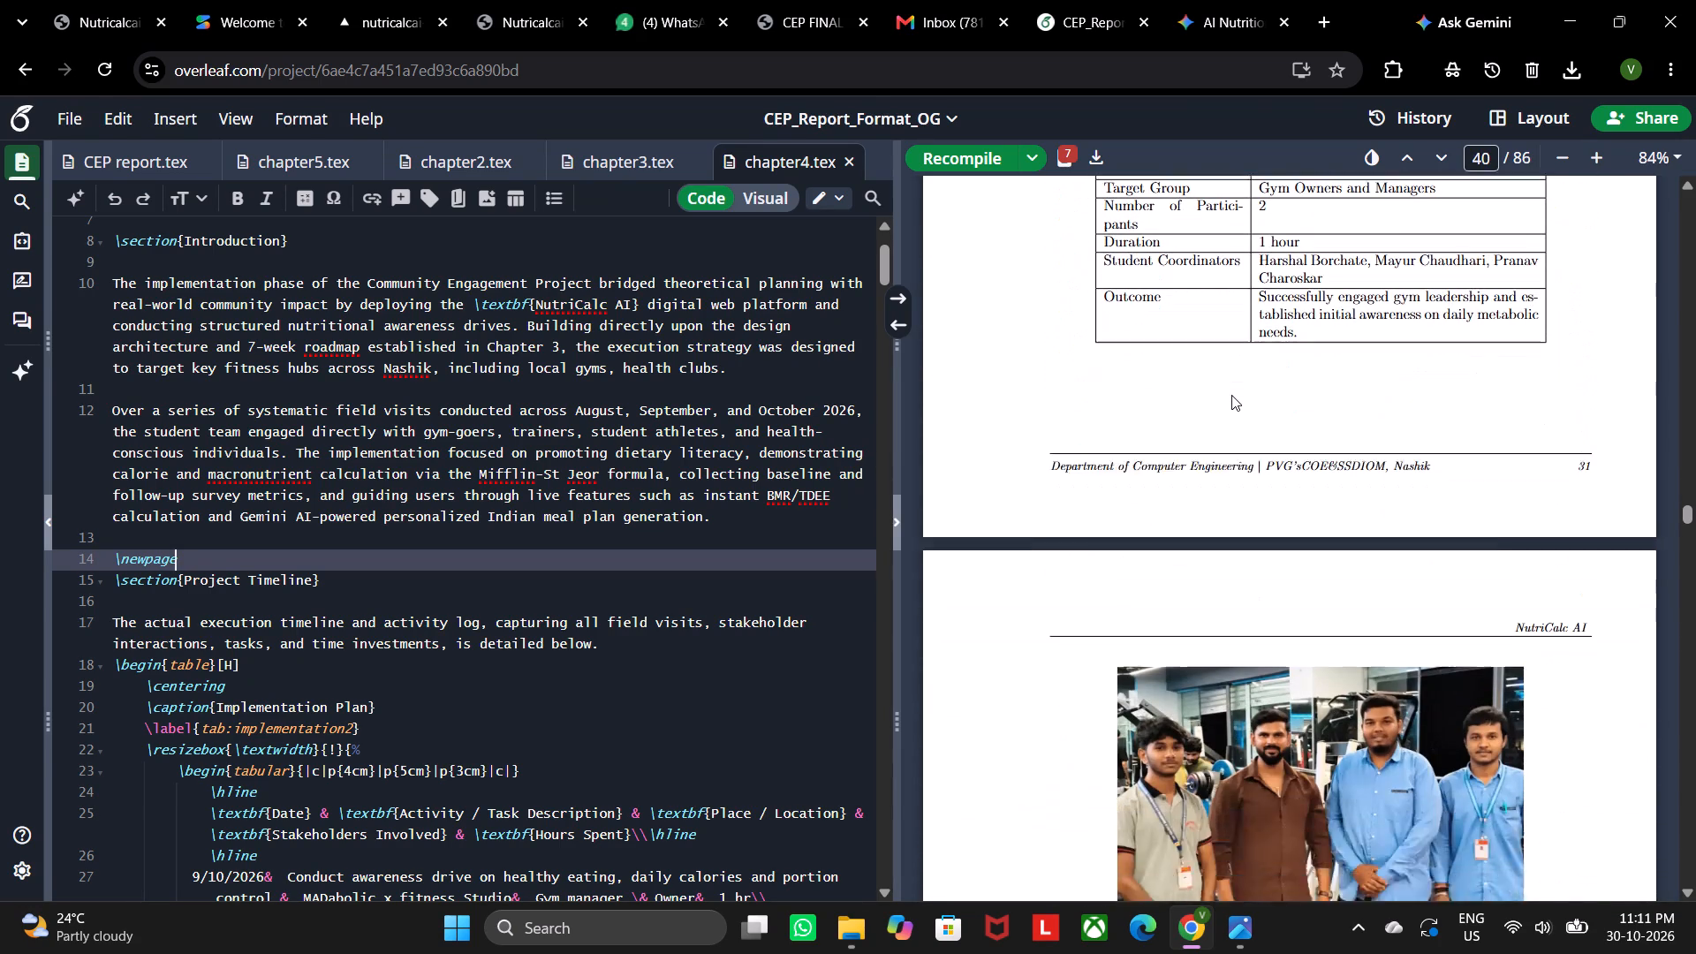
pyautogui.scroll(-2, 1231, 395)
pyautogui.scroll(5, 1231, 395)
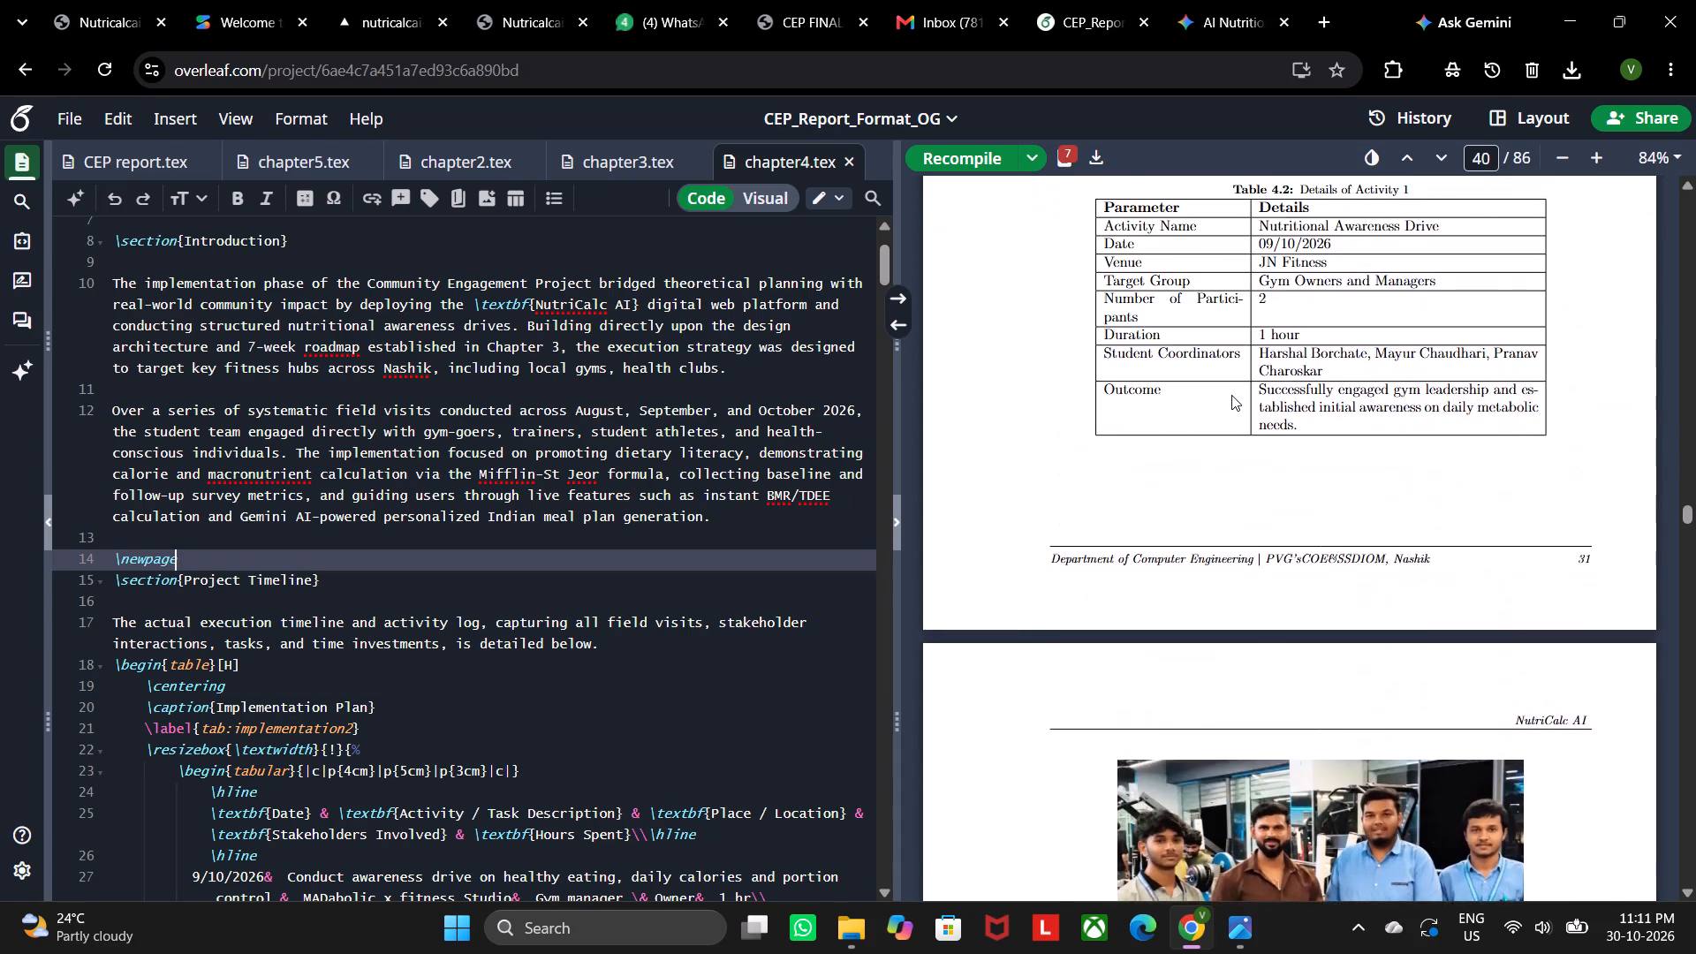
pyautogui.scroll(1, 1231, 395)
pyautogui.scroll(-7, 1231, 395)
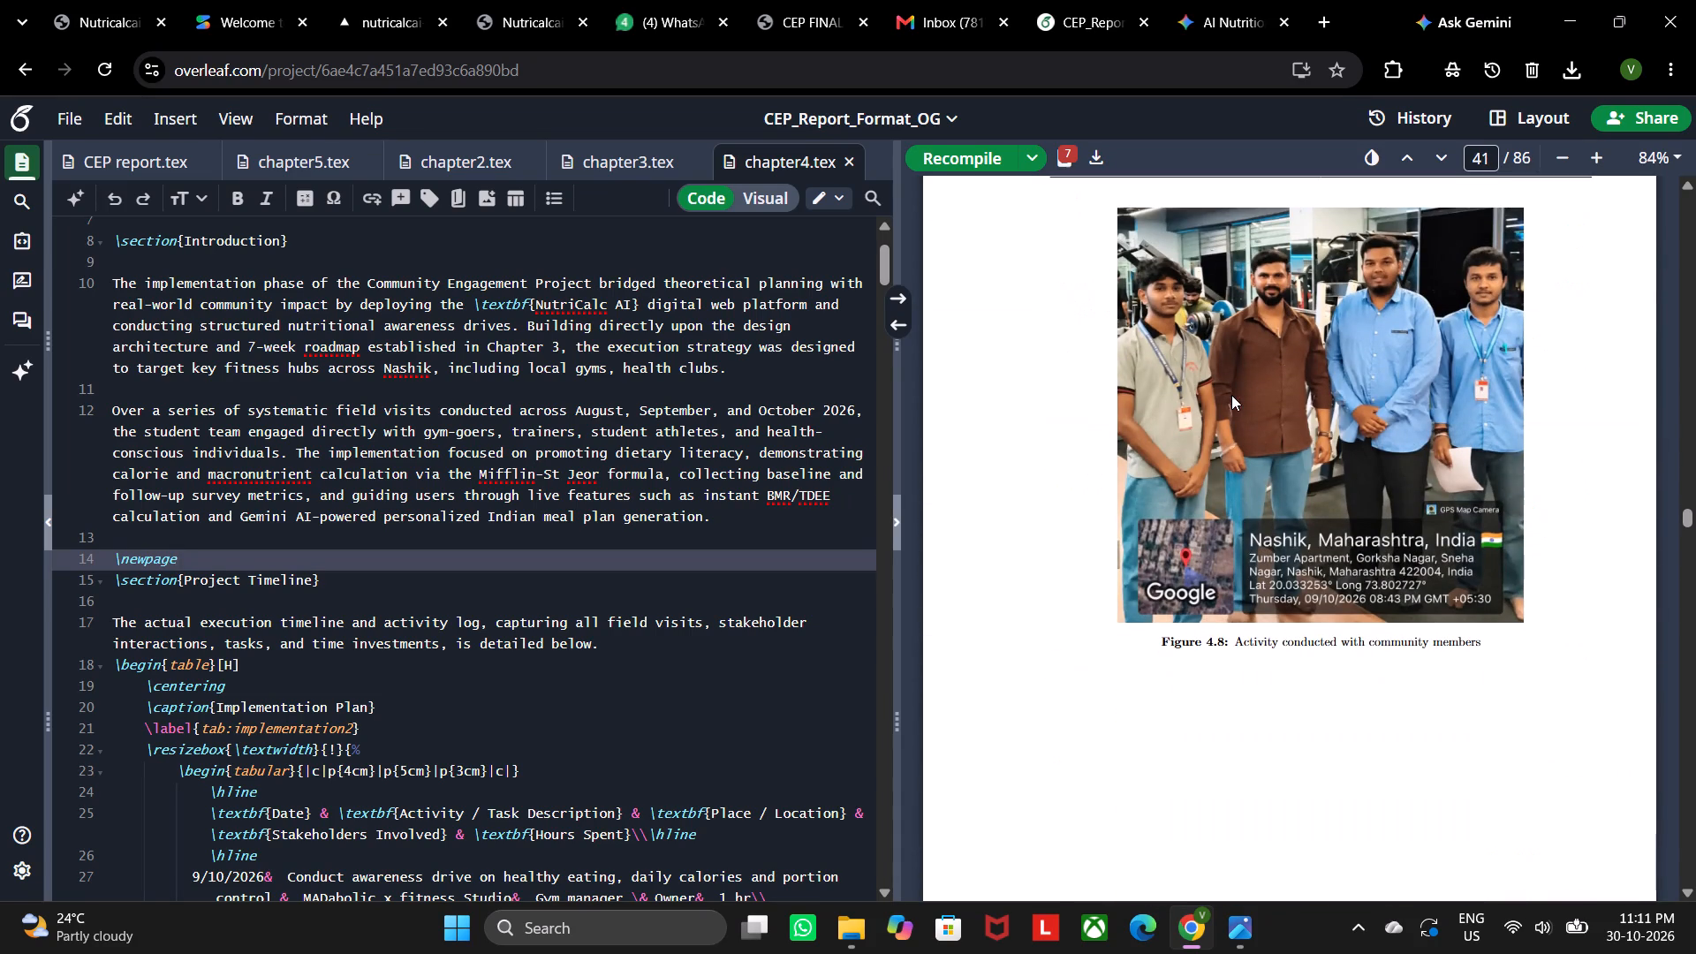
pyautogui.scroll(1, 1231, 395)
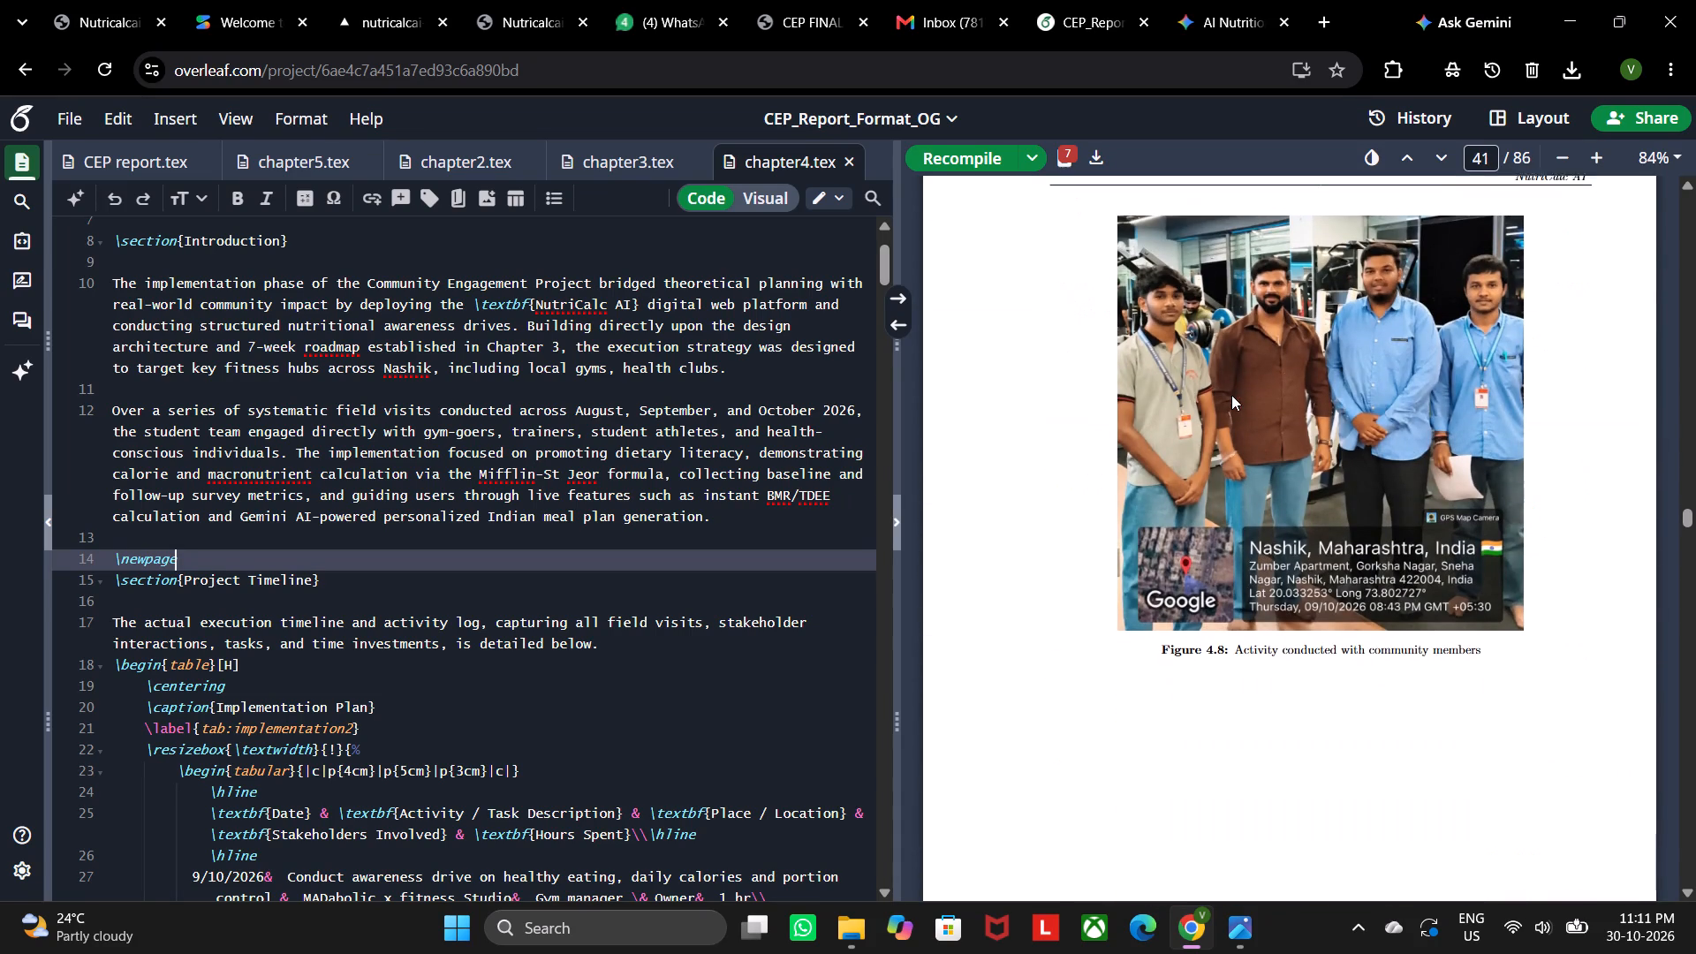
pyautogui.scroll(-6, 1231, 395)
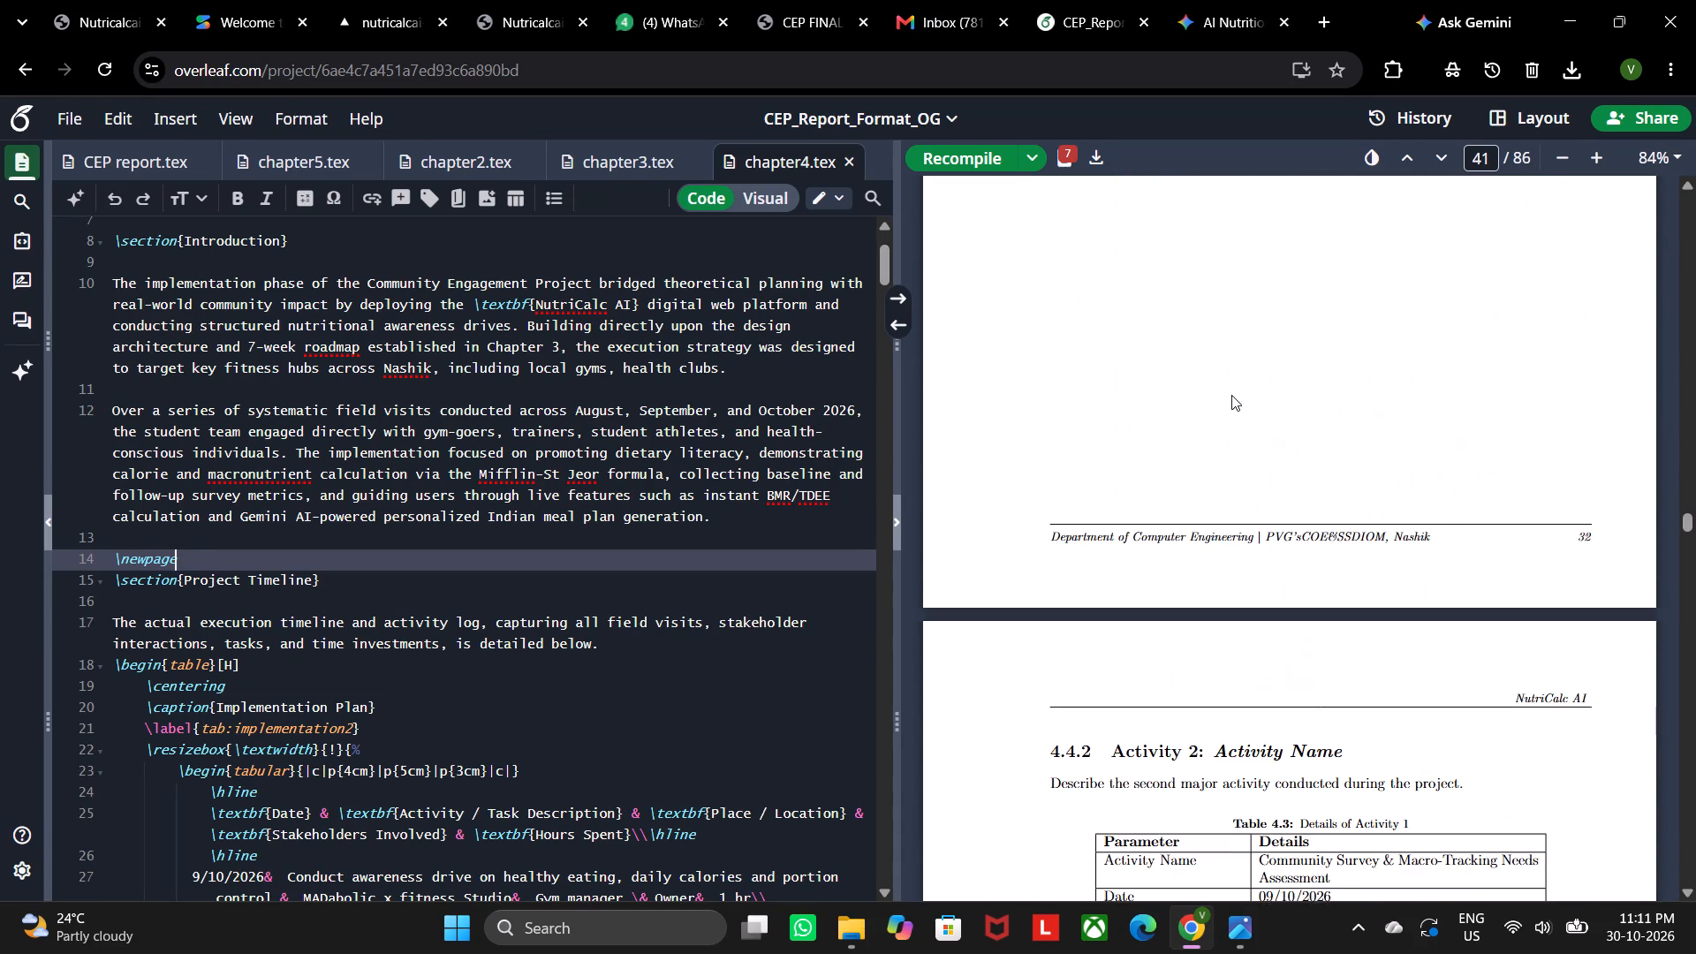
pyautogui.scroll(-8, 1231, 395)
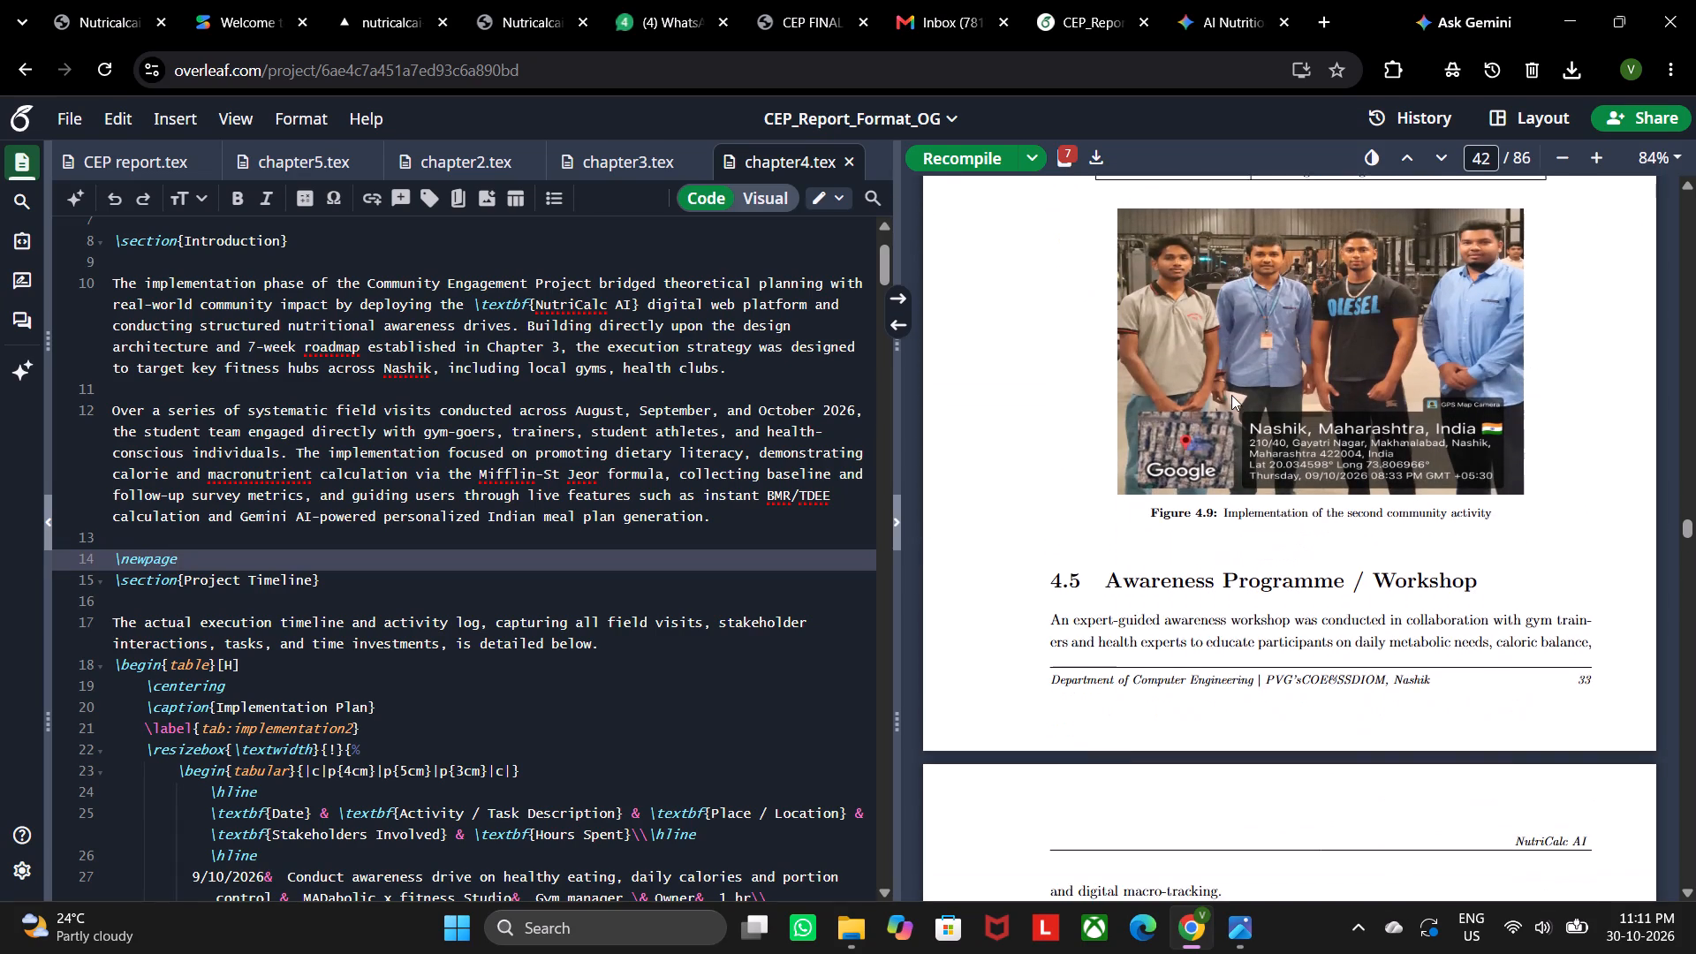
# Shorten the section 4.5 title in chapter4.tex to "Awareness Programme" by deleting "/ Workshop".
pyautogui.scroll(-2, 1231, 395)
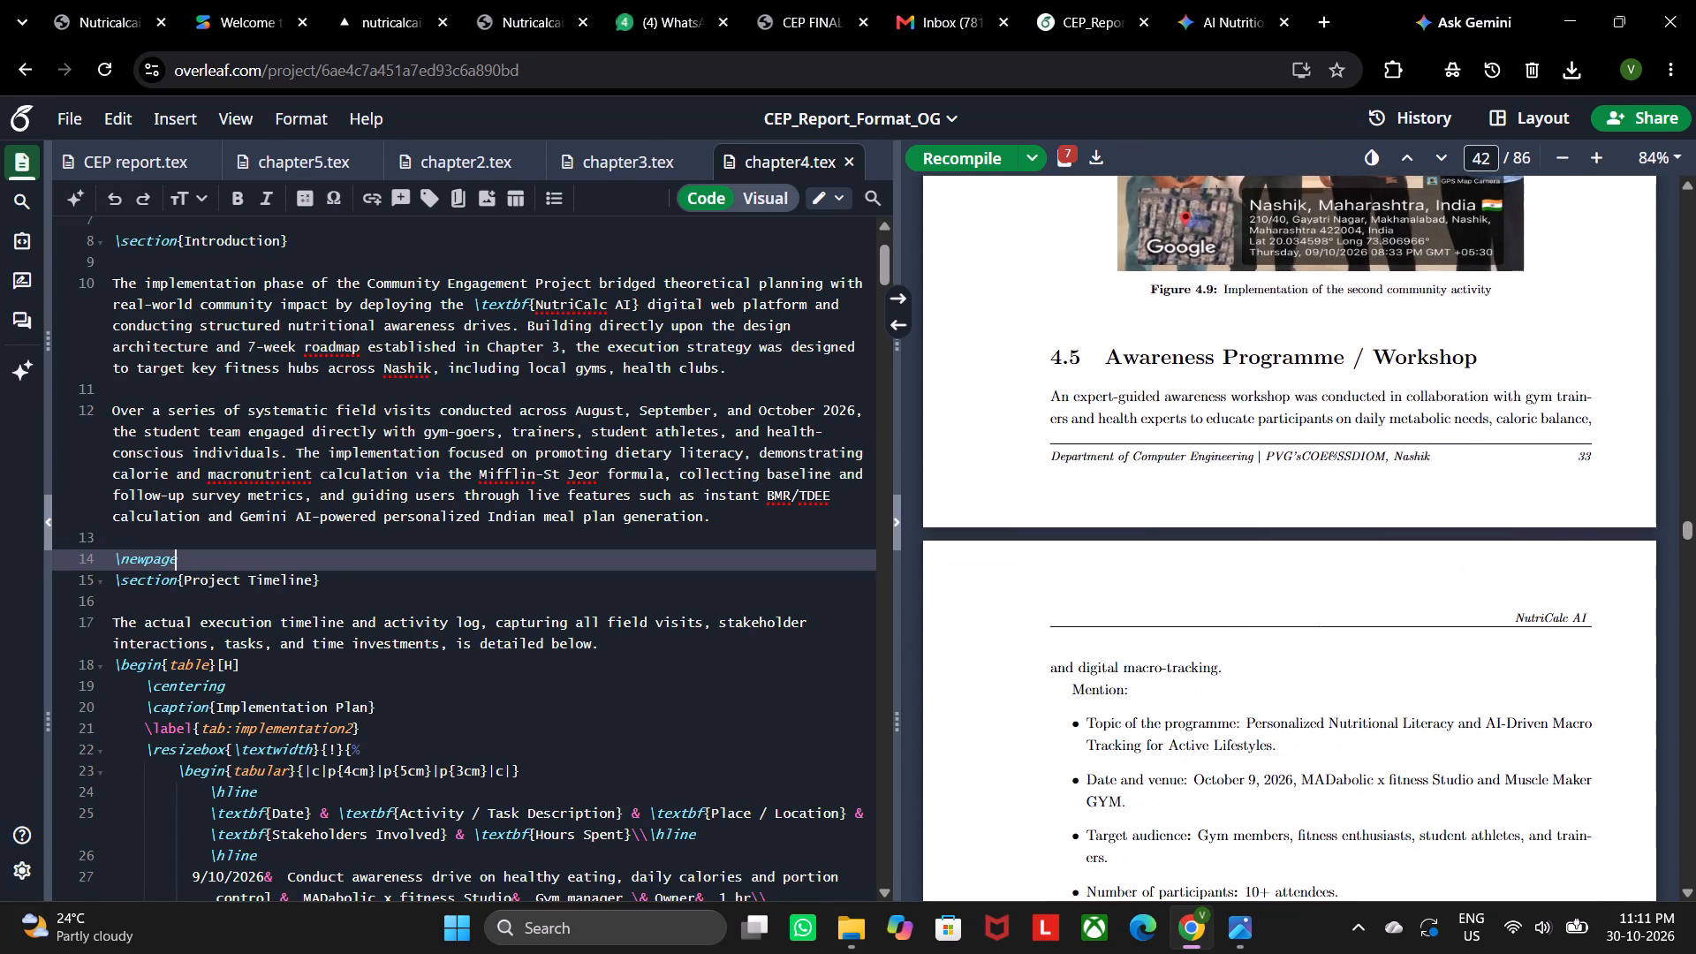
pyautogui.doubleClick(1296, 358)
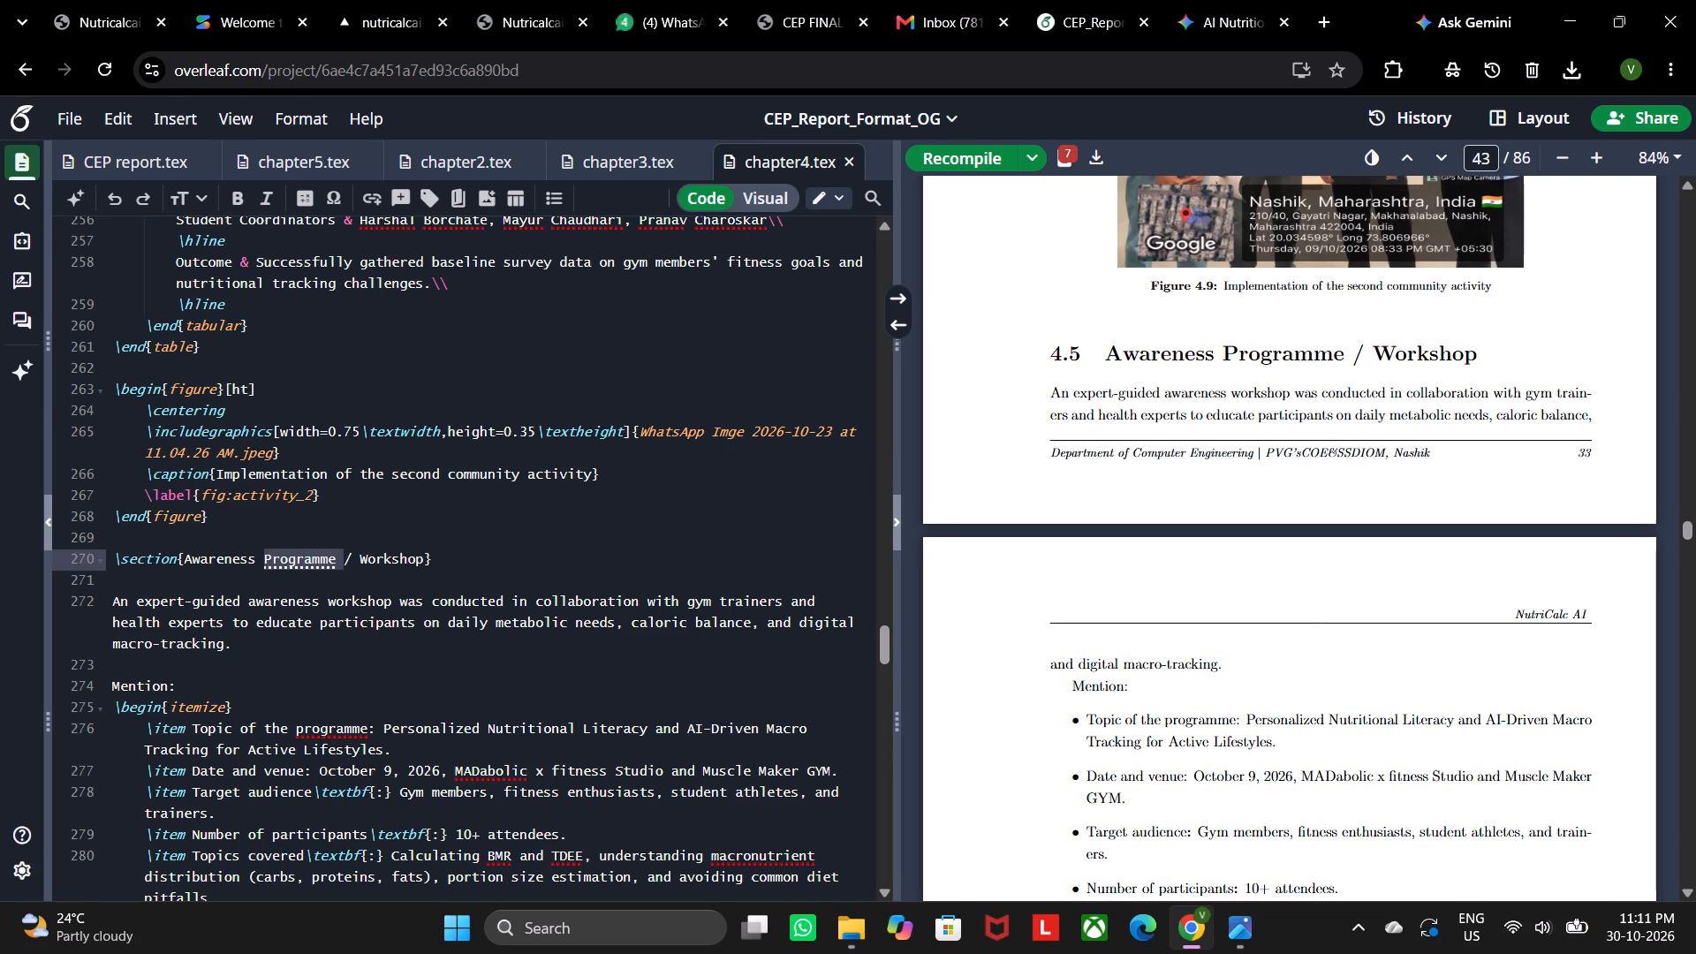
pyautogui.click(339, 557)
pyautogui.click(343, 556)
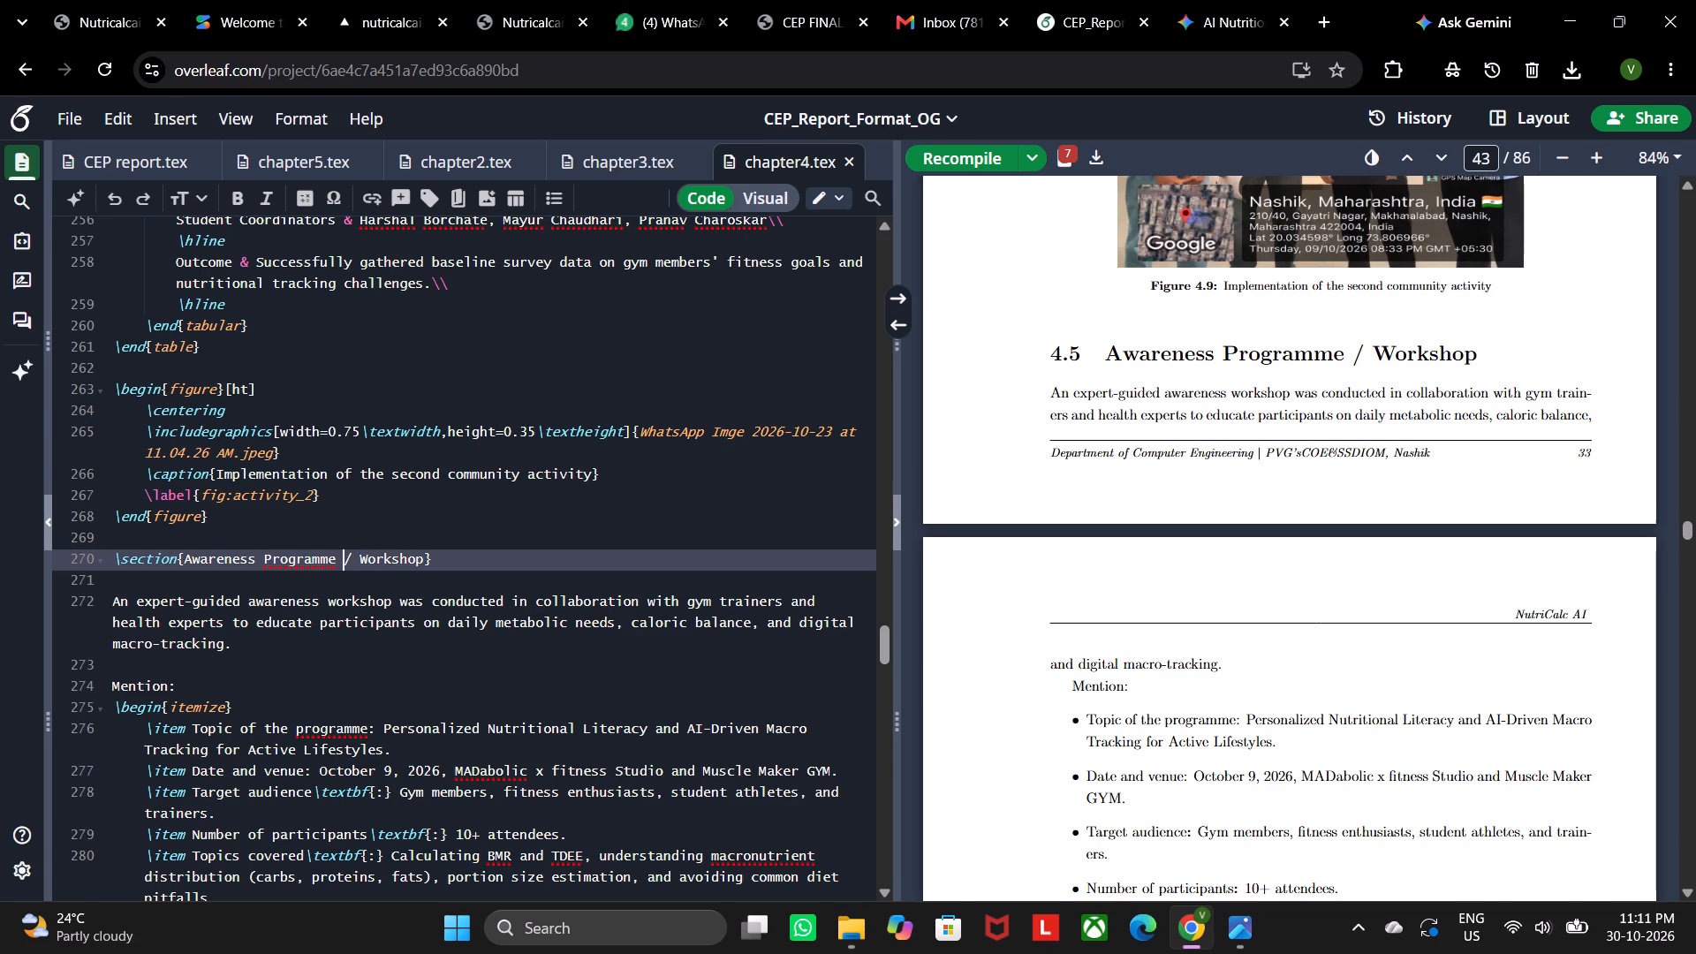
pyautogui.click(420, 558)
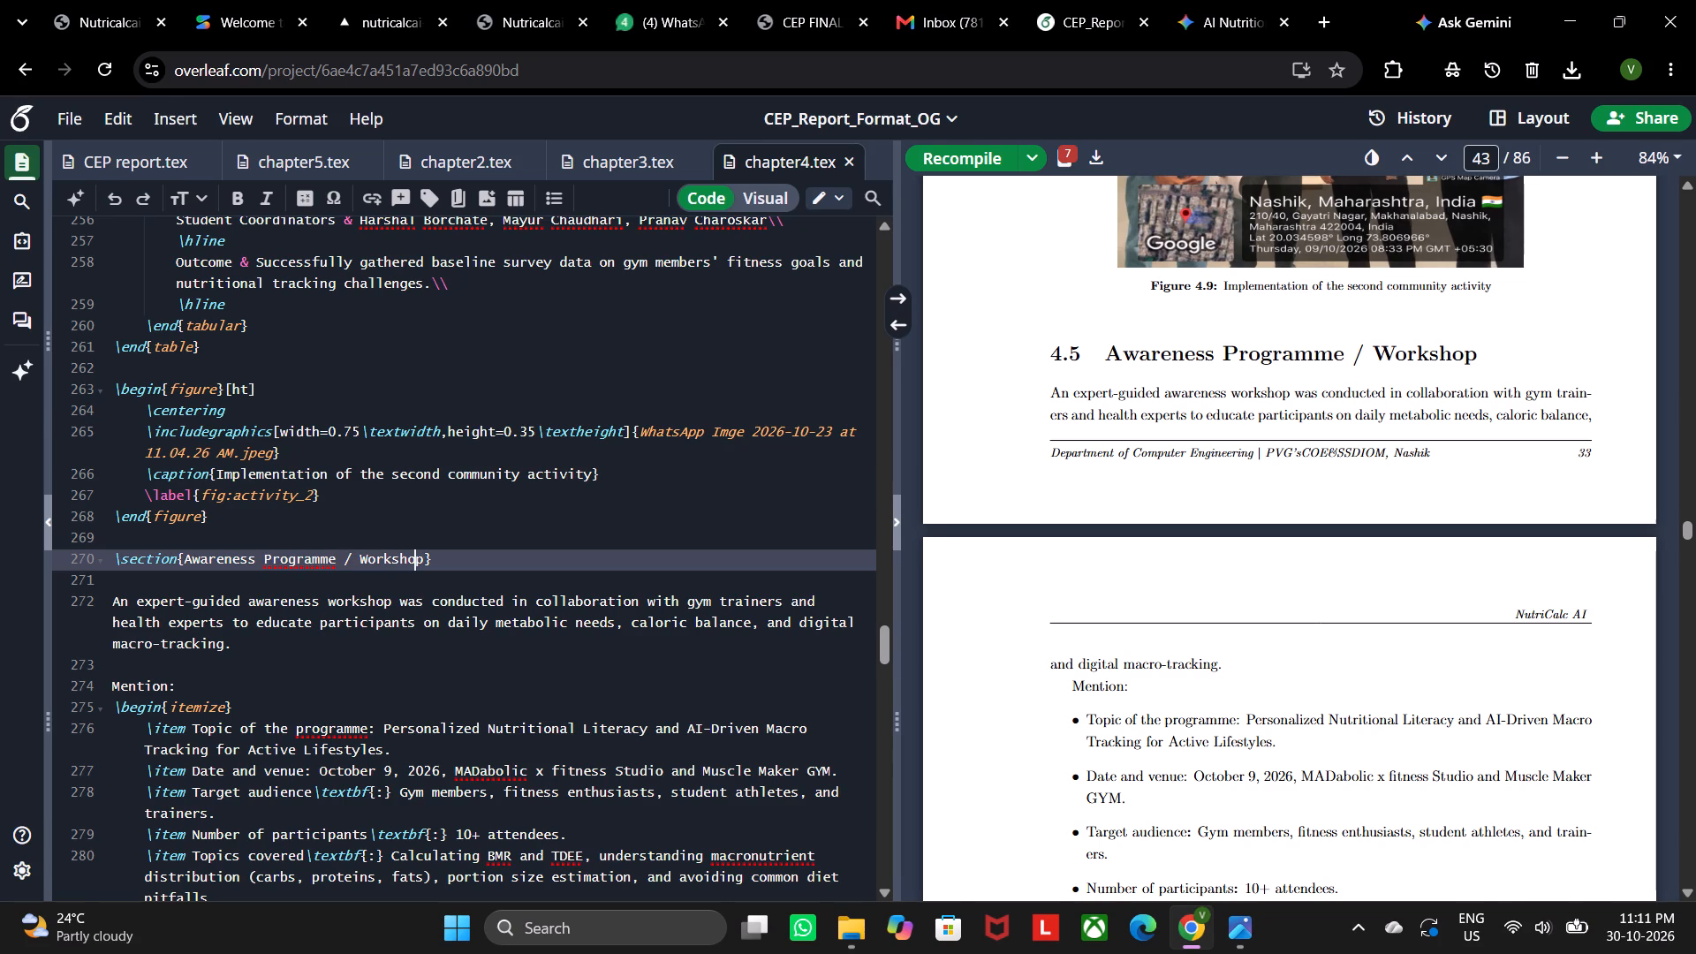
pyautogui.click(426, 556)
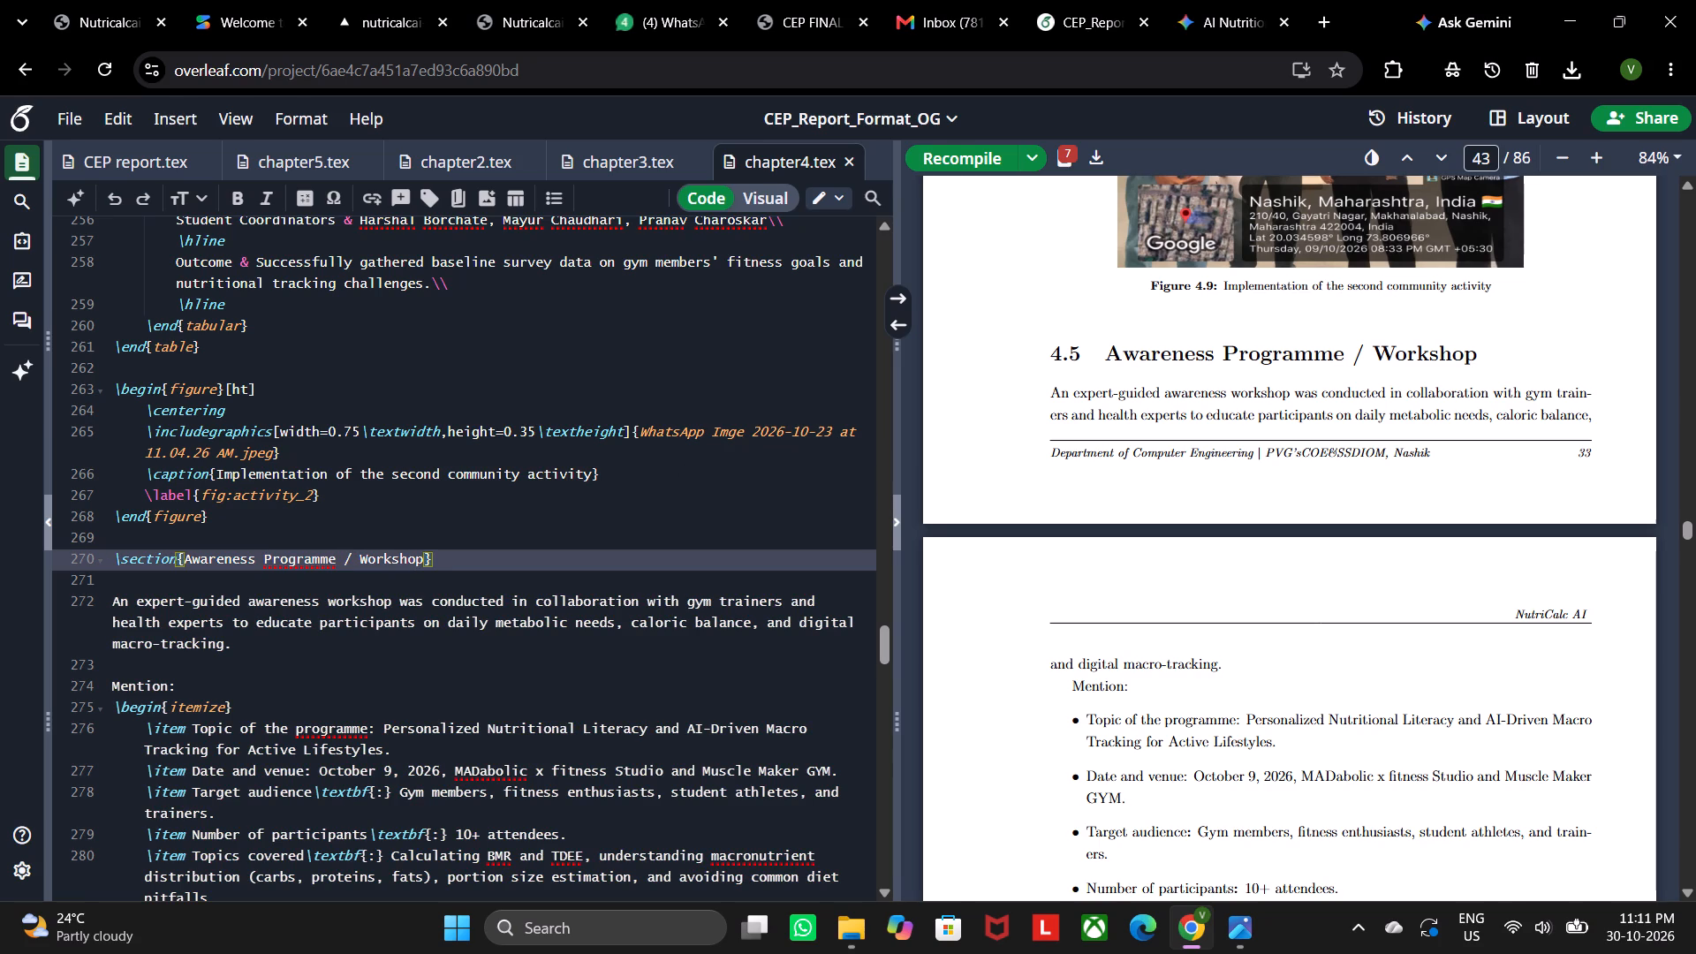
pyautogui.press('BackSpace')
pyautogui.press('BackSpace')
pyautogui.press('BackSpace')
pyautogui.press('BackSpace')
pyautogui.press('BackSpace')
pyautogui.press('BackSpace')
pyautogui.press('BackSpace')
pyautogui.press('BackSpace')
pyautogui.press('BackSpace')
pyautogui.press('BackSpace')
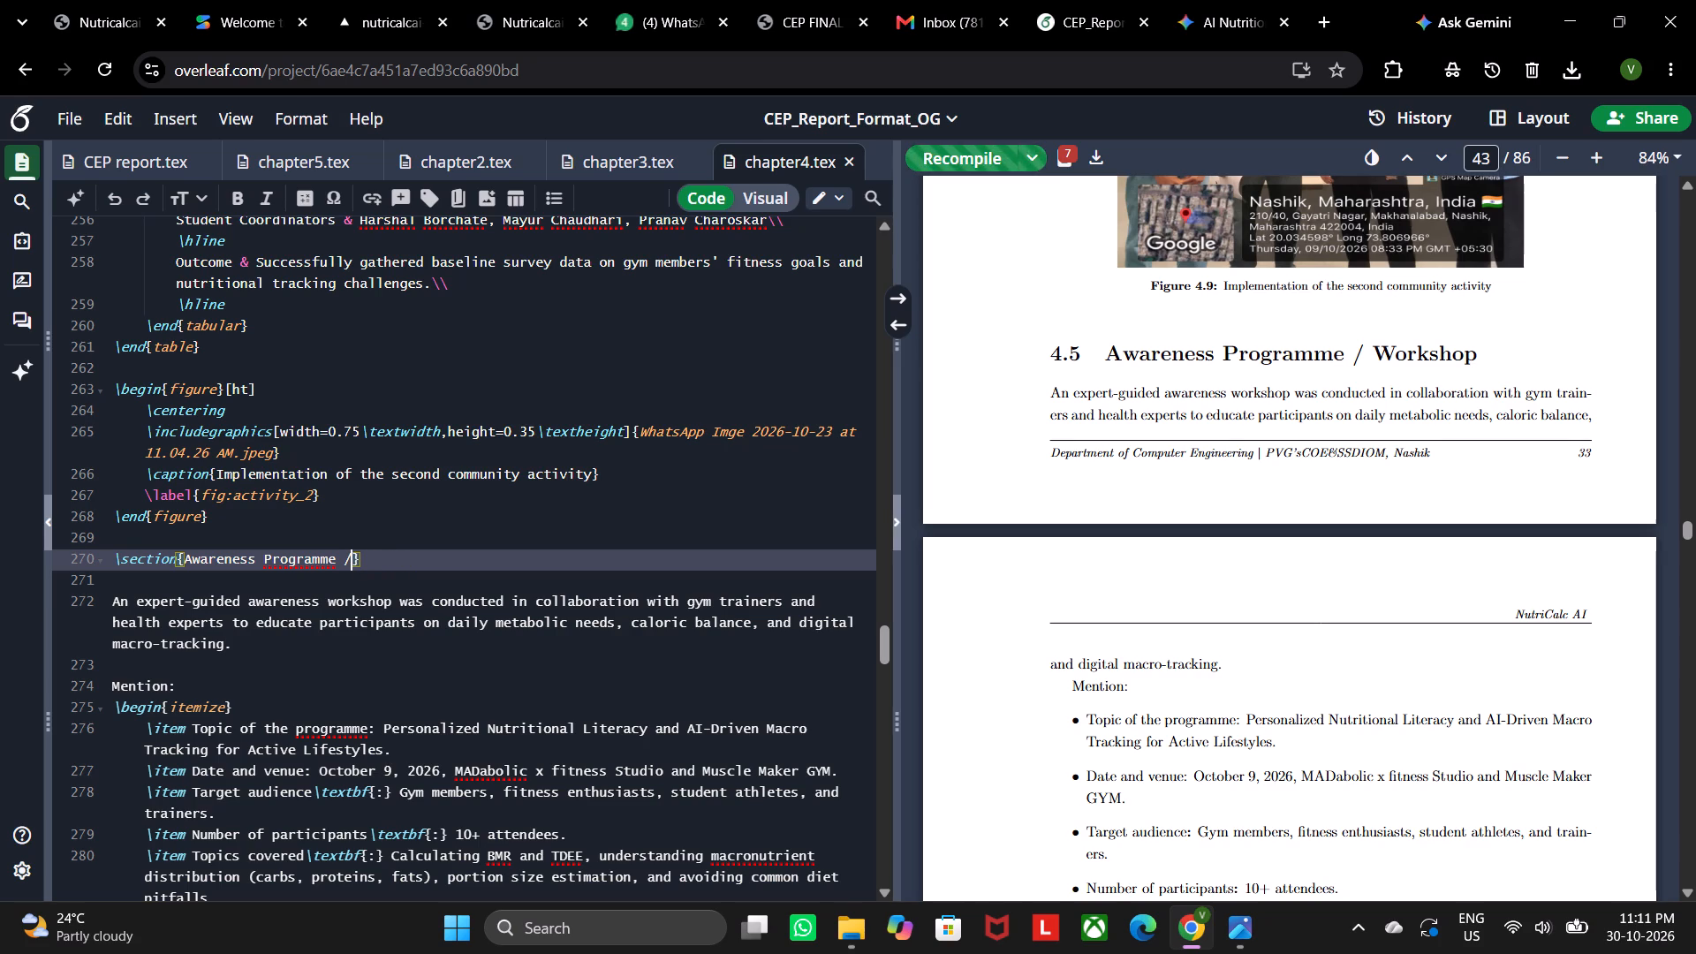
pyautogui.press('BackSpace')
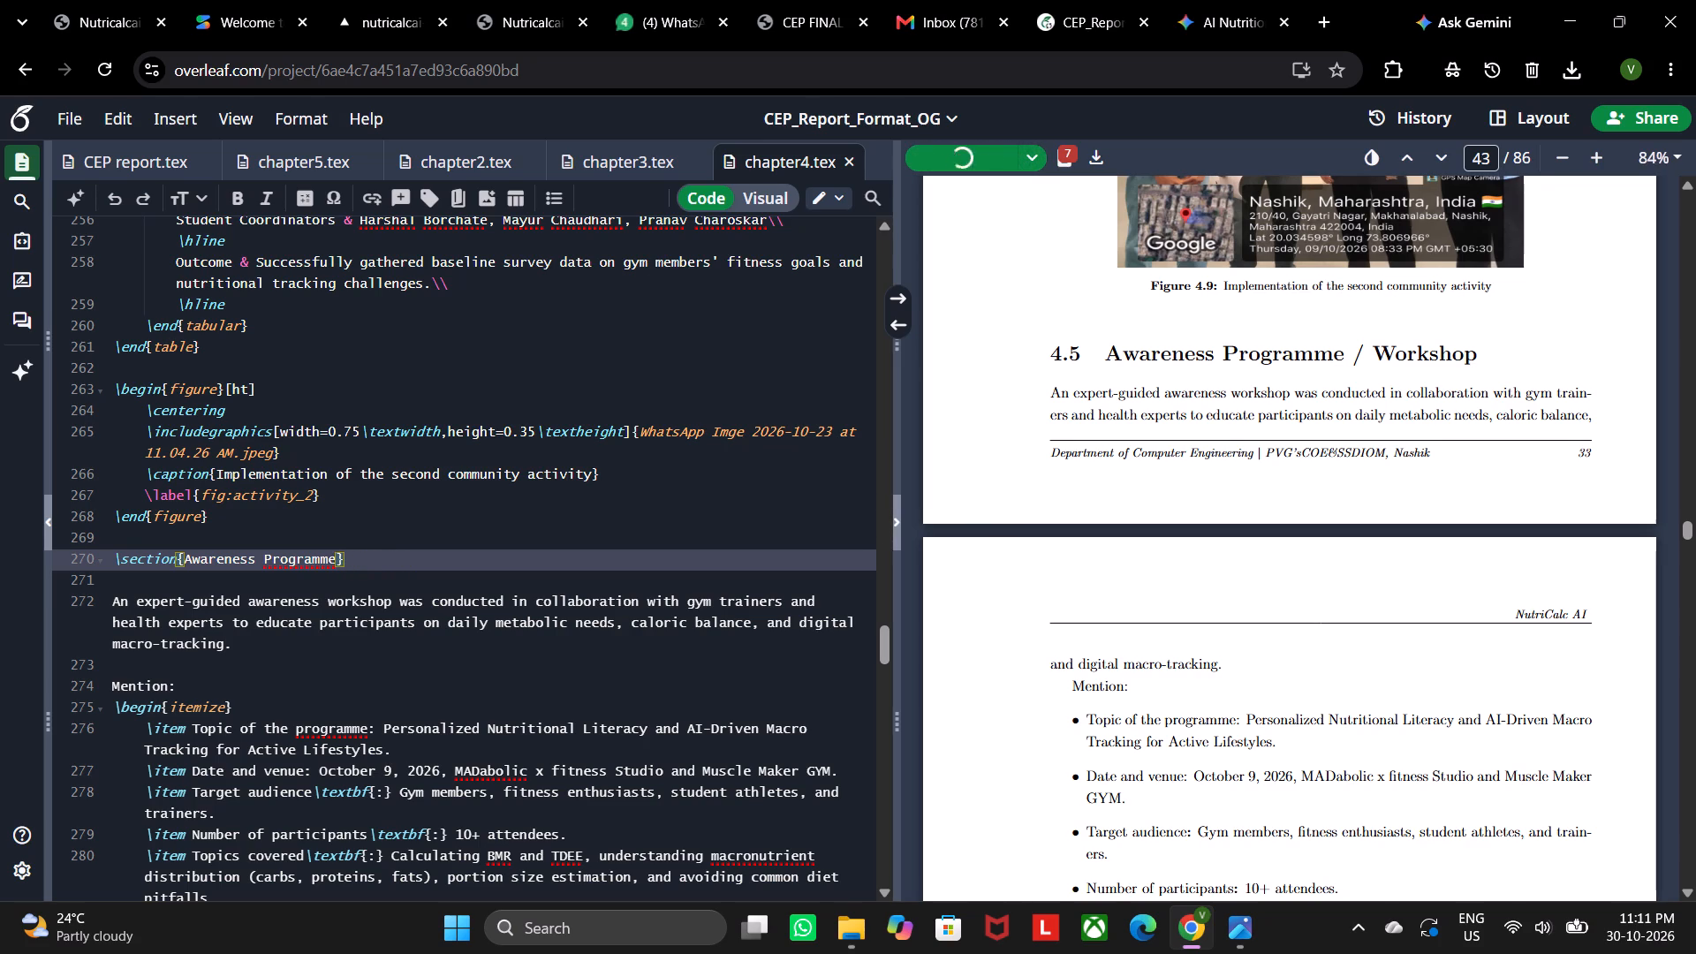
# Select the word "workshop" in the opening sentence of the Awareness Programme section.
pyautogui.doubleClick(390, 600)
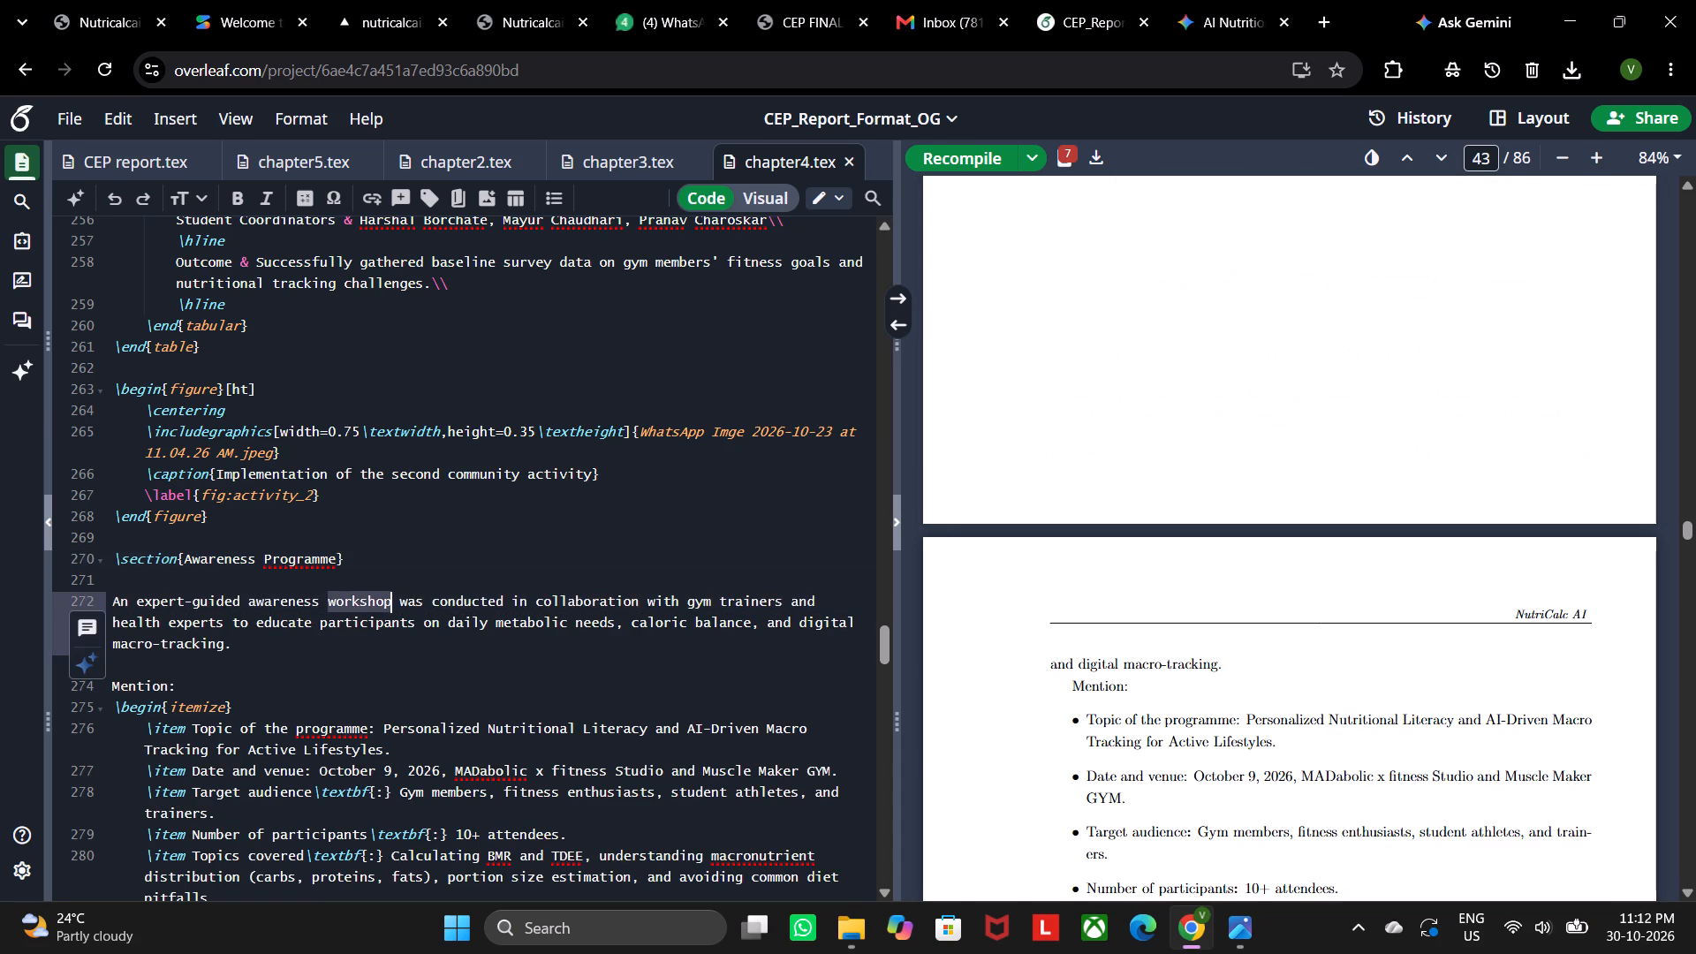
# Replace "workshop" with "Program" in the opening sentence of the Awareness Programme section, reusing the word from the section title.
pyautogui.doubleClick(315, 551)
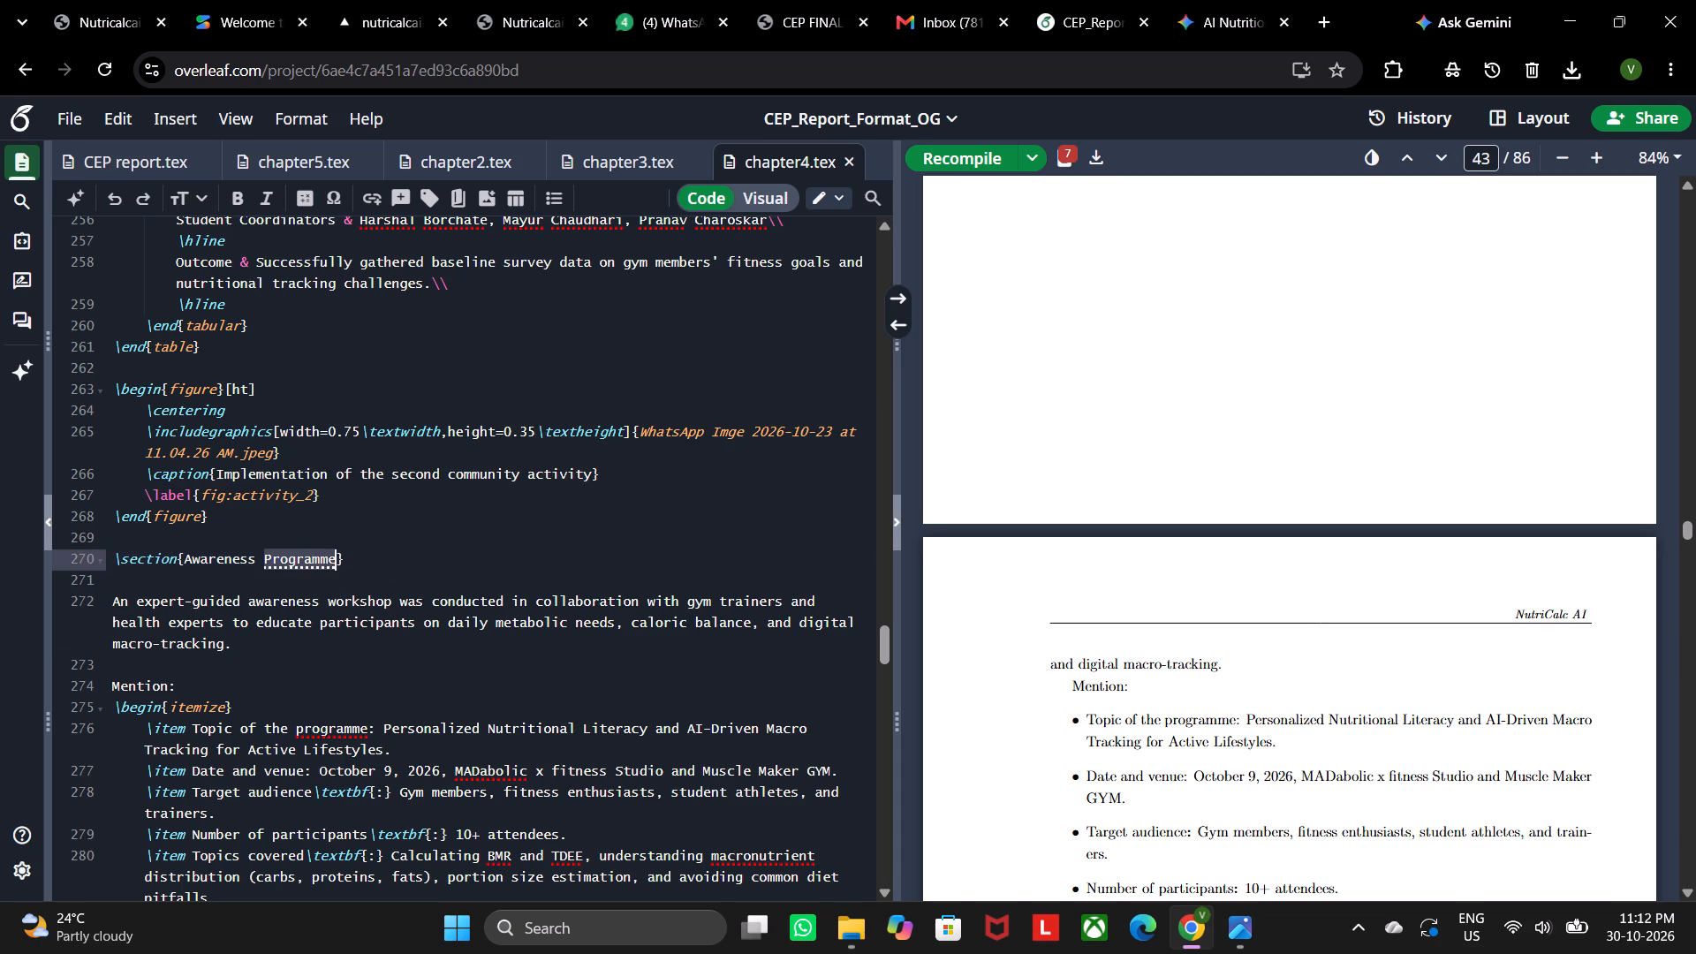
pyautogui.hotkey('ctrl', 'c')
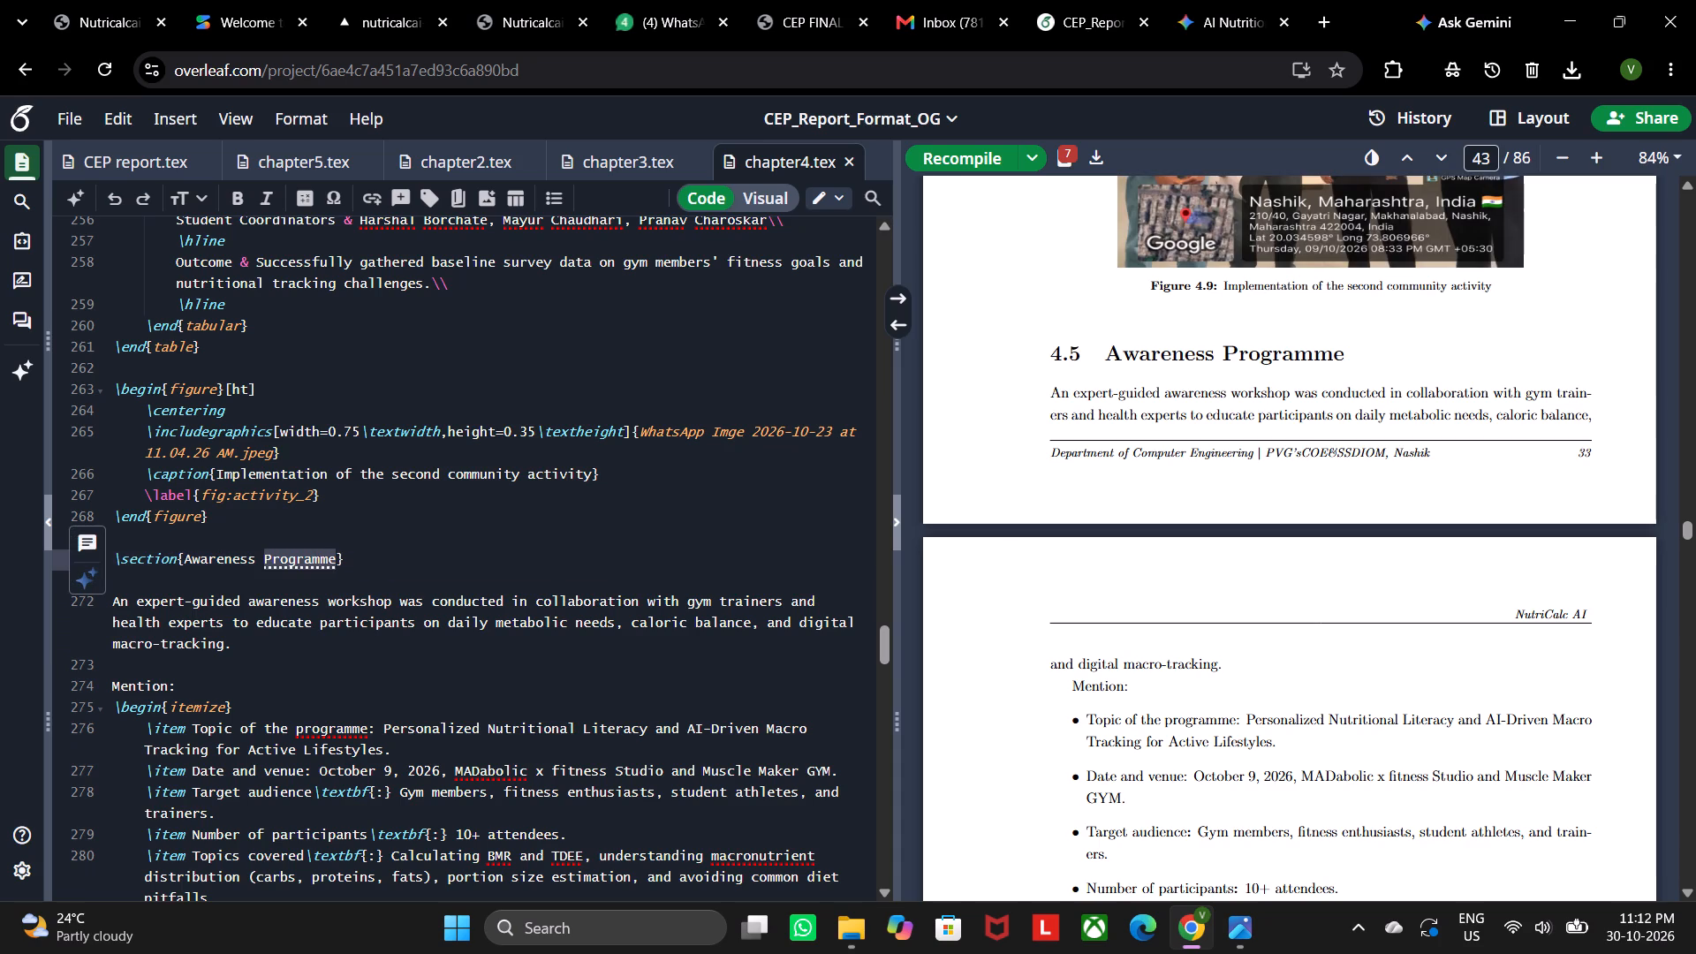
pyautogui.doubleClick(356, 606)
pyautogui.hotkey('ctrl', 'v')
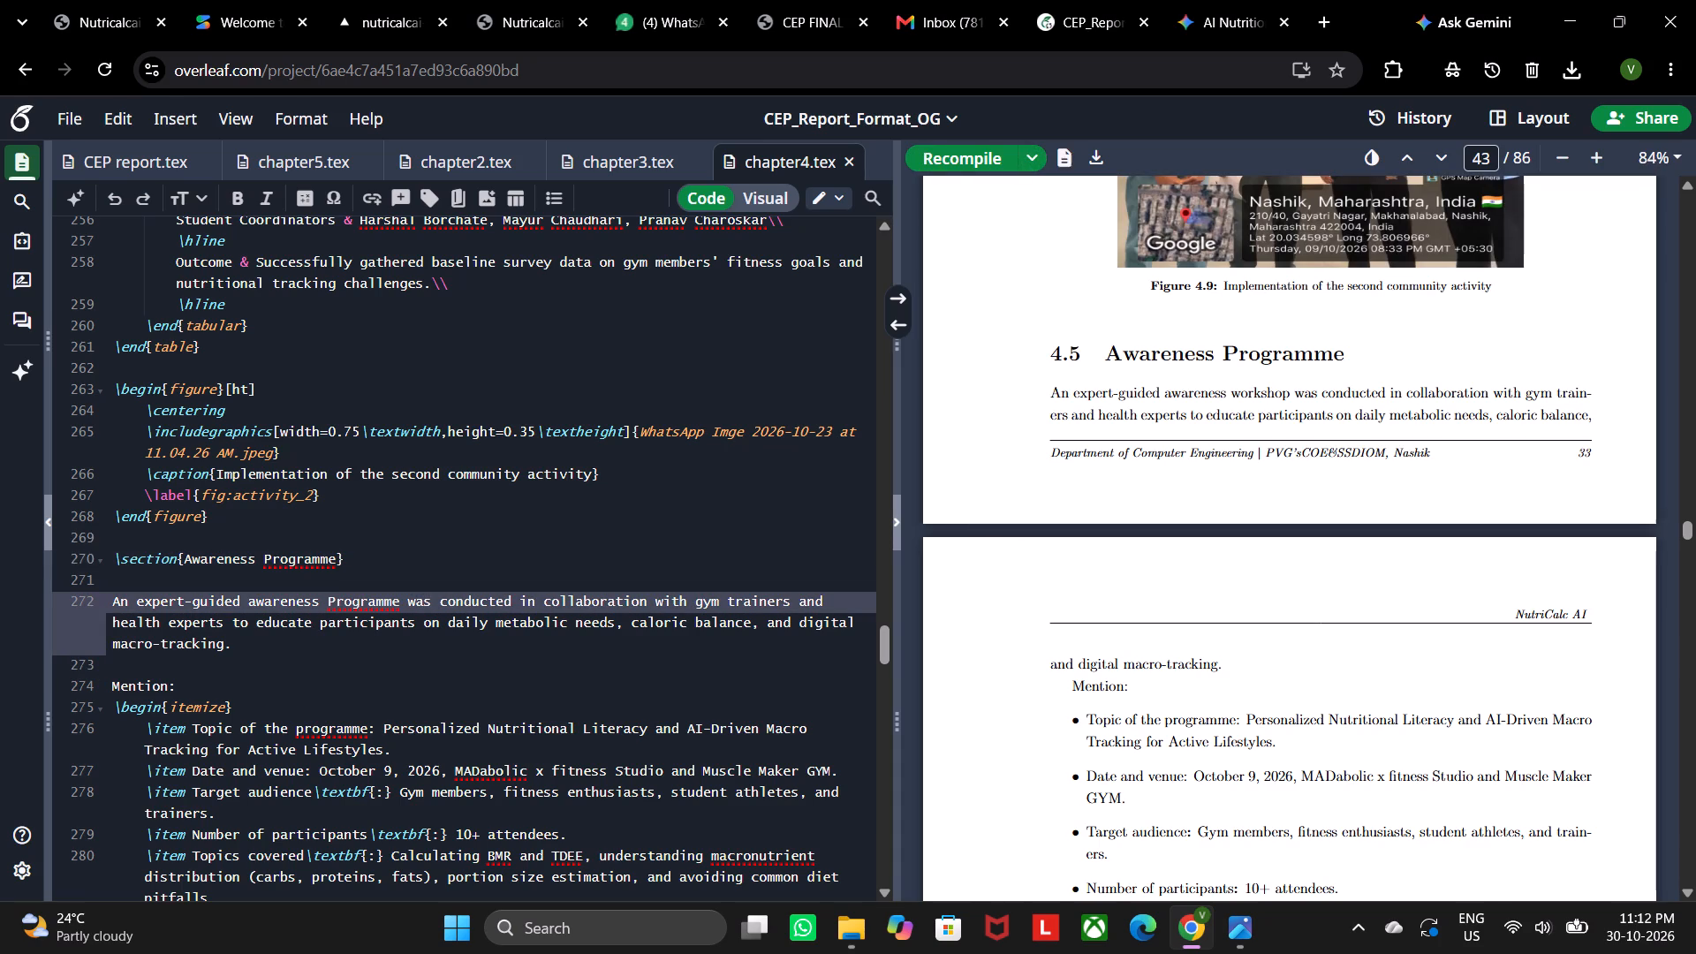
pyautogui.press('BackSpace')
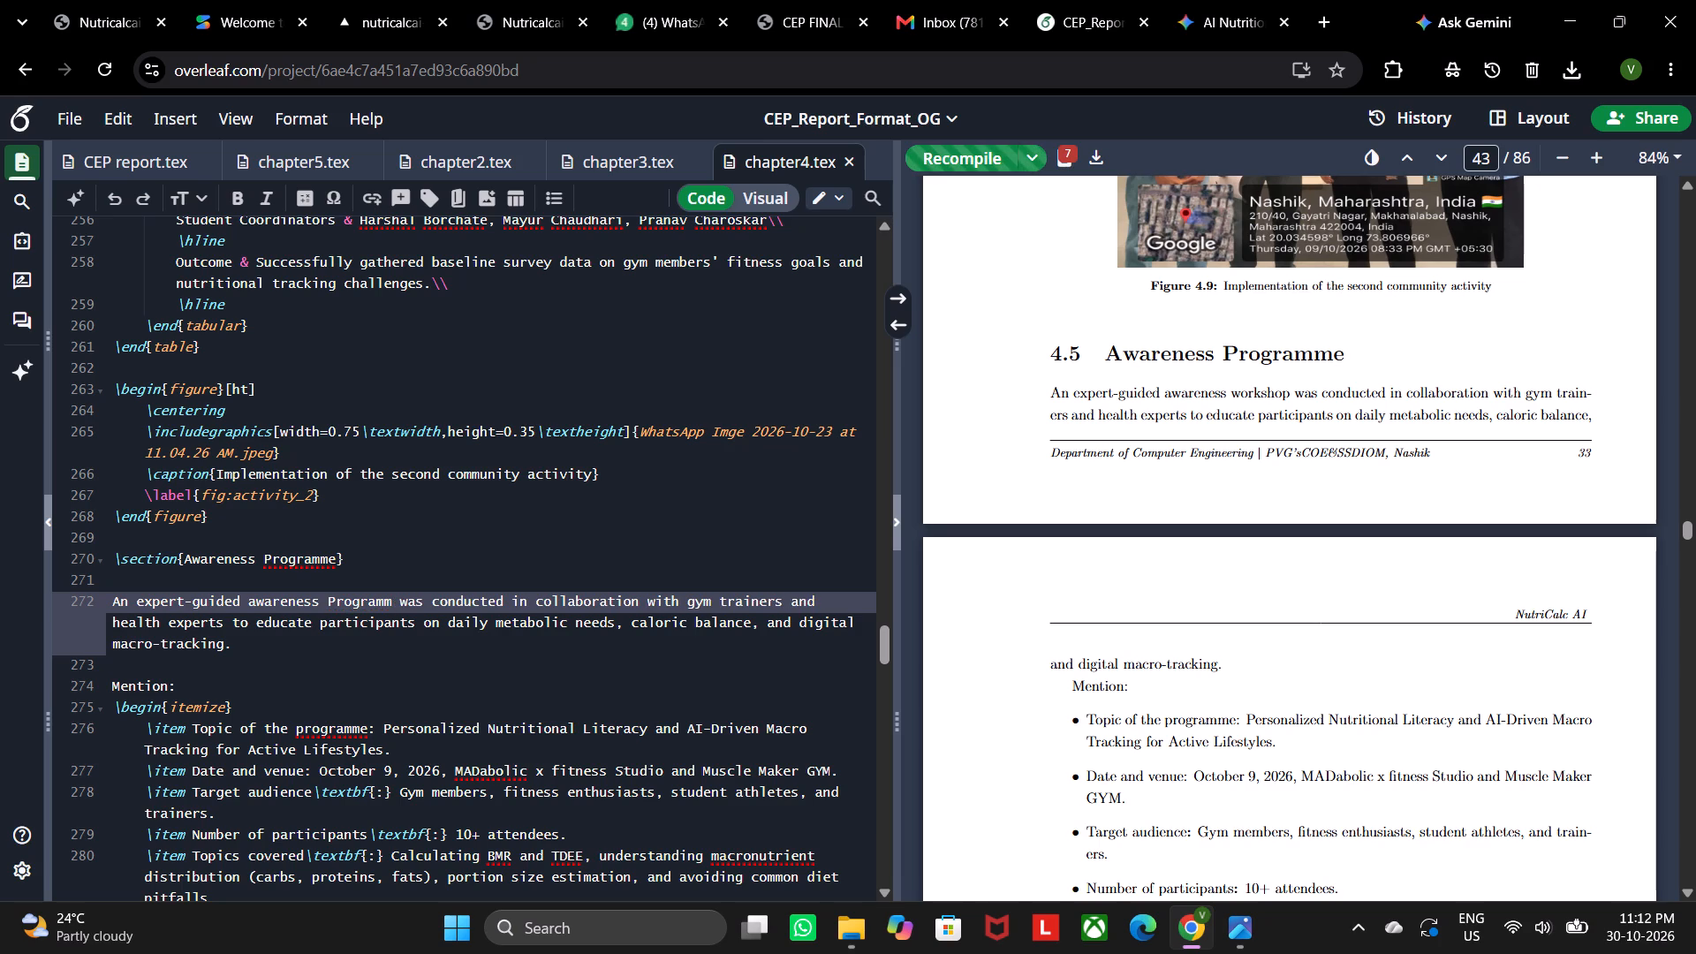
pyautogui.press('BackSpace')
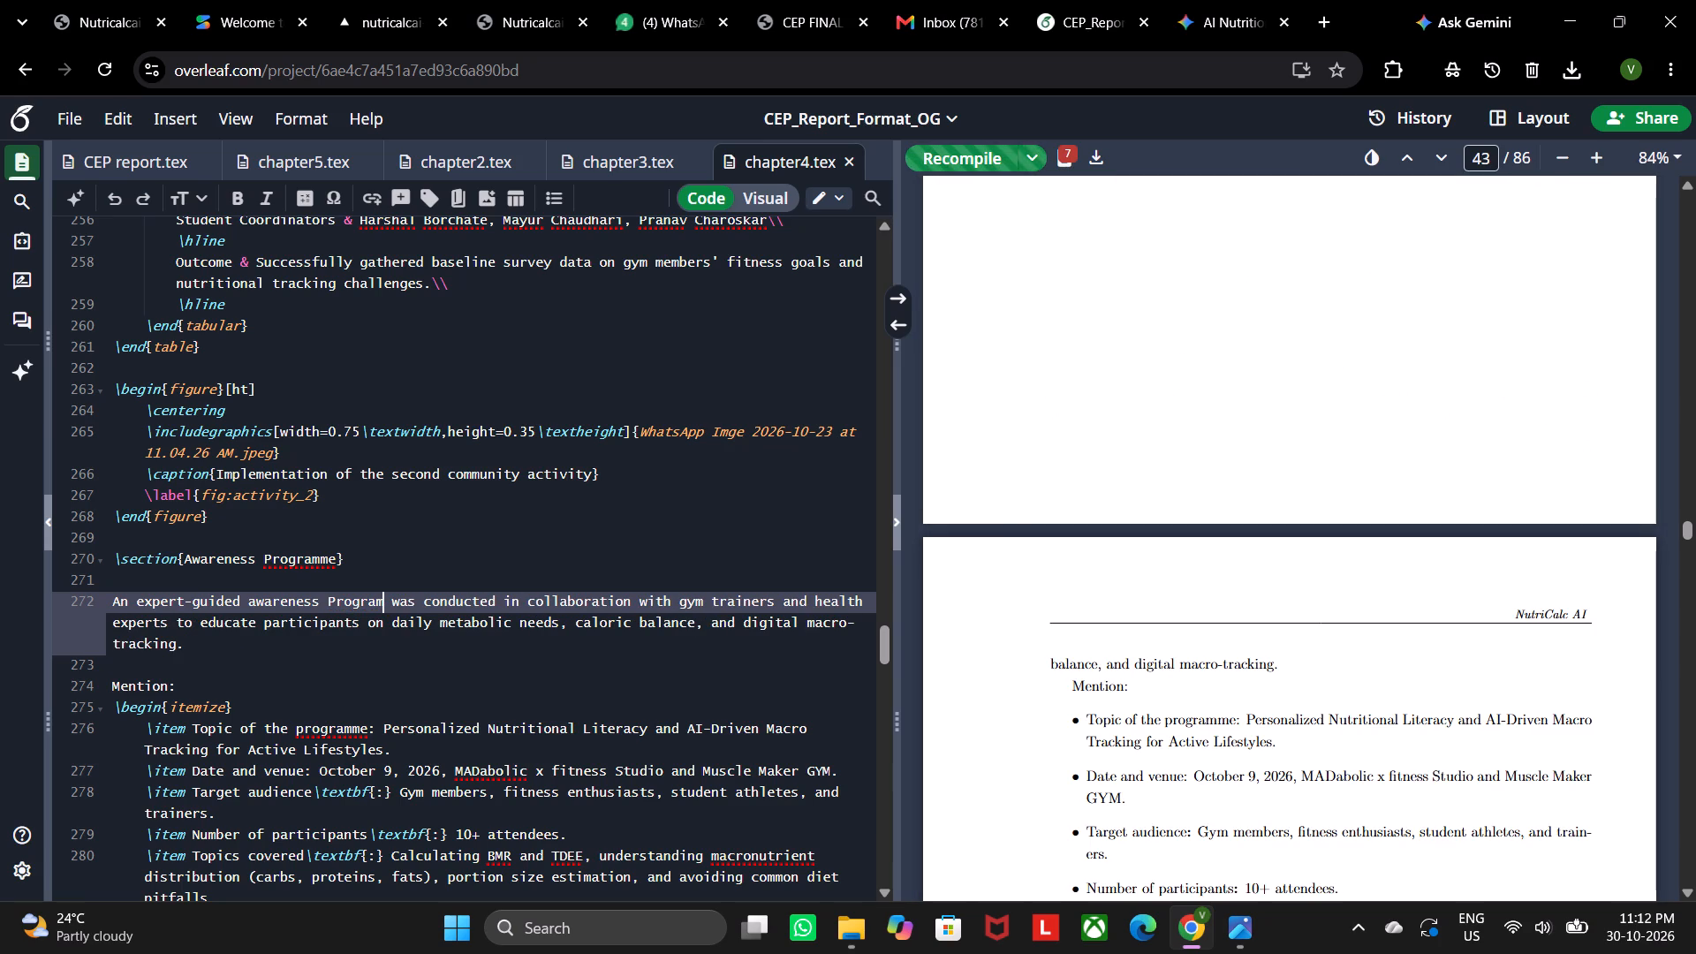
# Place the text cursor at the end of "Programme" in the Awareness Programme section title.
pyautogui.click(336, 560)
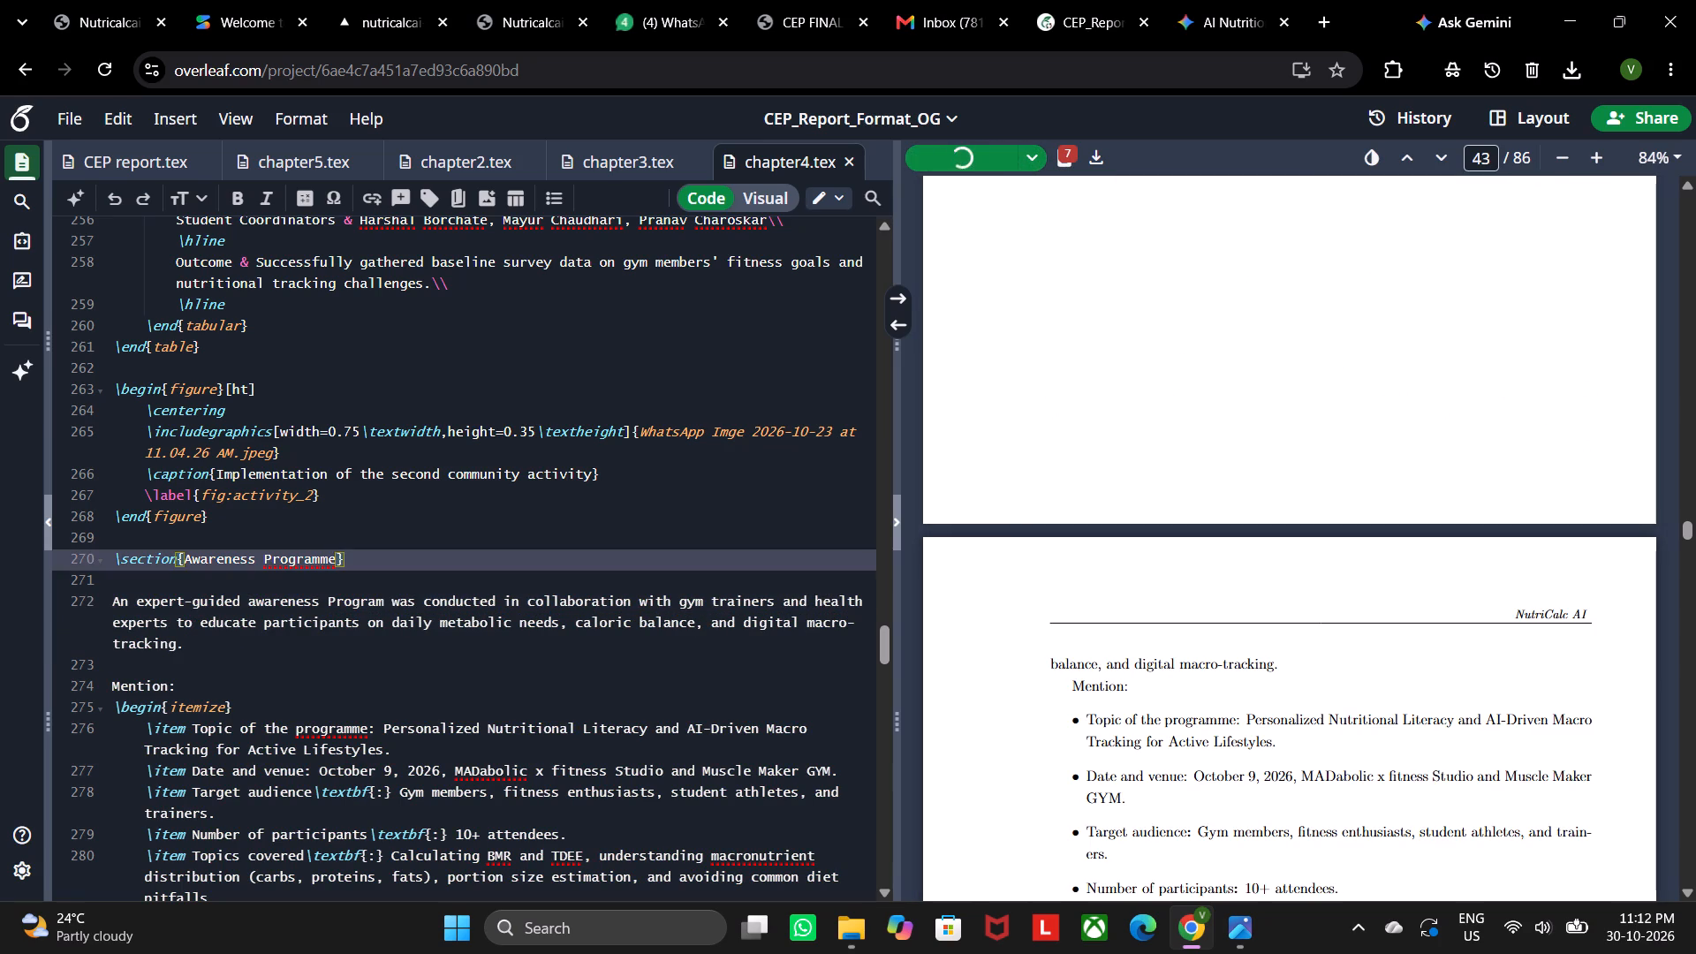
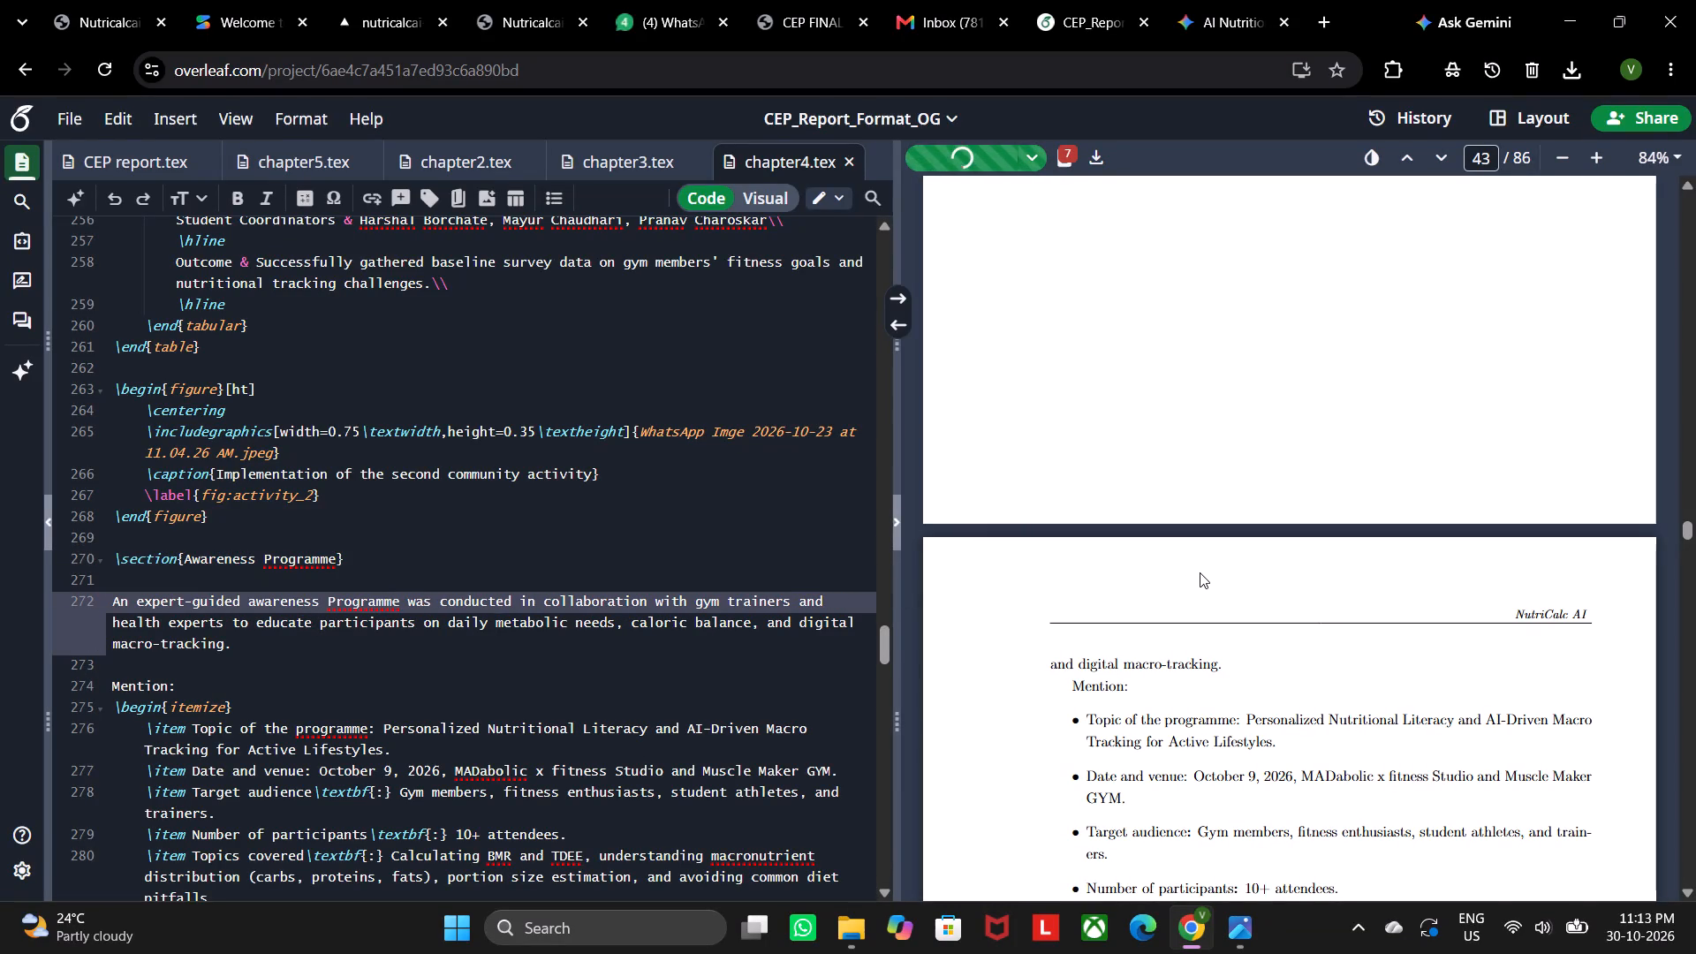
# Review the compiled section 4.5 Awareness Programme, including its bulleted details and the Awareness Programme Details table.
pyautogui.scroll(5, 1200, 572)
pyautogui.scroll(-7, 1200, 572)
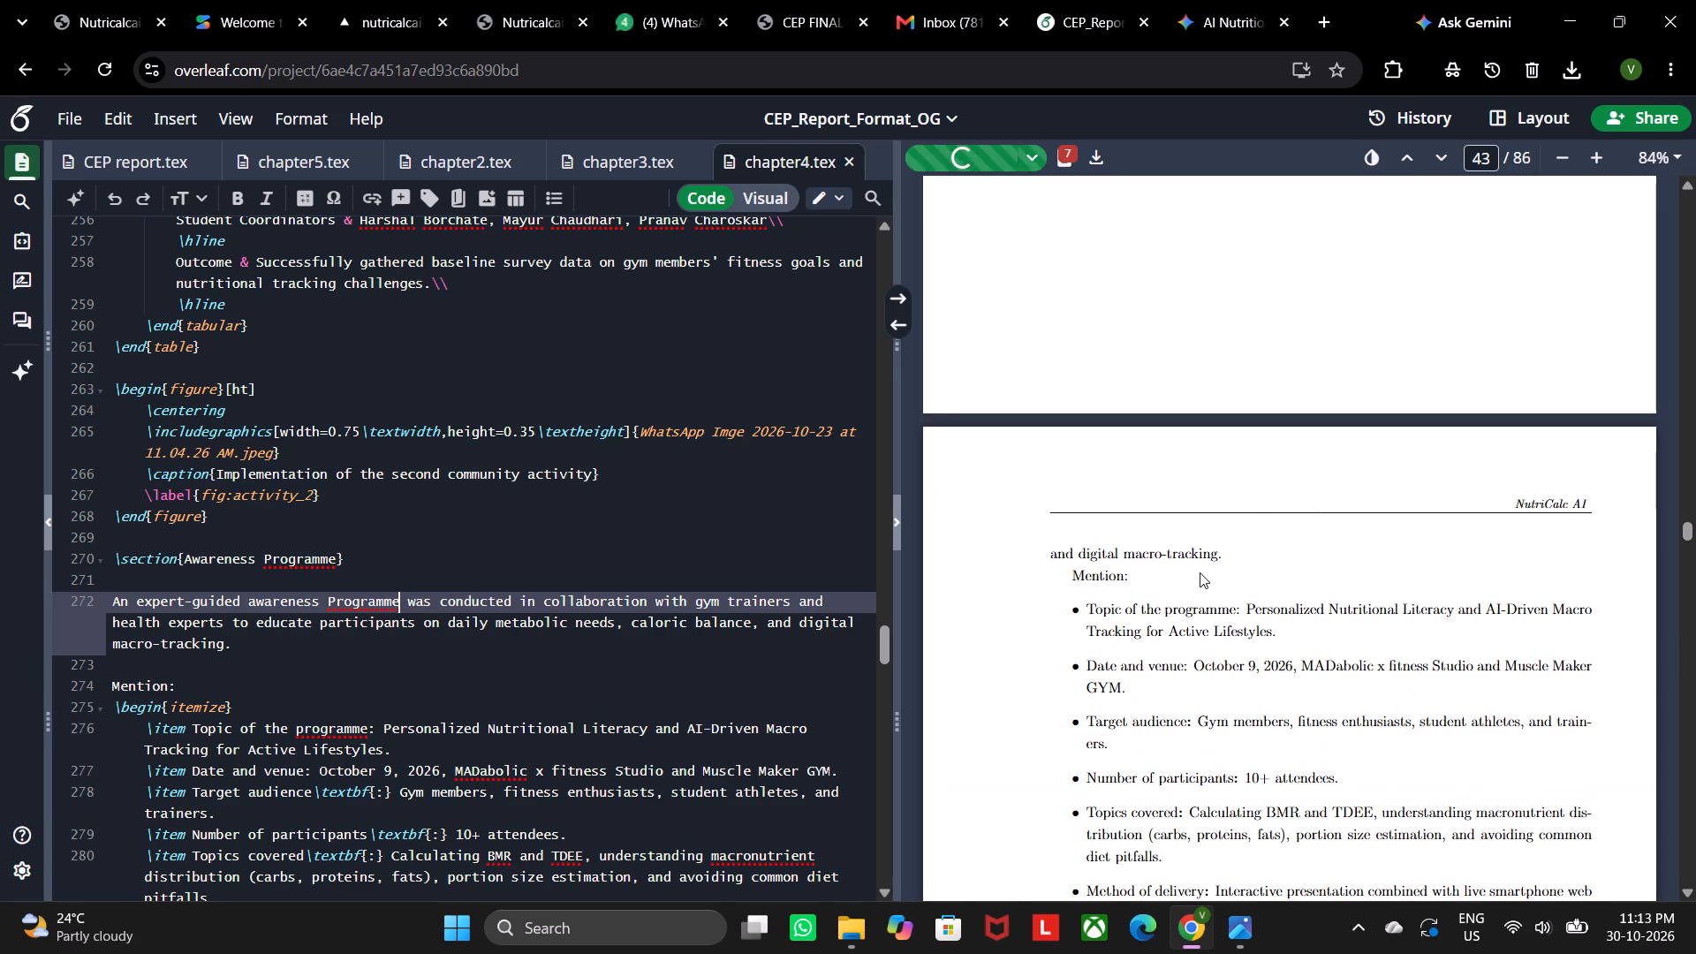
pyautogui.scroll(4, 1200, 572)
pyautogui.scroll(-9, 1200, 572)
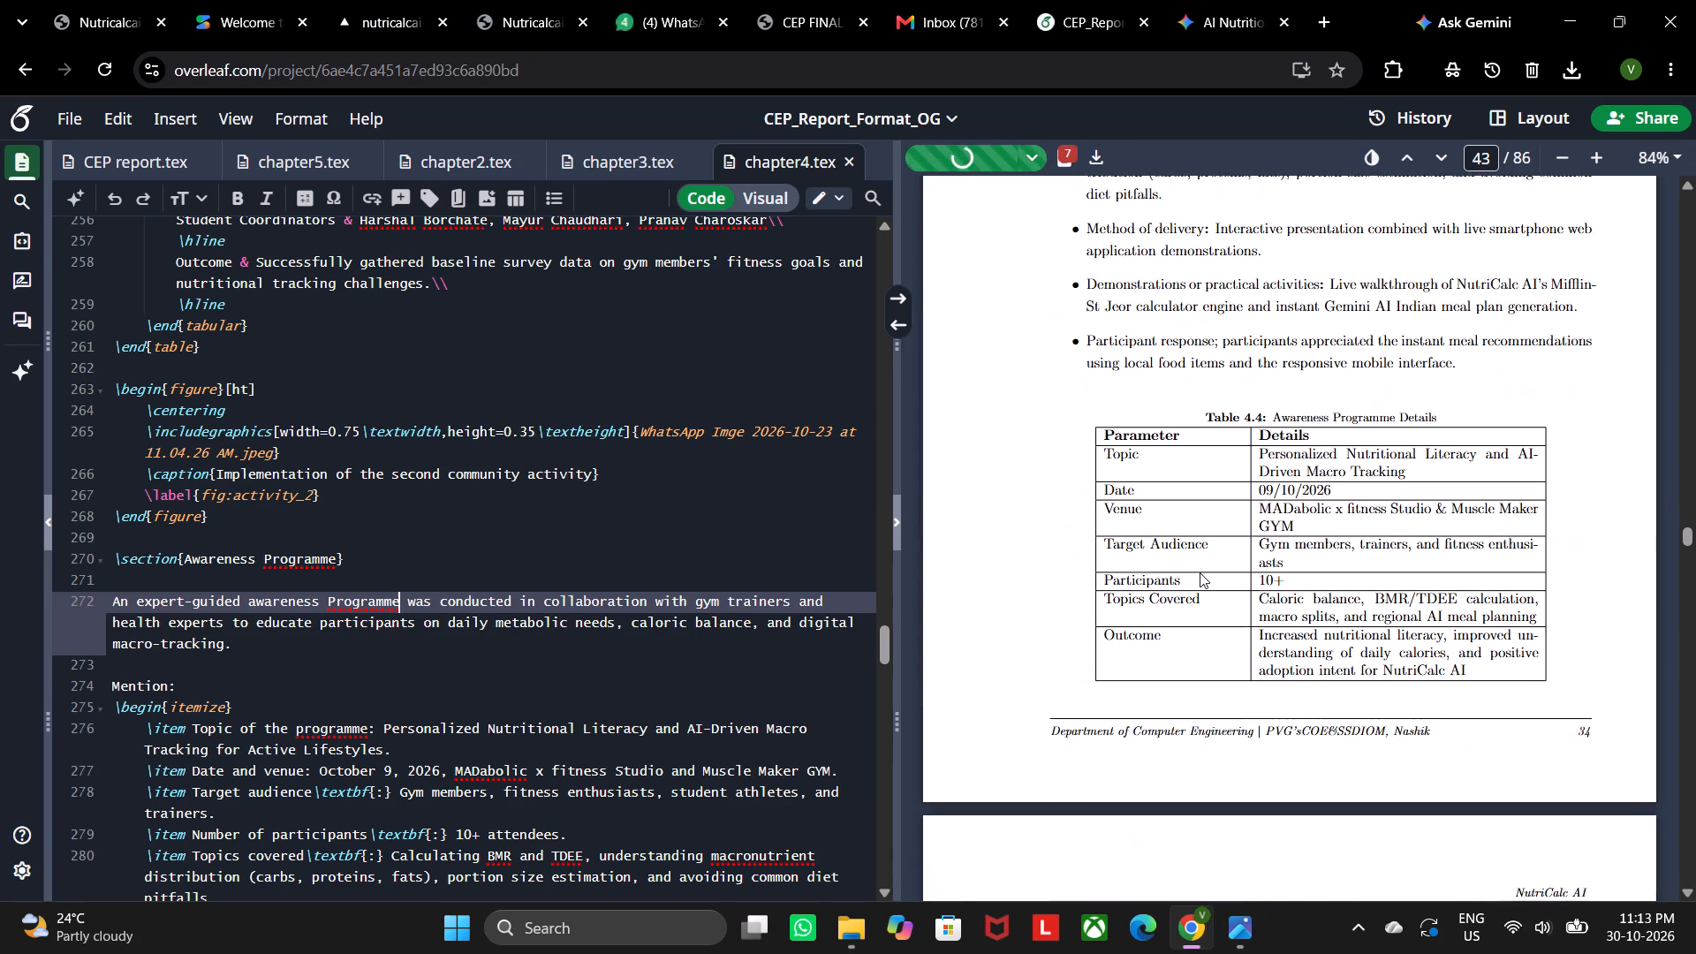
pyautogui.scroll(10, 1200, 572)
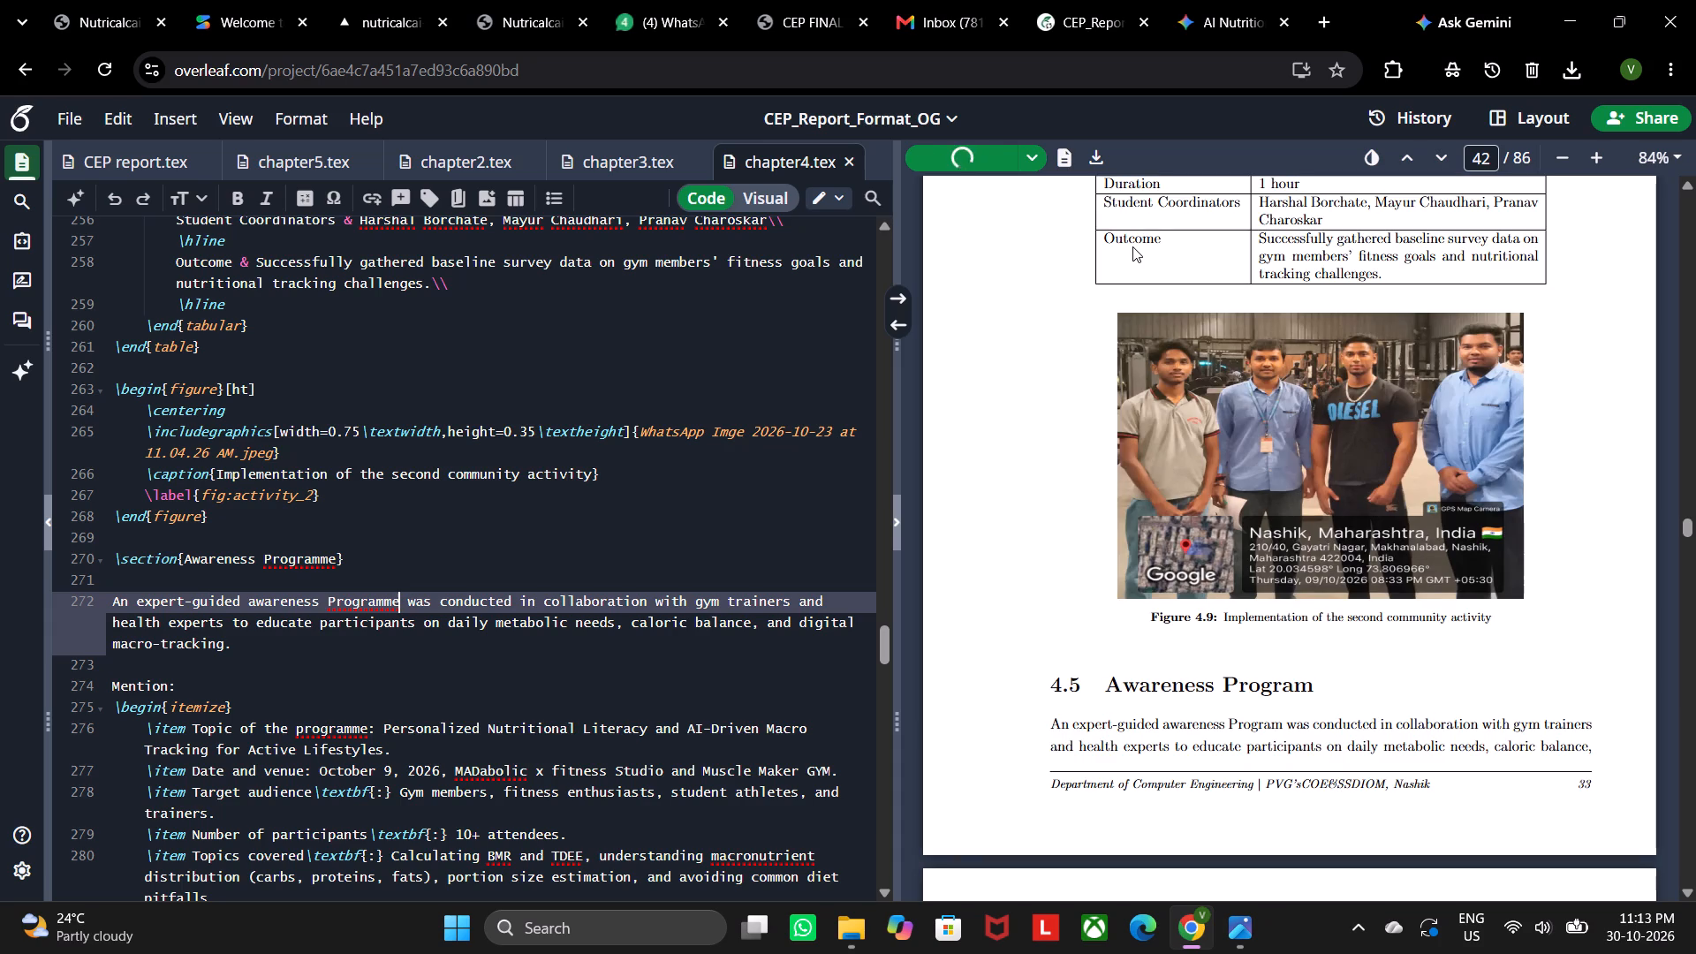
# Check the compiled pages around section 4.5, from the Activity 2 table and photo to the Awareness Programme Details table.
pyautogui.scroll(1, 1132, 246)
pyautogui.scroll(-16, 1155, 302)
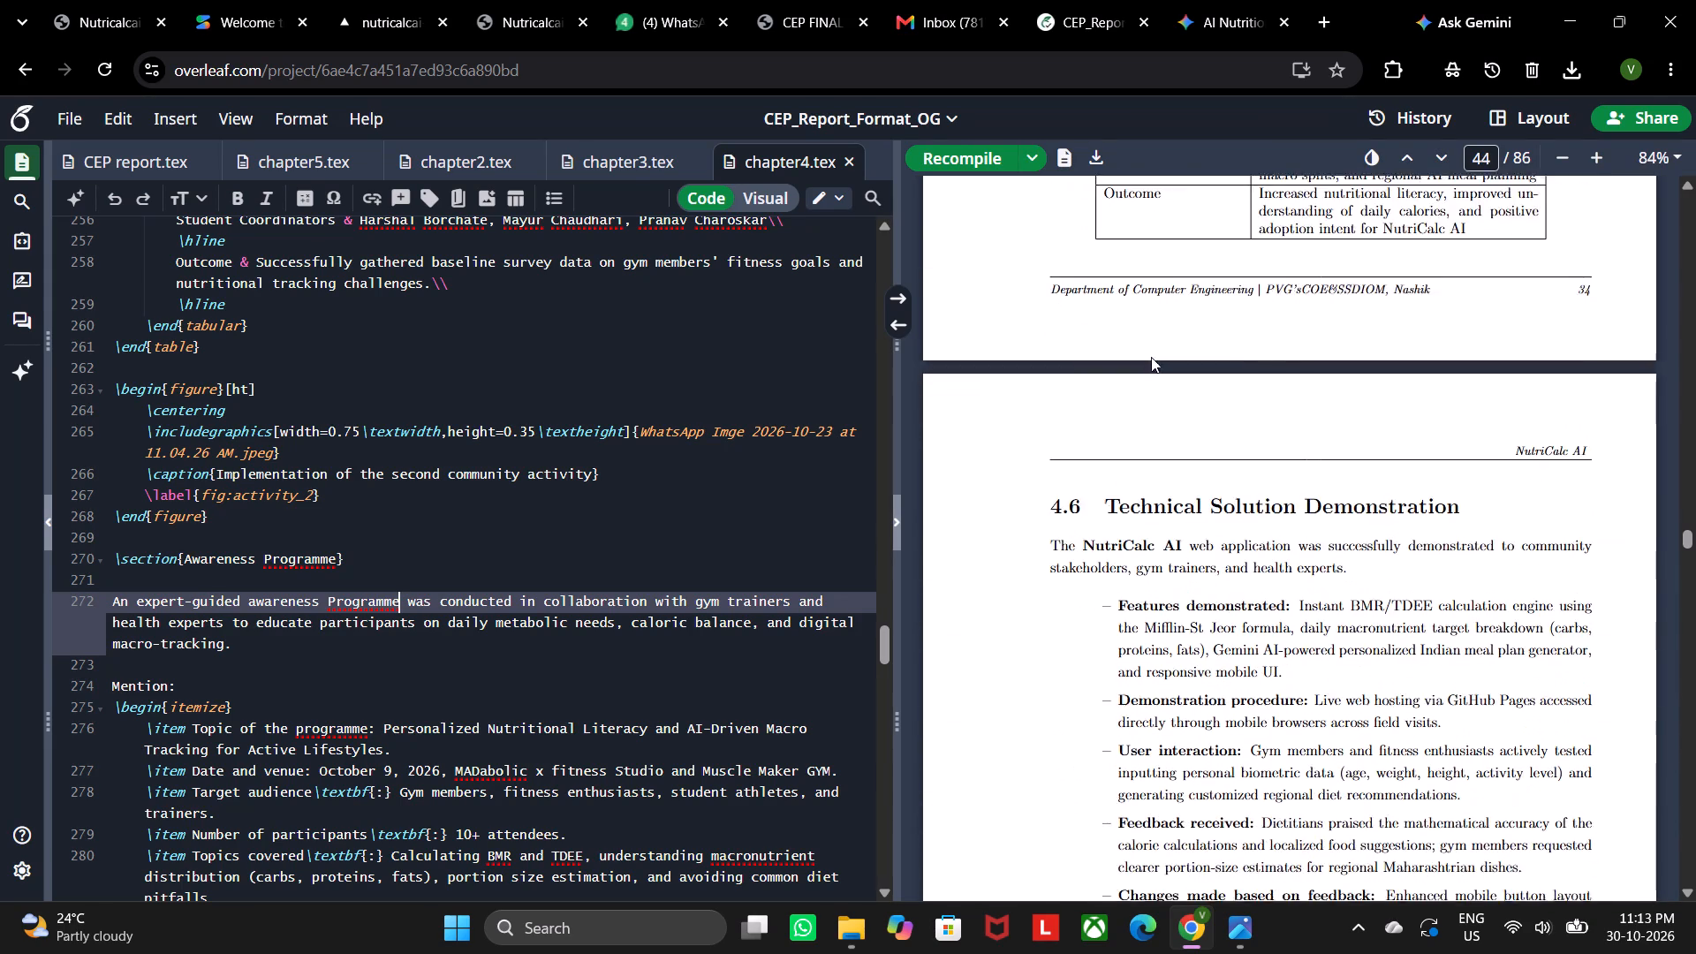
pyautogui.scroll(7, 1151, 357)
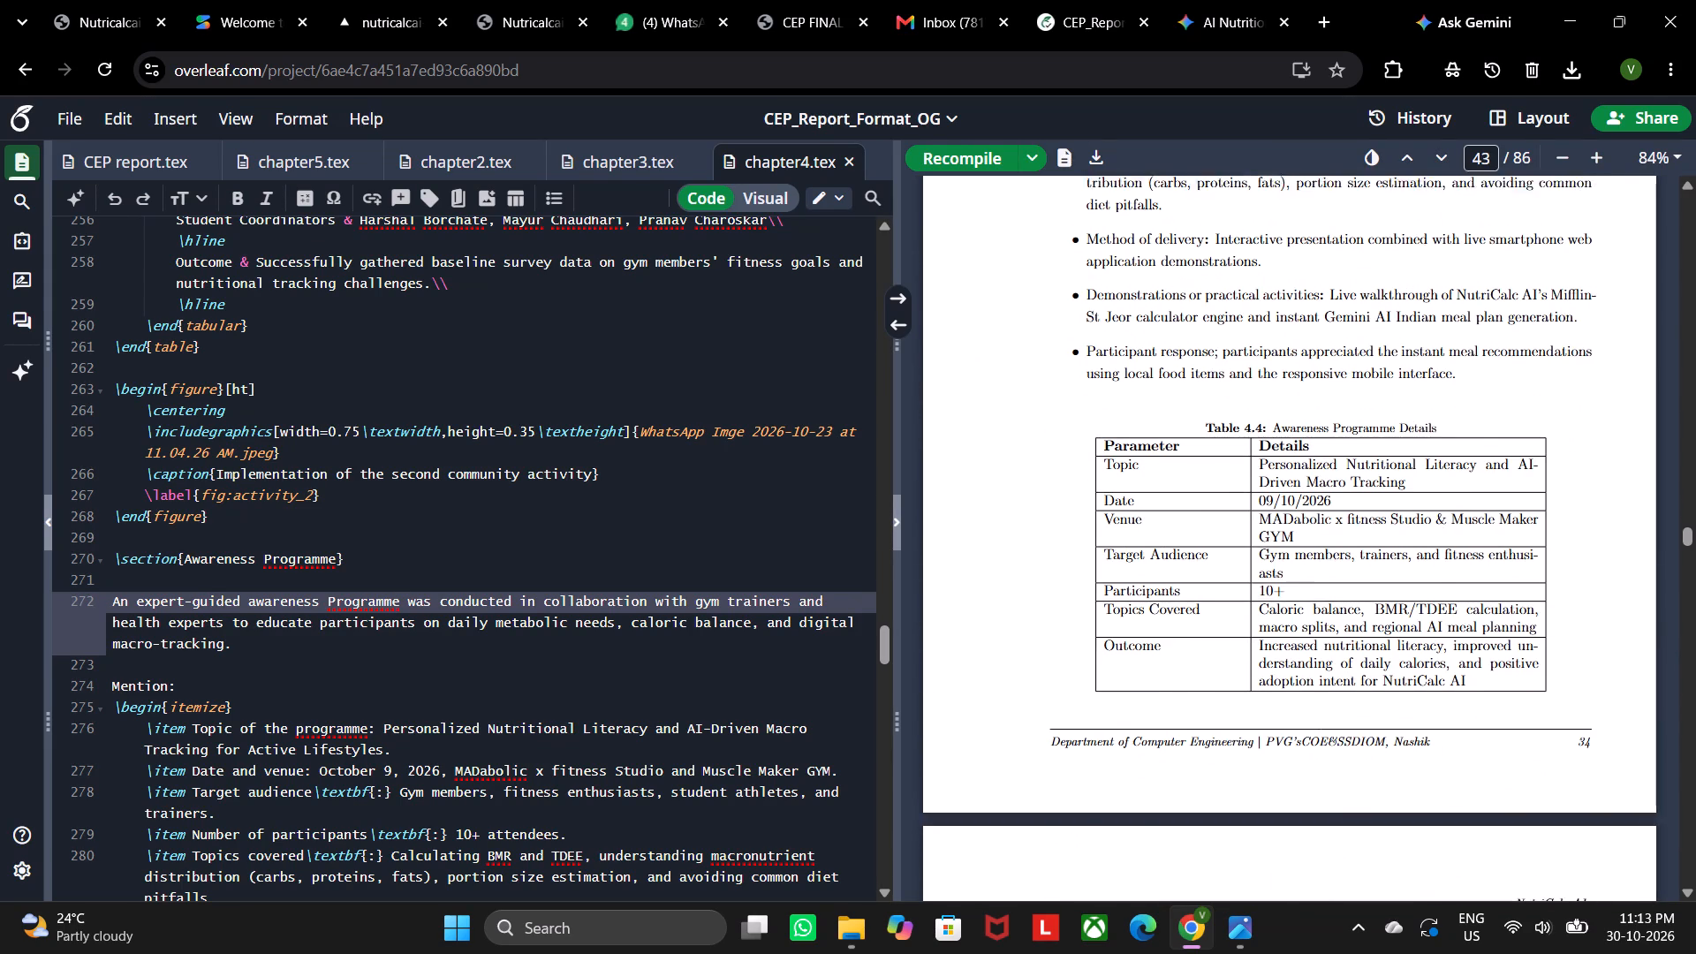
pyautogui.scroll(5, 1151, 357)
pyautogui.scroll(-6, 1157, 346)
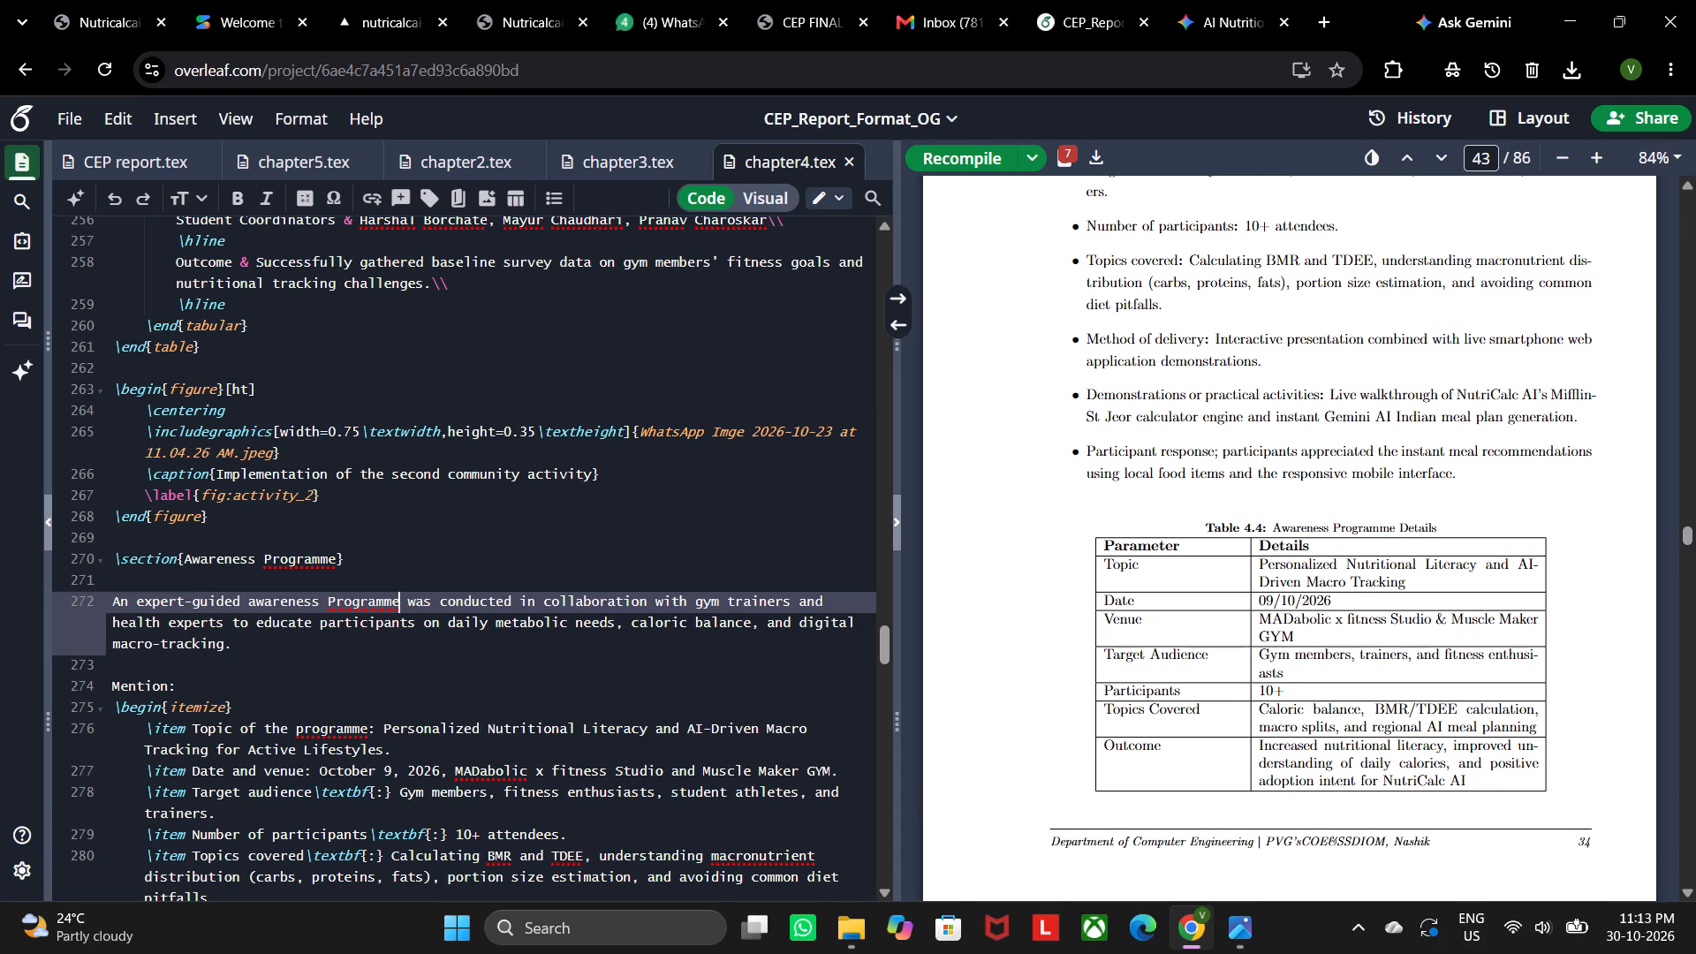
pyautogui.scroll(9, 1191, 510)
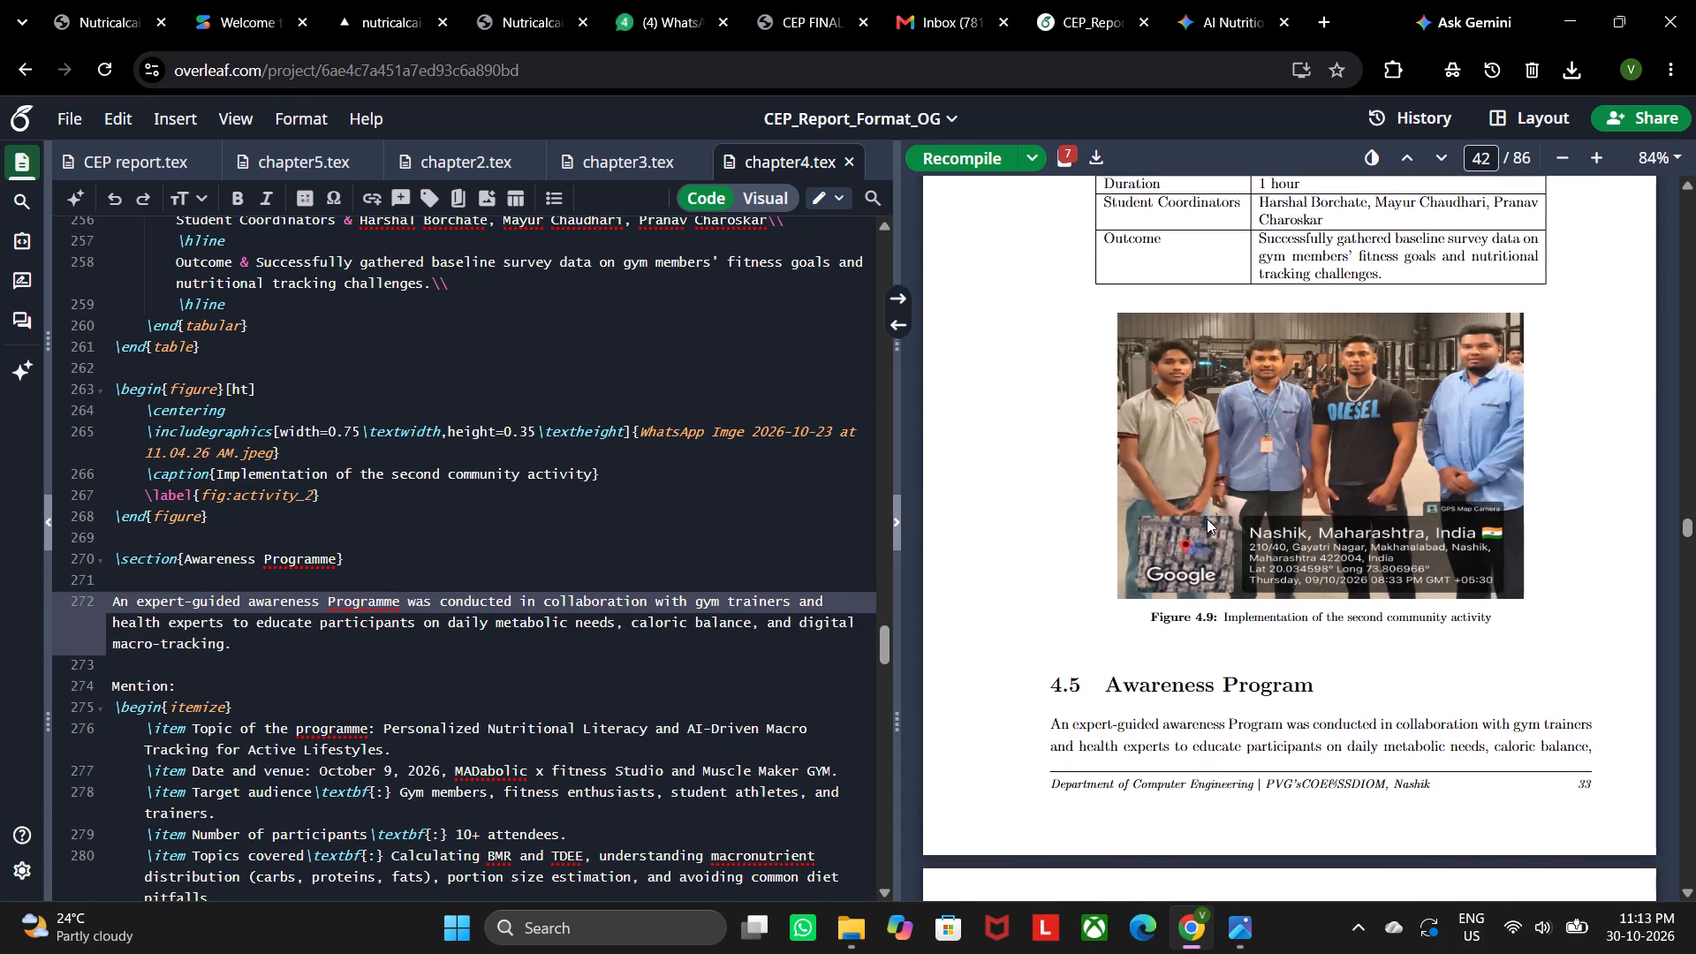
pyautogui.scroll(4, 1207, 519)
pyautogui.scroll(-2, 1368, 450)
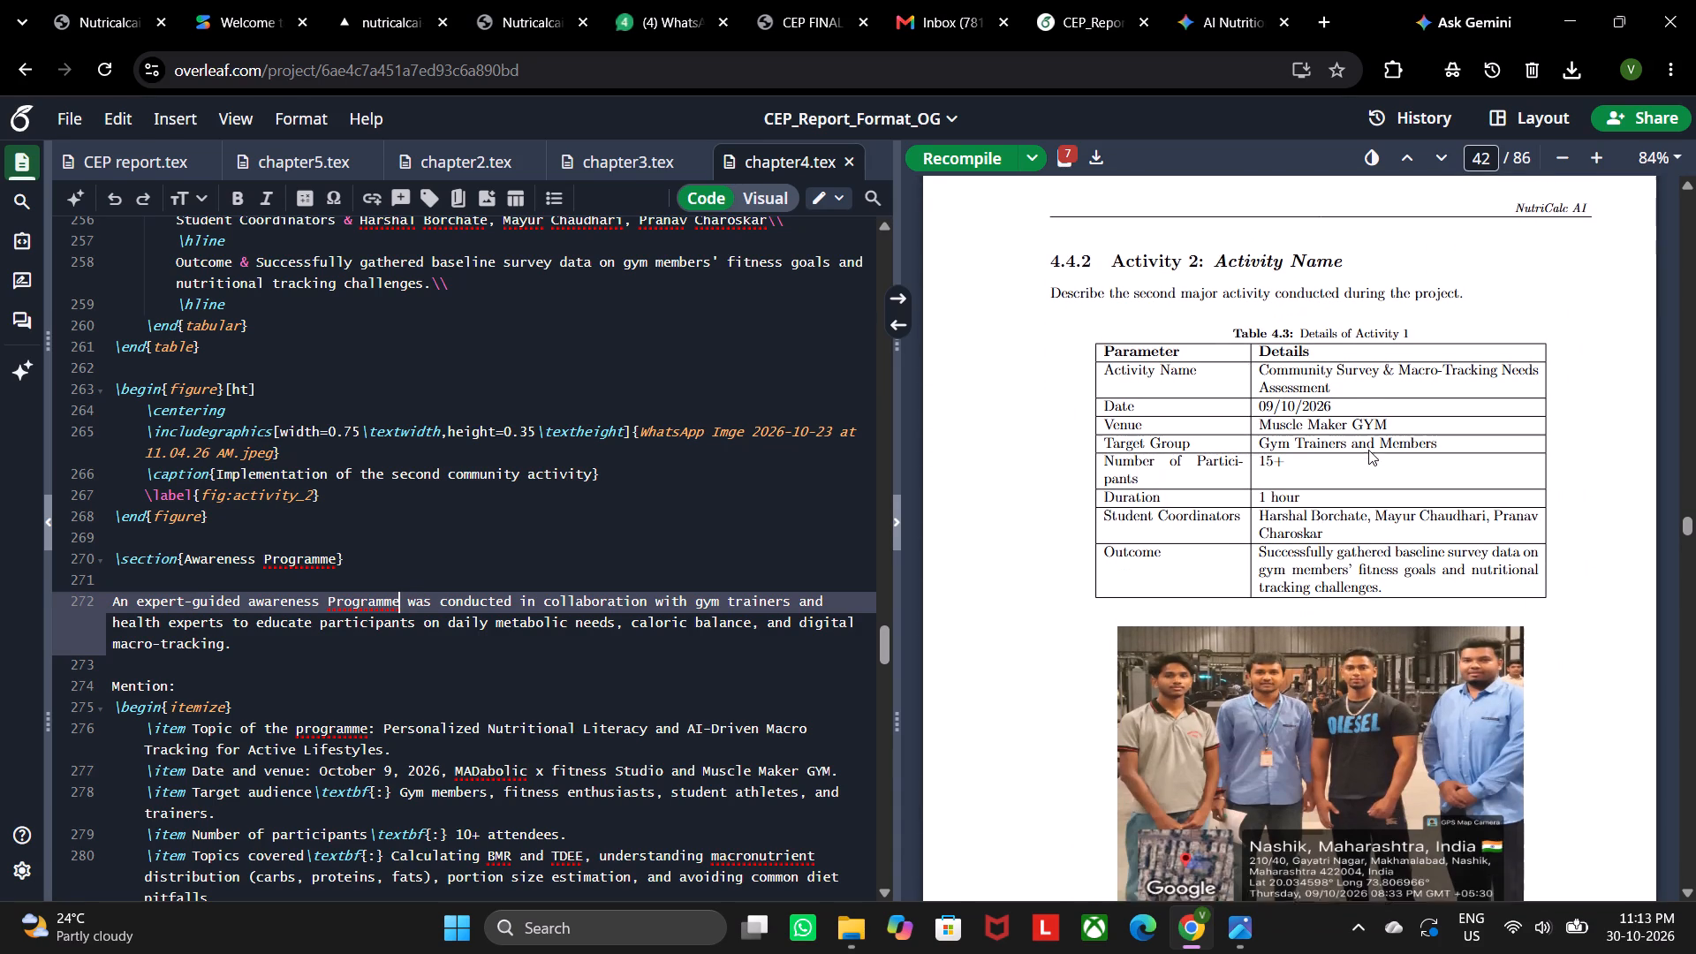
pyautogui.scroll(-5, 1368, 450)
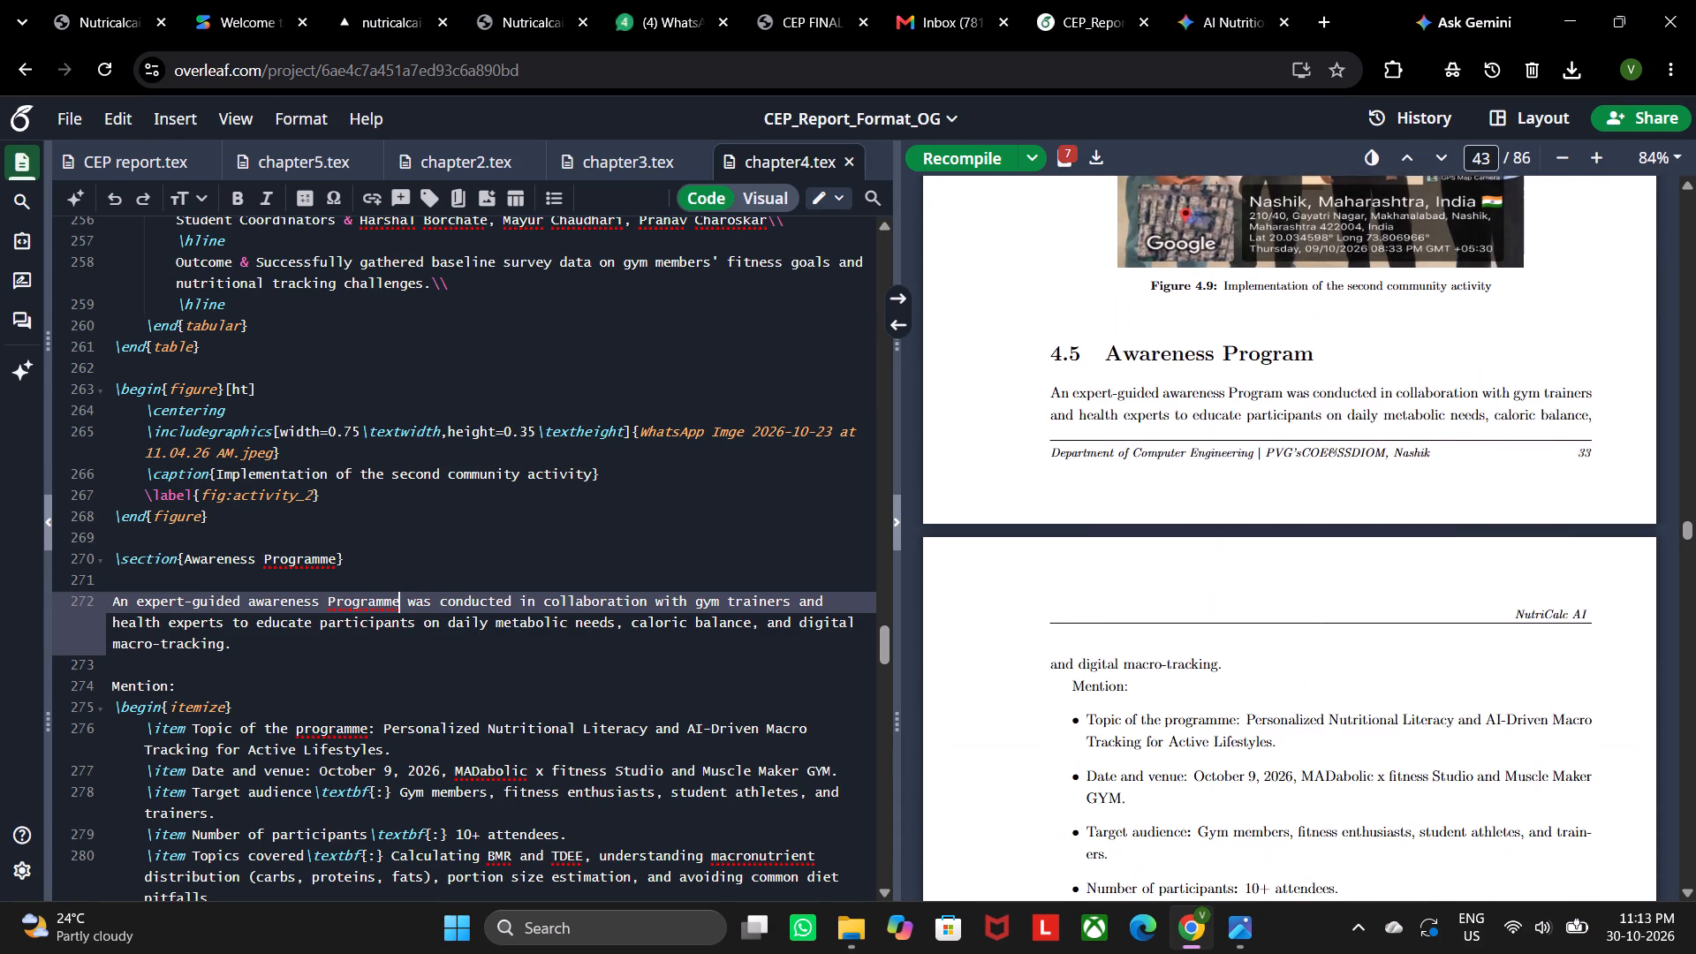
pyautogui.scroll(-2, 1368, 450)
# Check the section 4.5 heading and opening sentence in the recompiled PDF for the Awareness Programme wording.
pyautogui.scroll(2, 1368, 450)
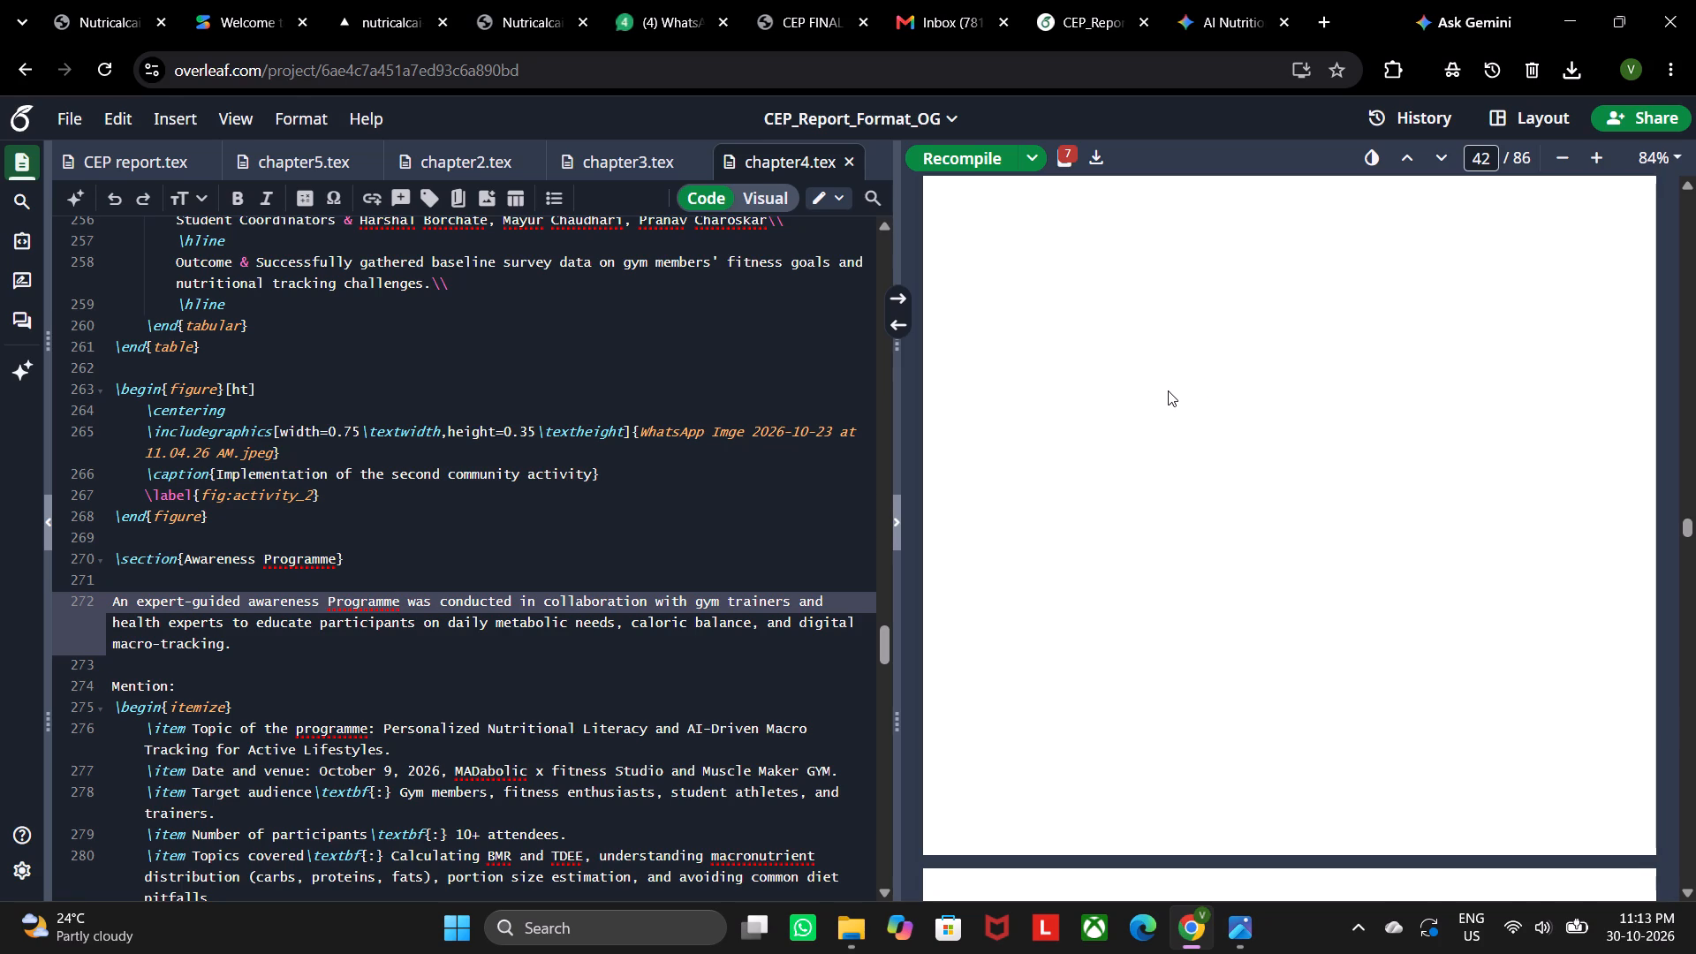
pyautogui.scroll(2, 1134, 435)
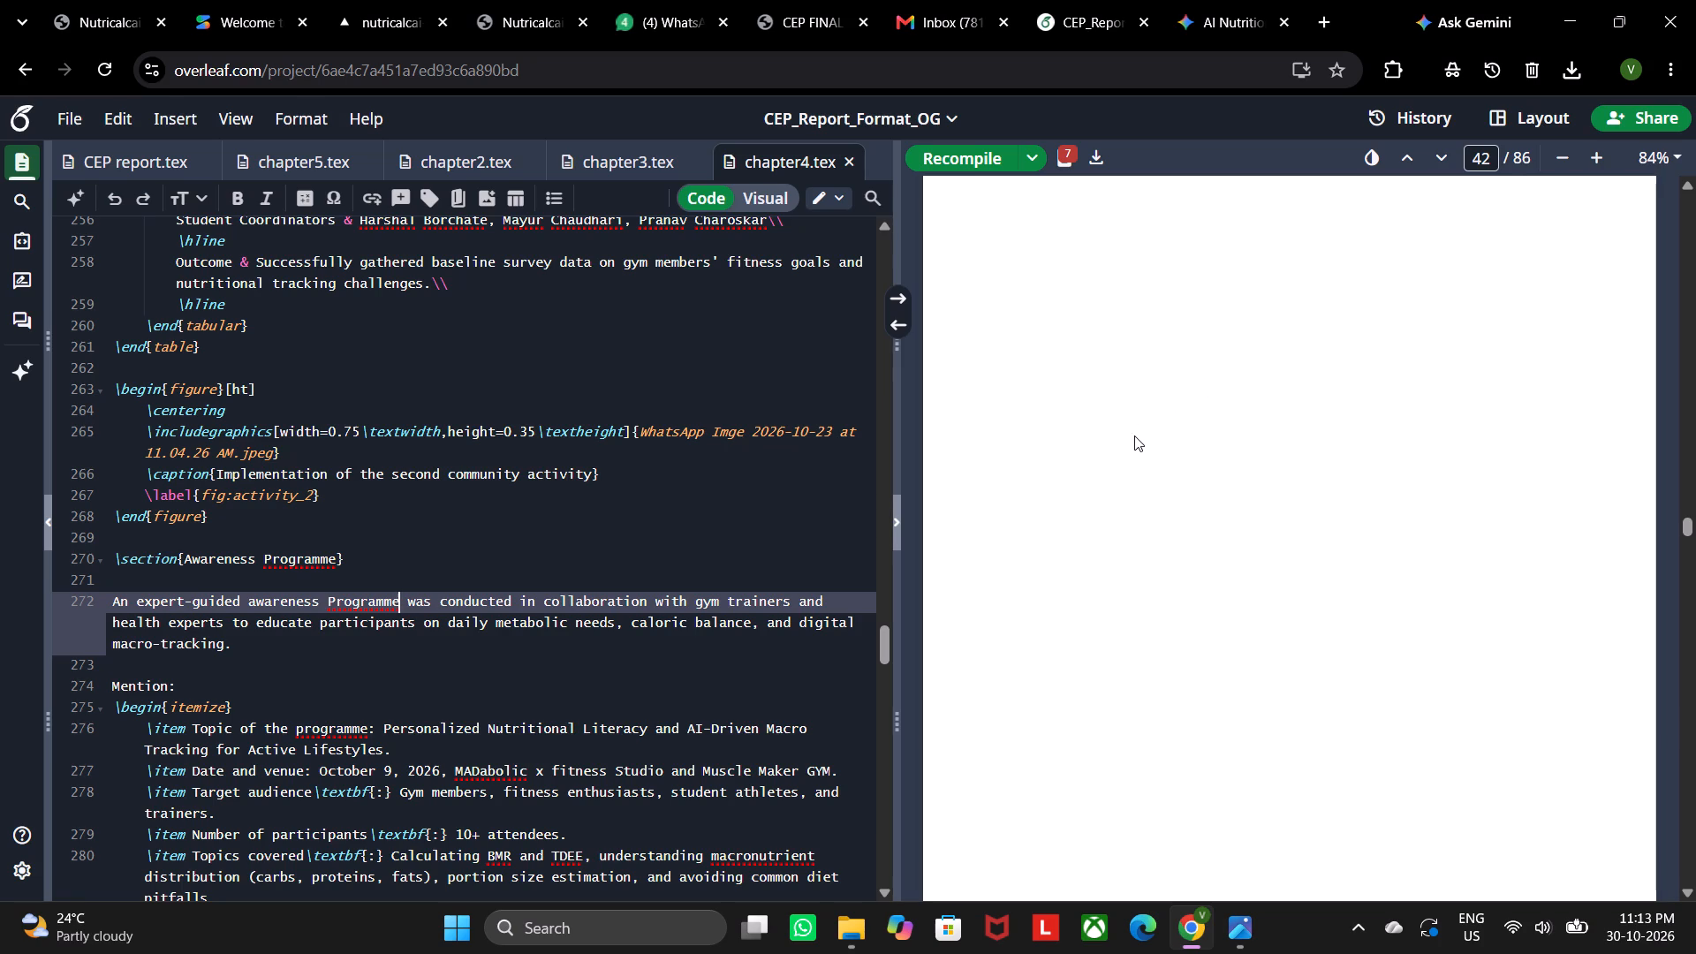
pyautogui.scroll(4, 1134, 435)
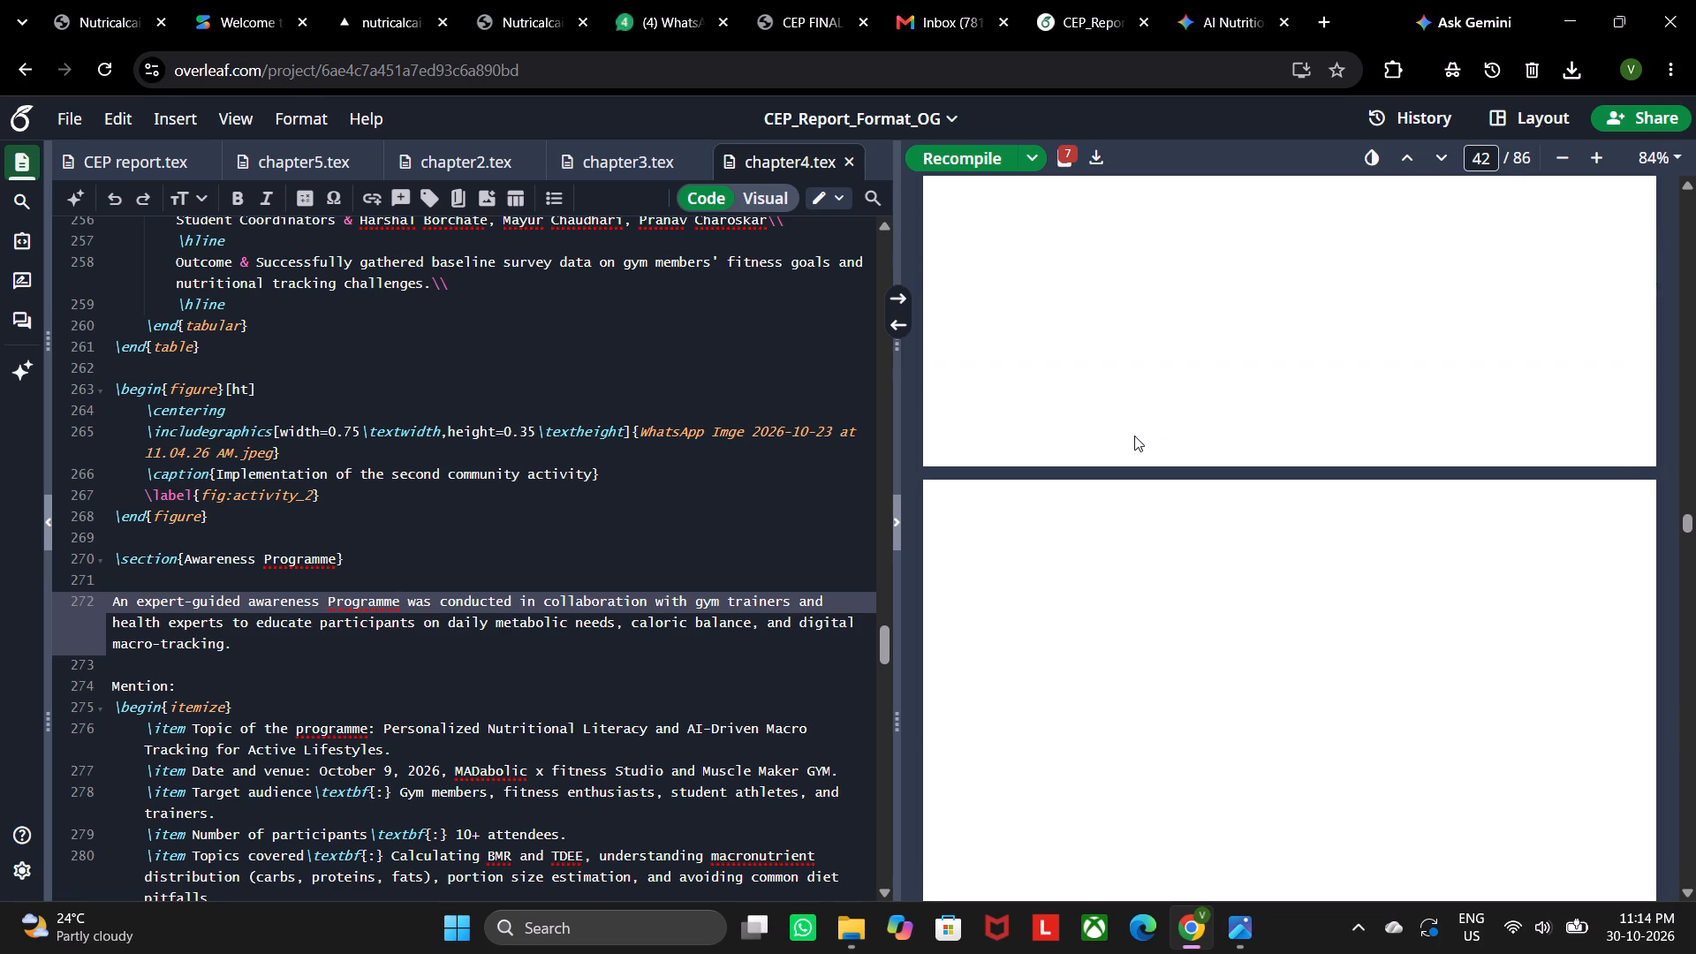
pyautogui.scroll(-8, 1134, 435)
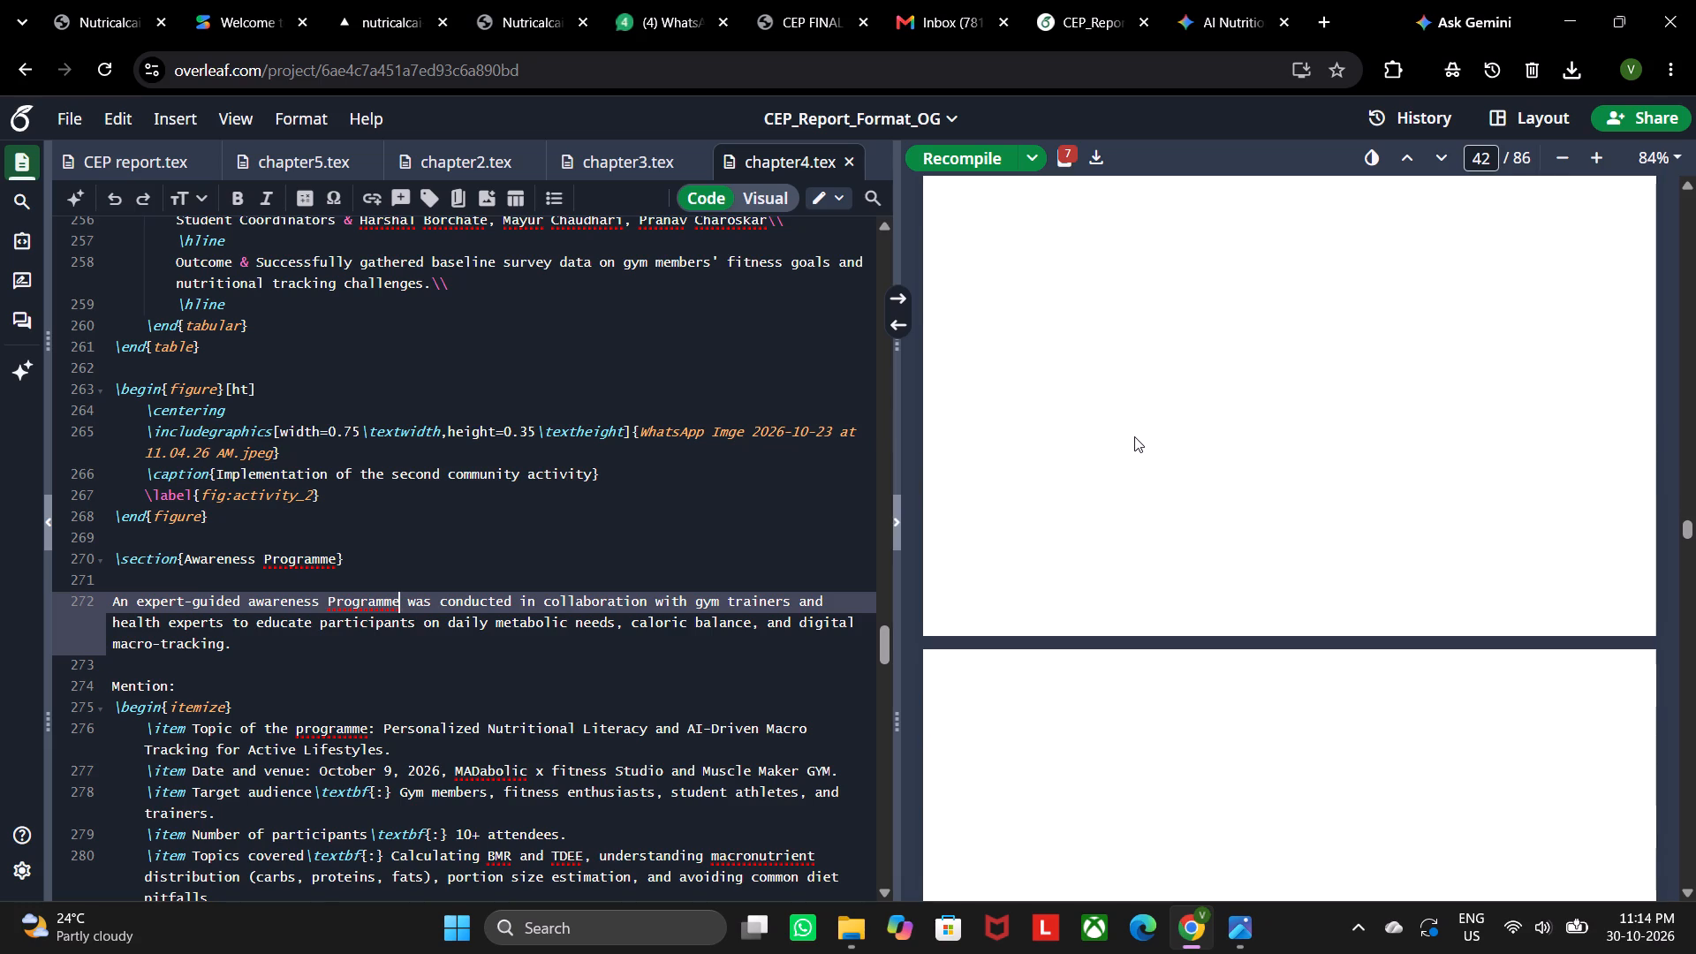
pyautogui.scroll(-2, 1134, 436)
pyautogui.scroll(3, 1134, 436)
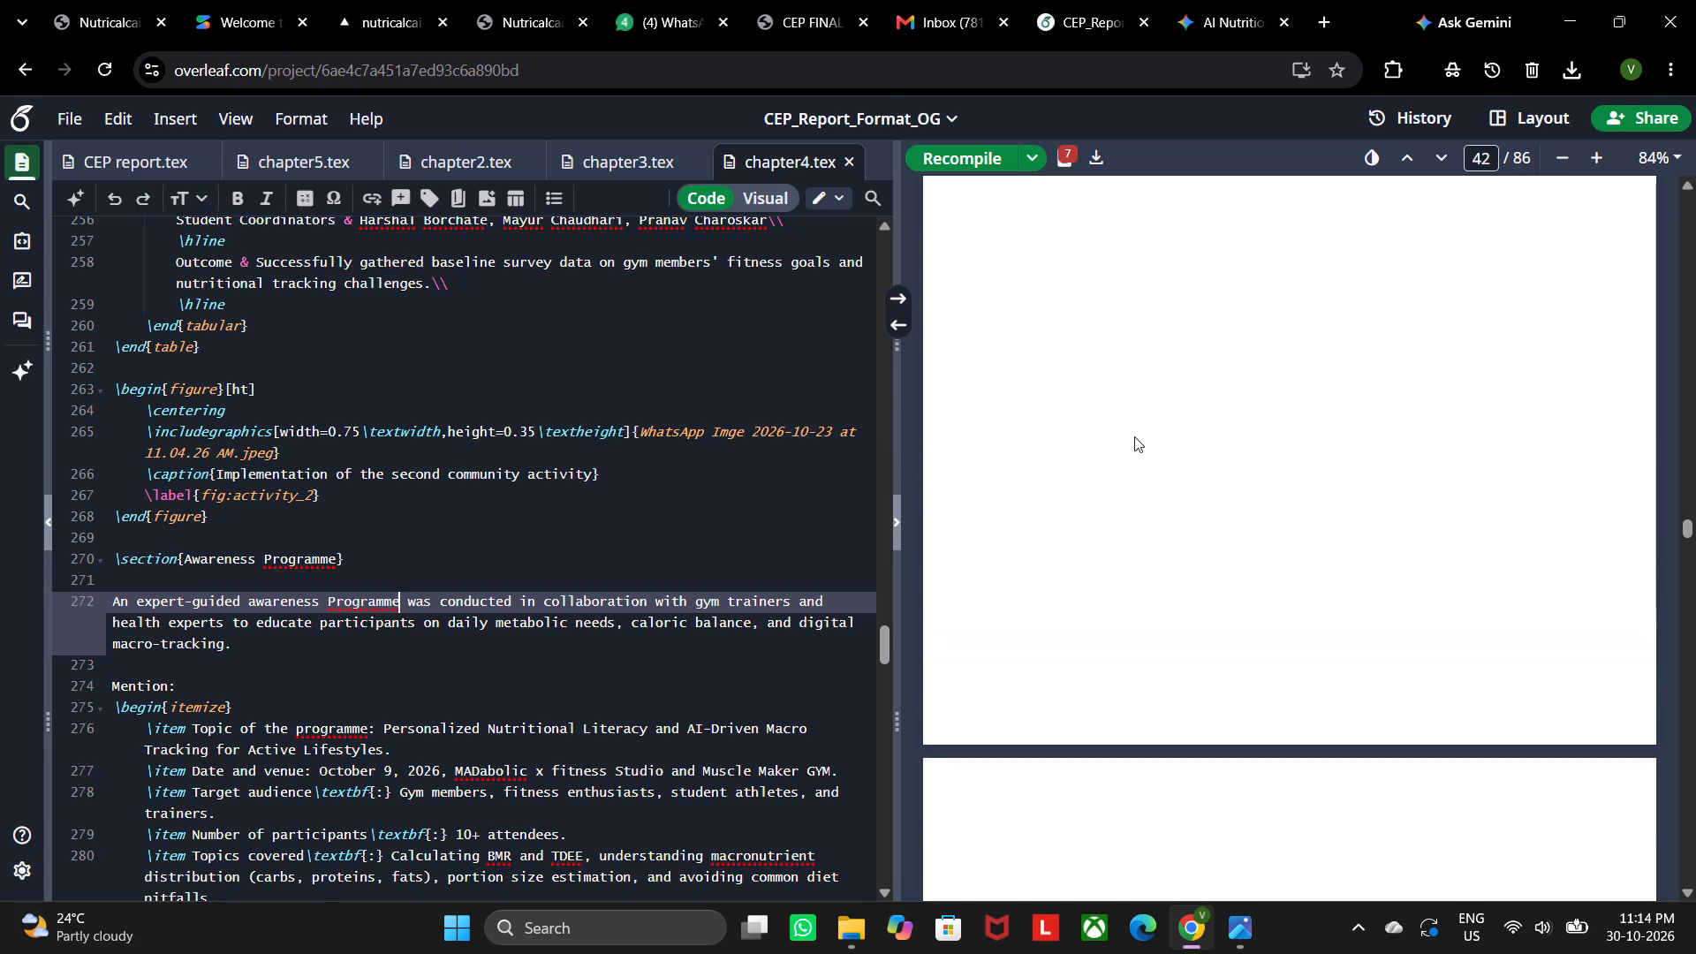
pyautogui.scroll(4, 1134, 436)
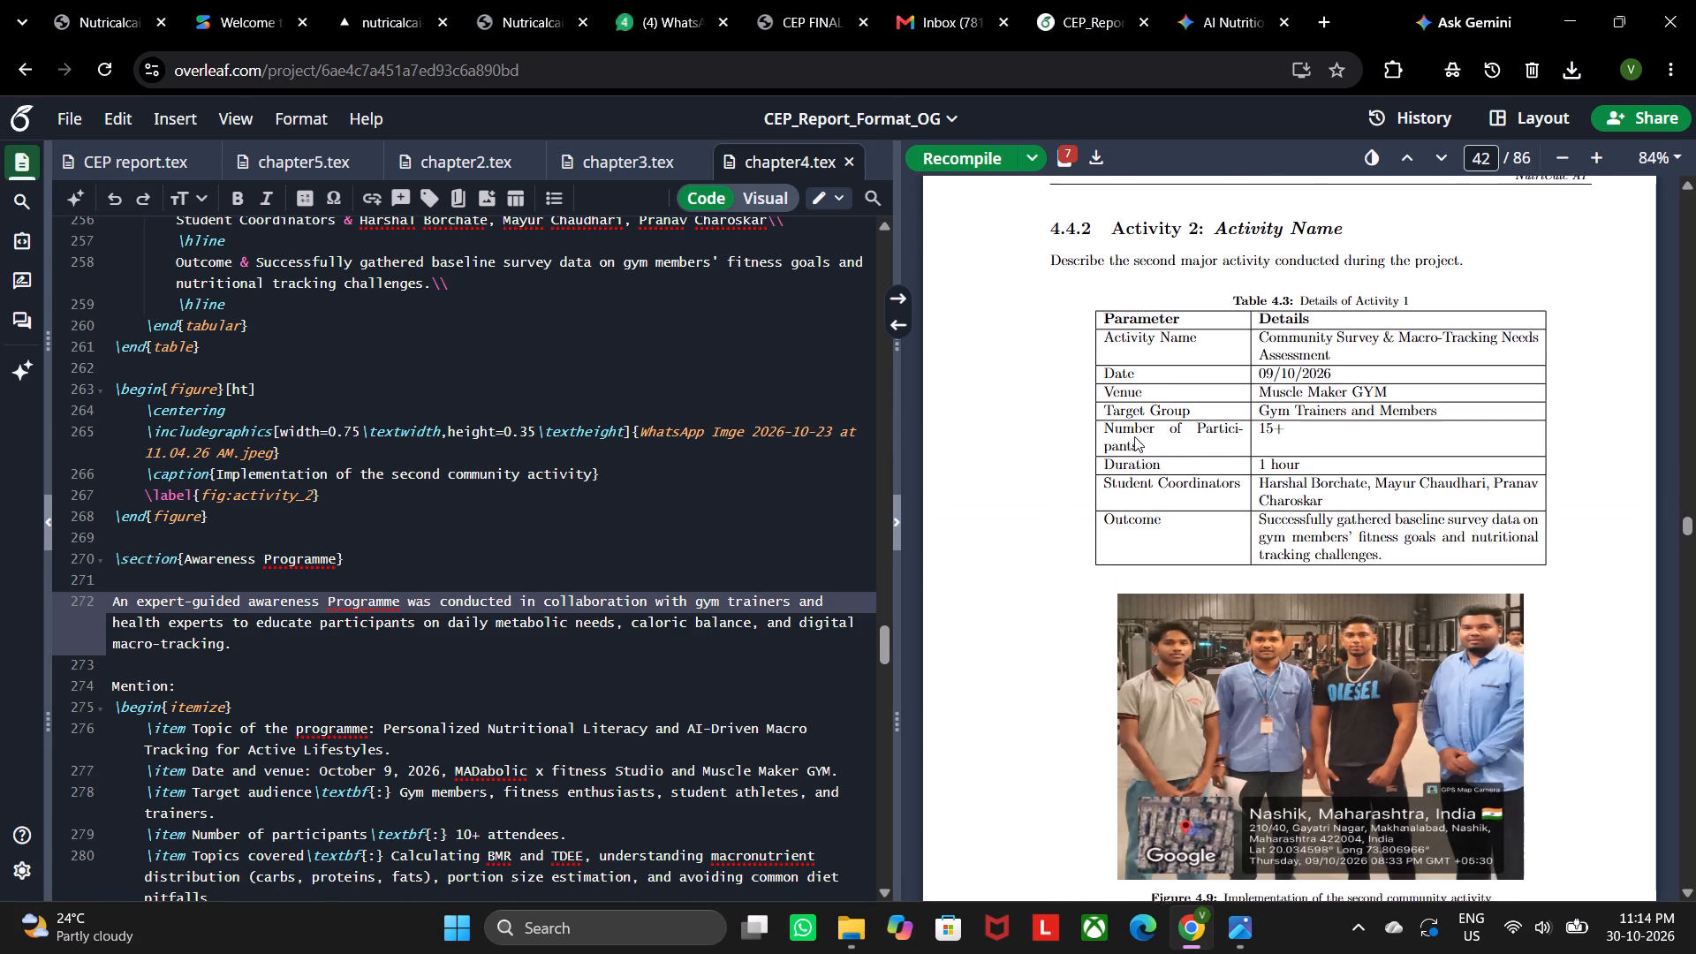
pyautogui.scroll(-1, 1134, 436)
pyautogui.scroll(-2, 1336, 462)
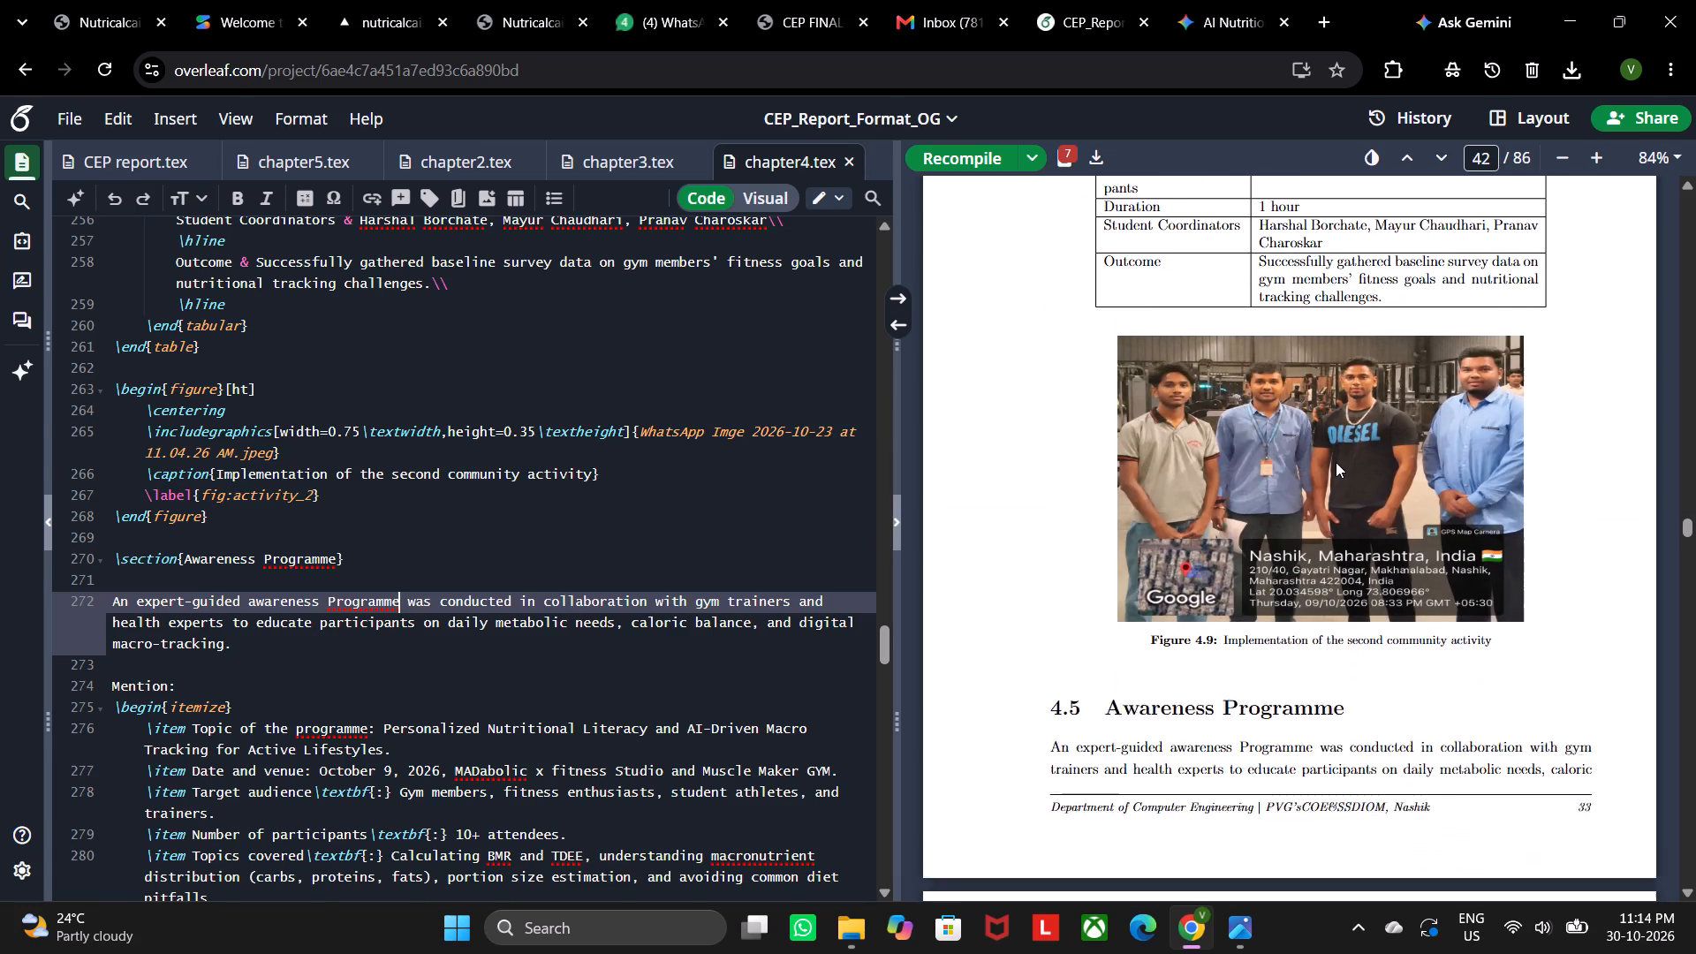
pyautogui.scroll(-6, 1336, 462)
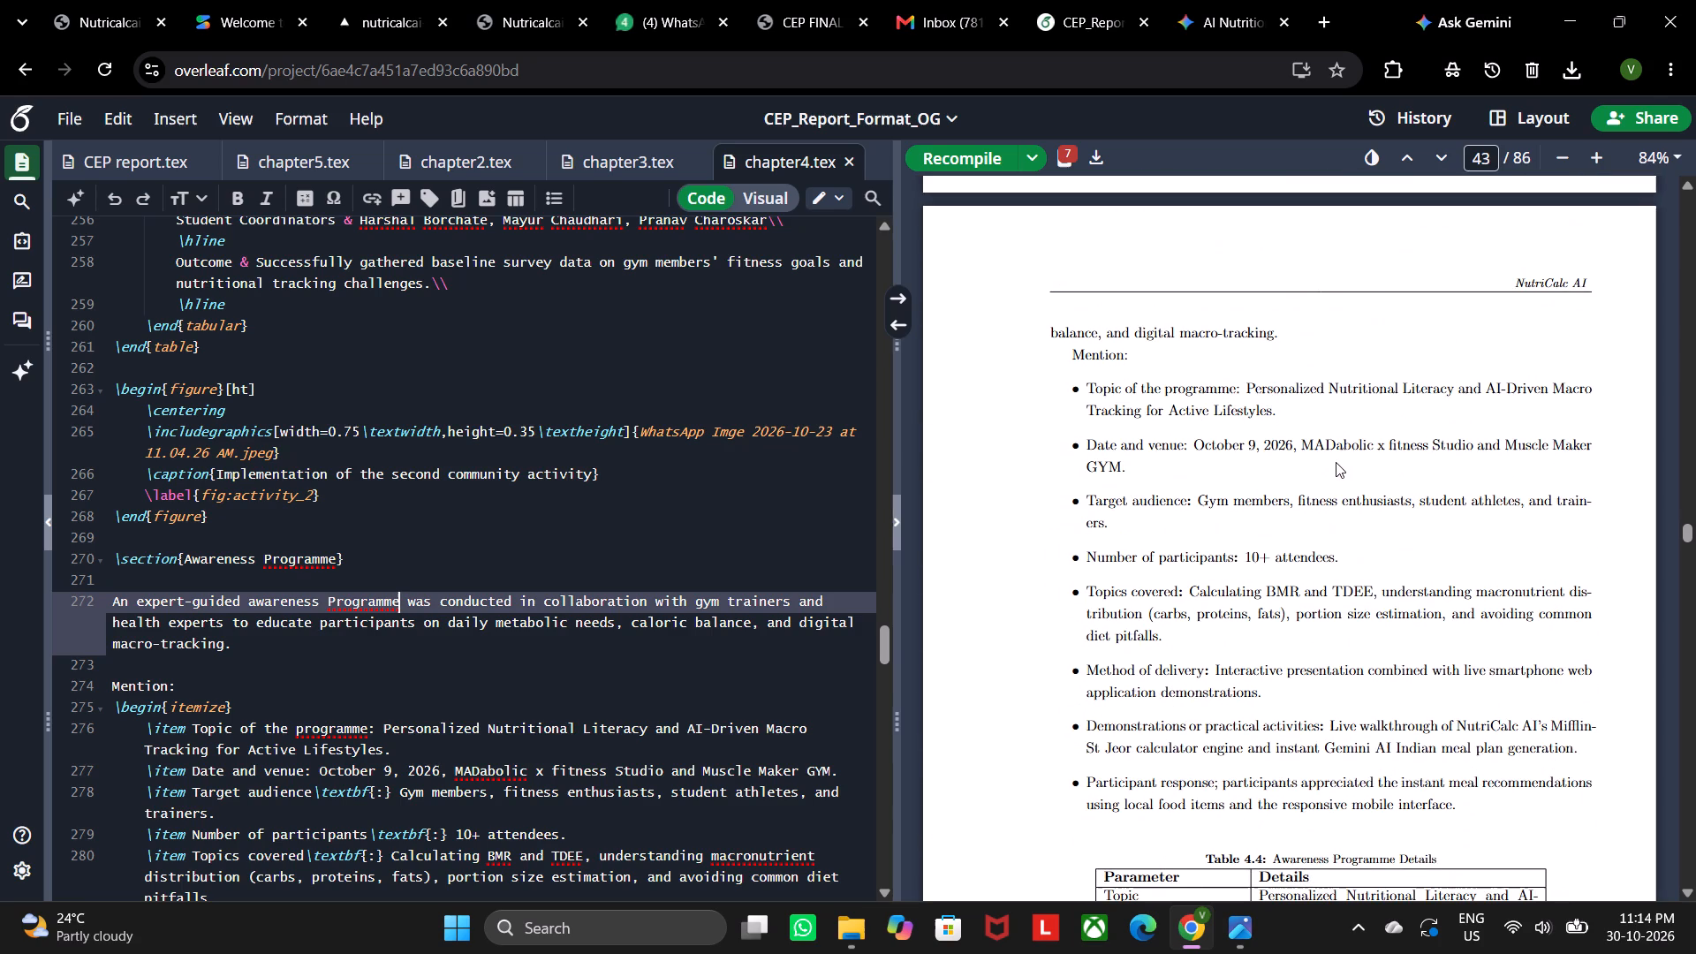
pyautogui.scroll(4, 1336, 462)
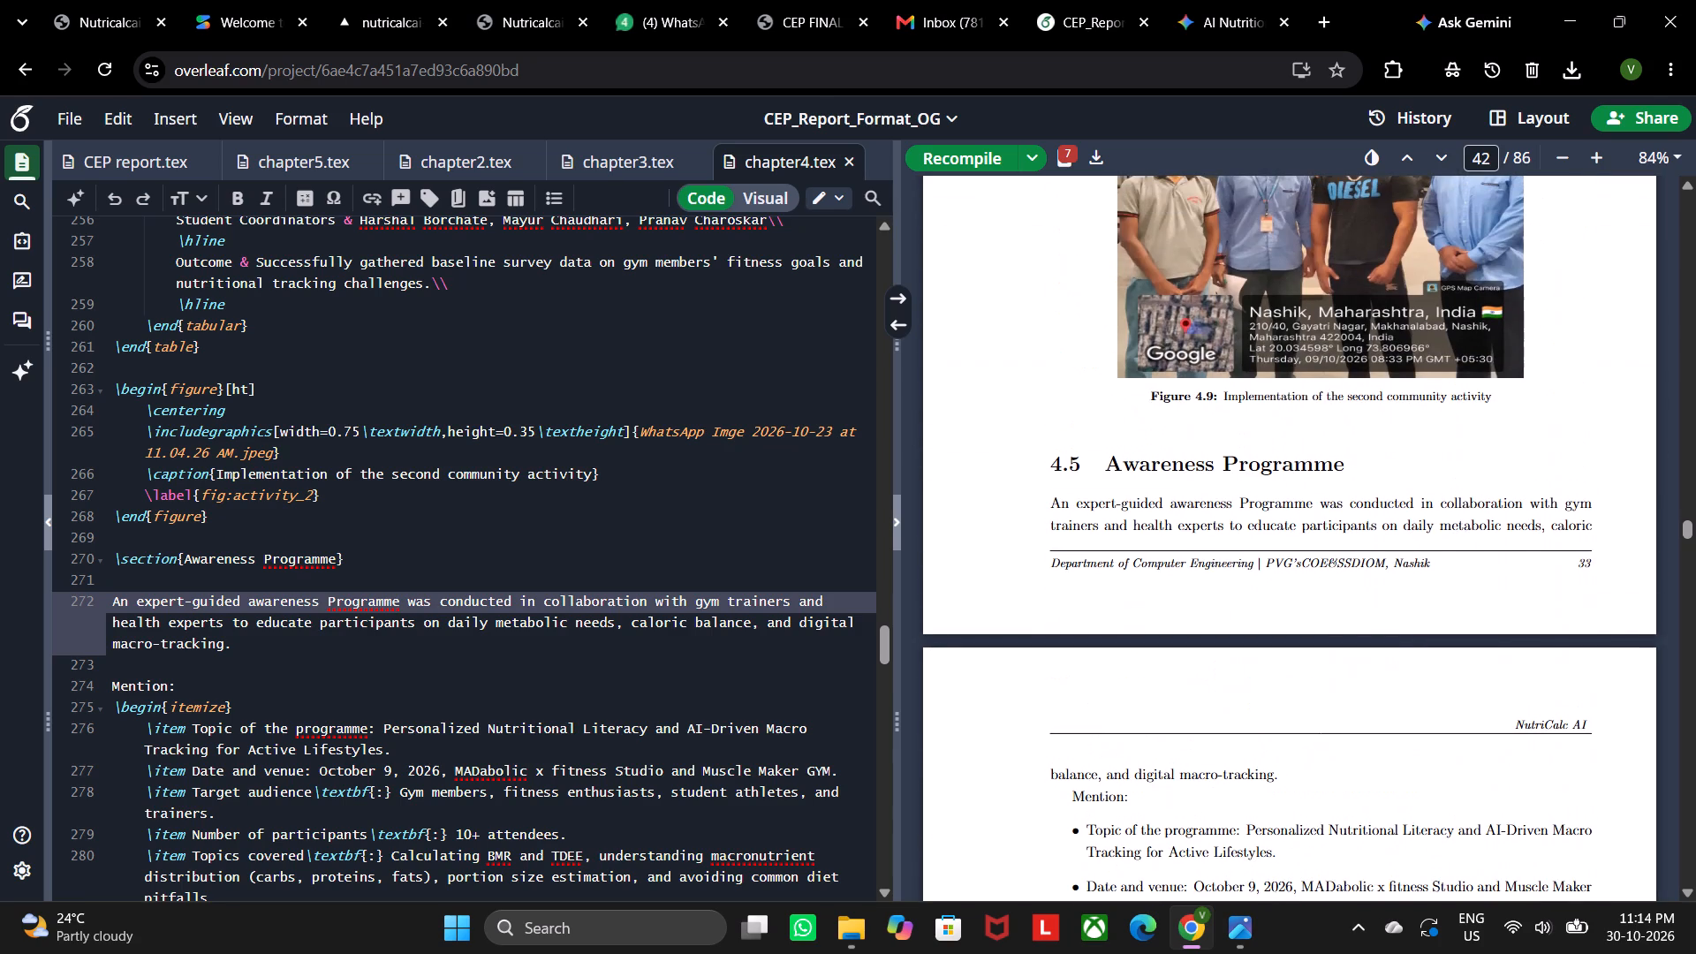
# Review the compiled pages from the Awareness Programme points through Technical Solution Demonstration, Community Participation and Student Participation.
pyautogui.scroll(-5, 1336, 462)
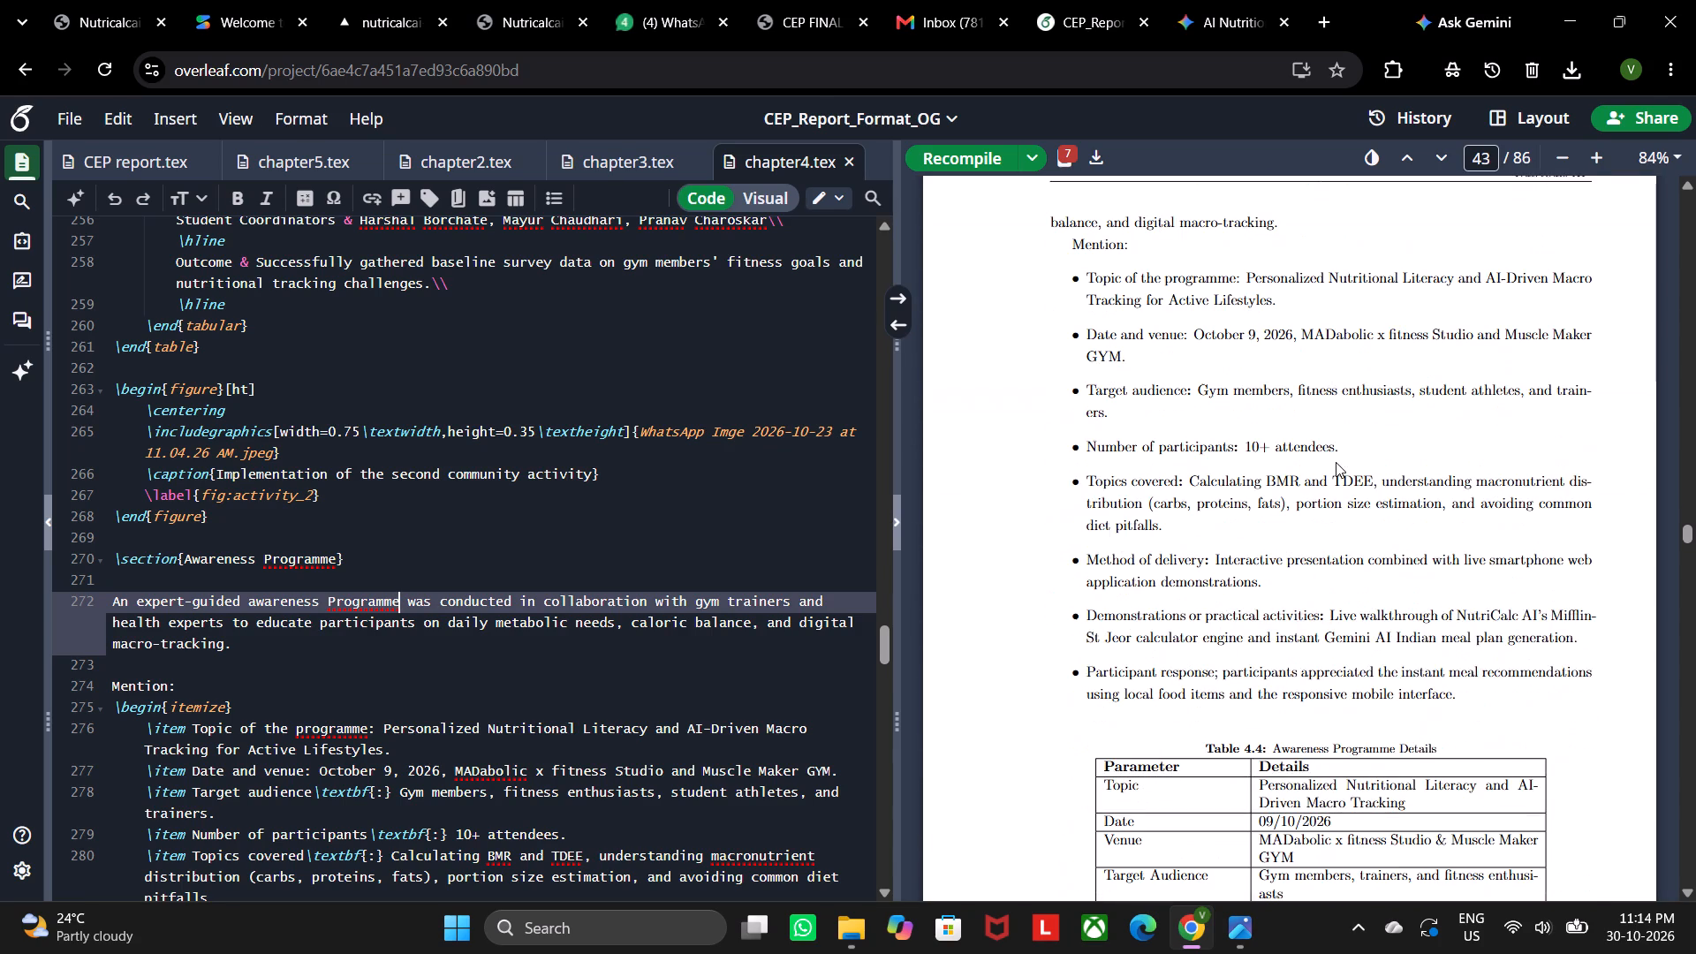
pyautogui.scroll(-11, 1336, 462)
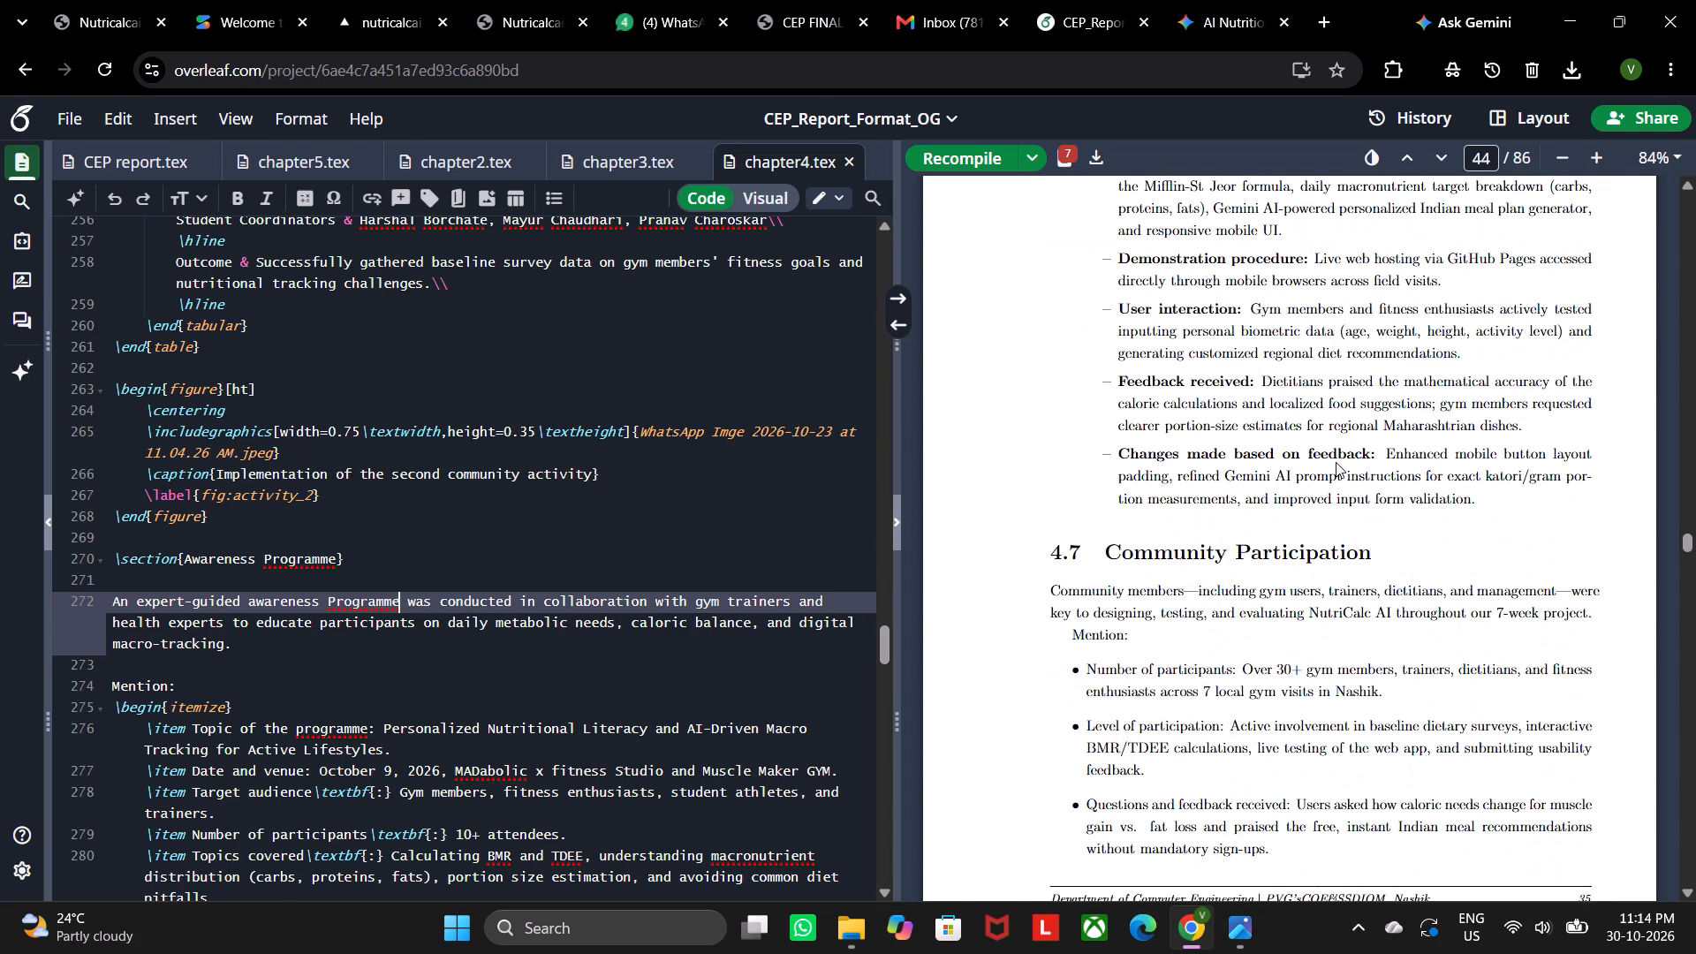
pyautogui.scroll(-11, 1336, 462)
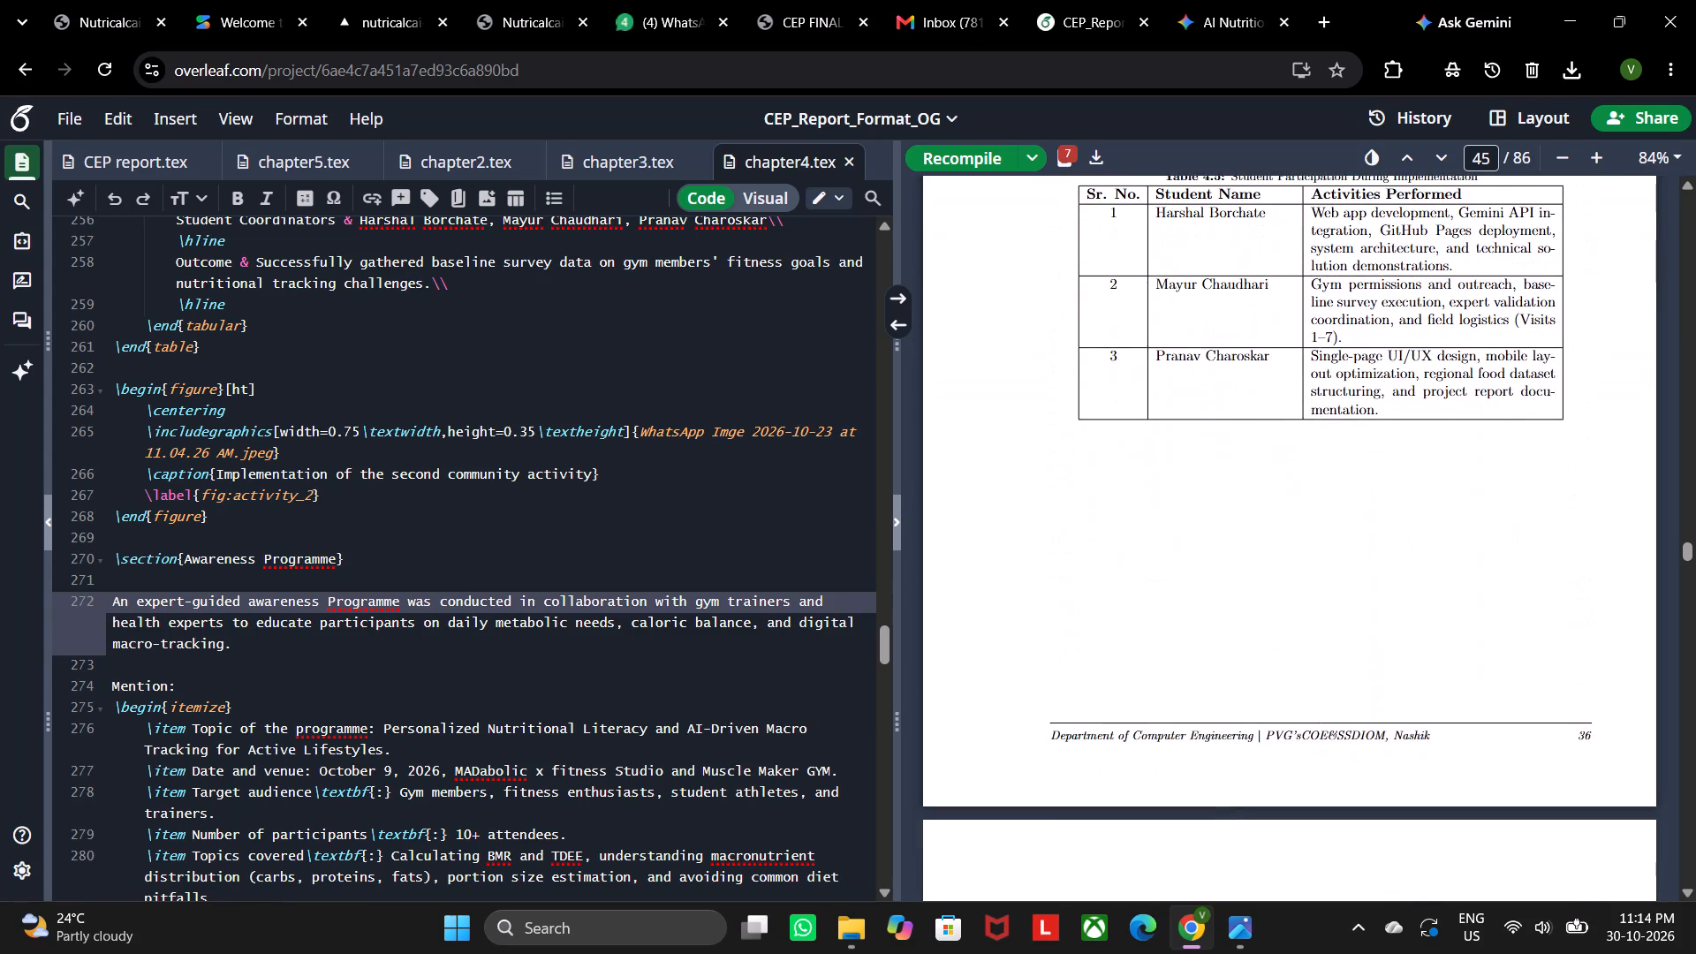
pyautogui.scroll(-5, 1336, 462)
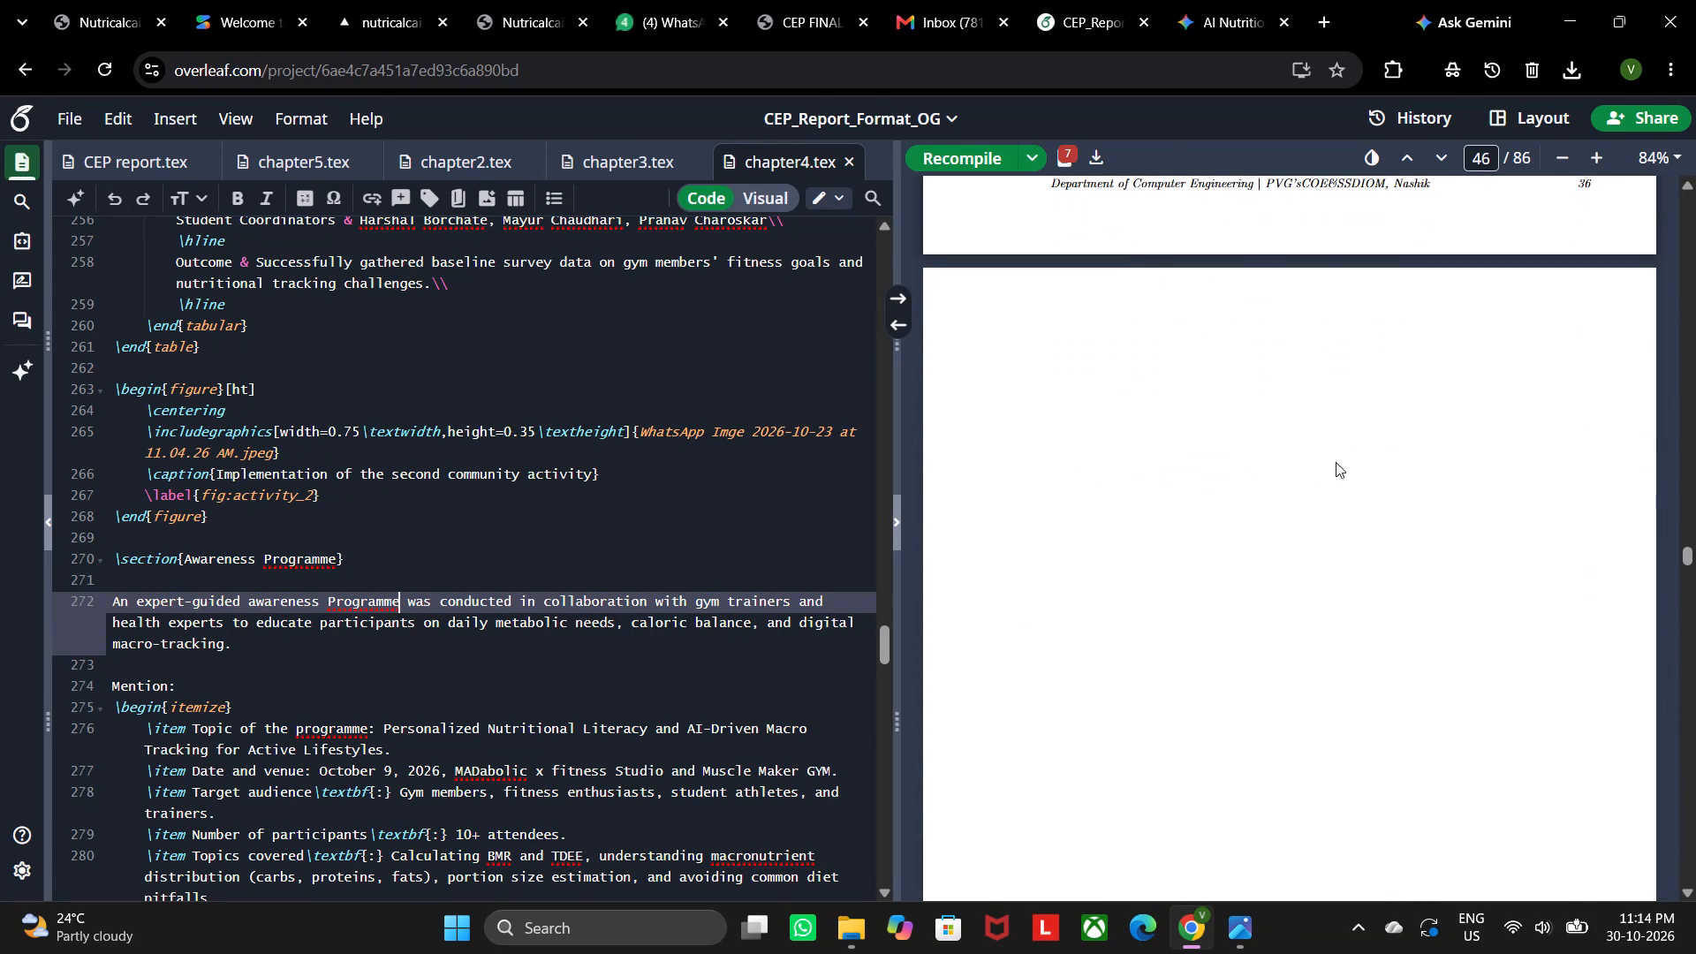
pyautogui.scroll(8, 1336, 462)
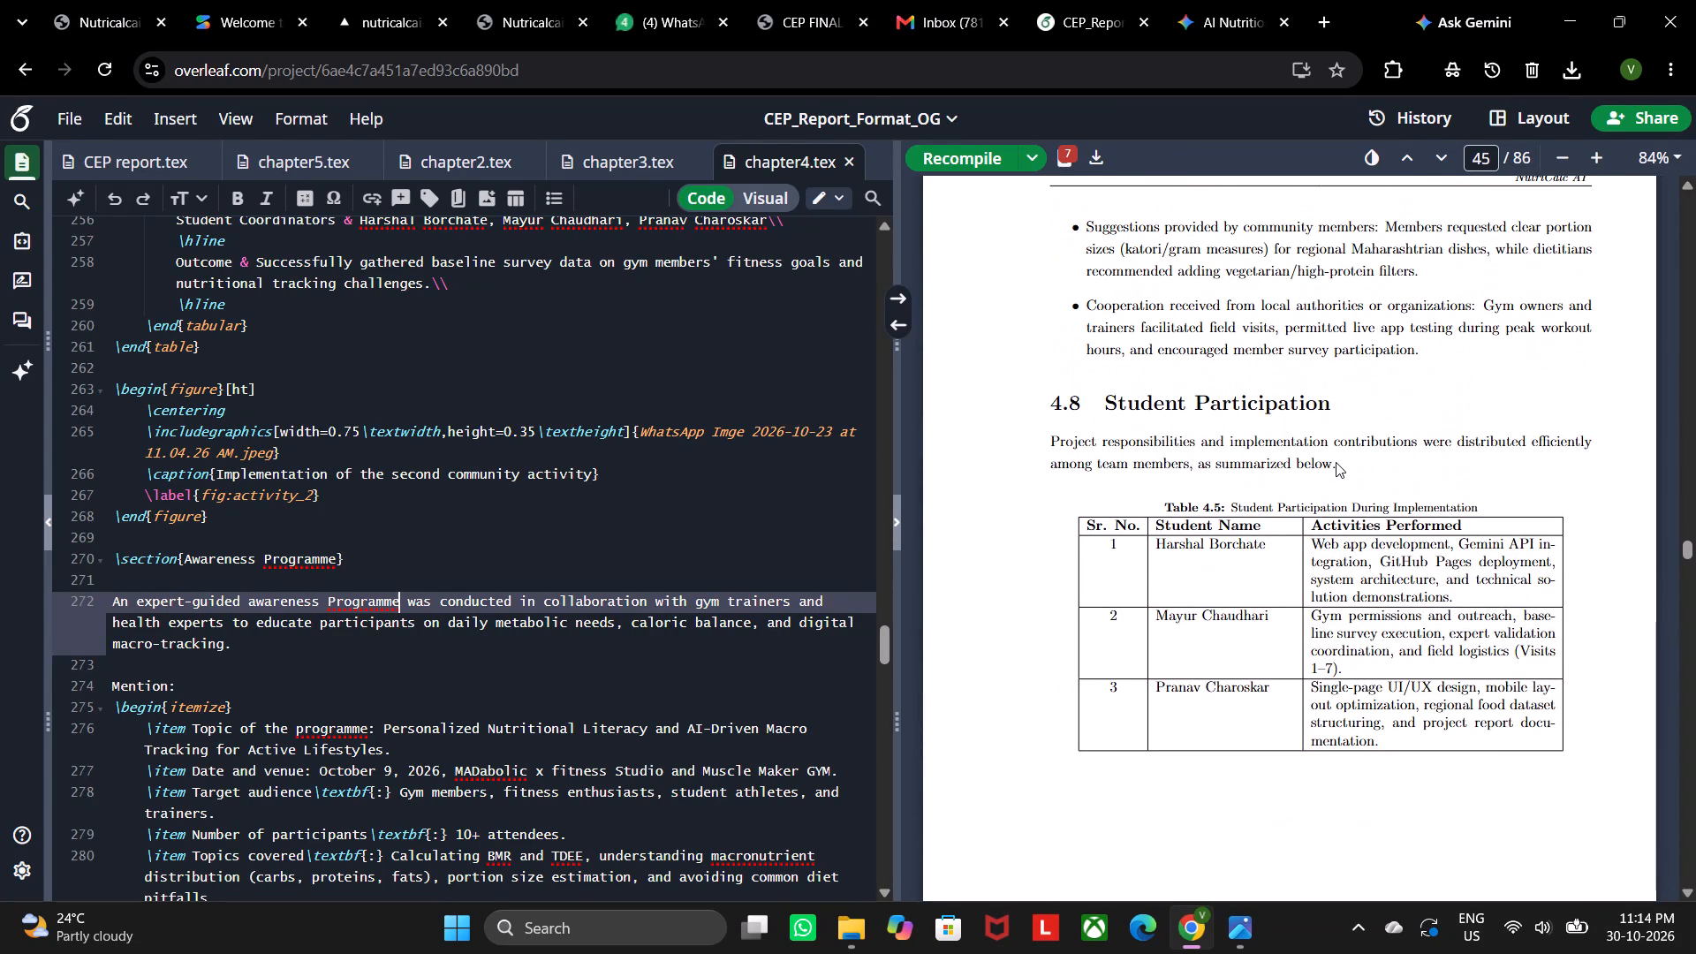
pyautogui.scroll(7, 1336, 462)
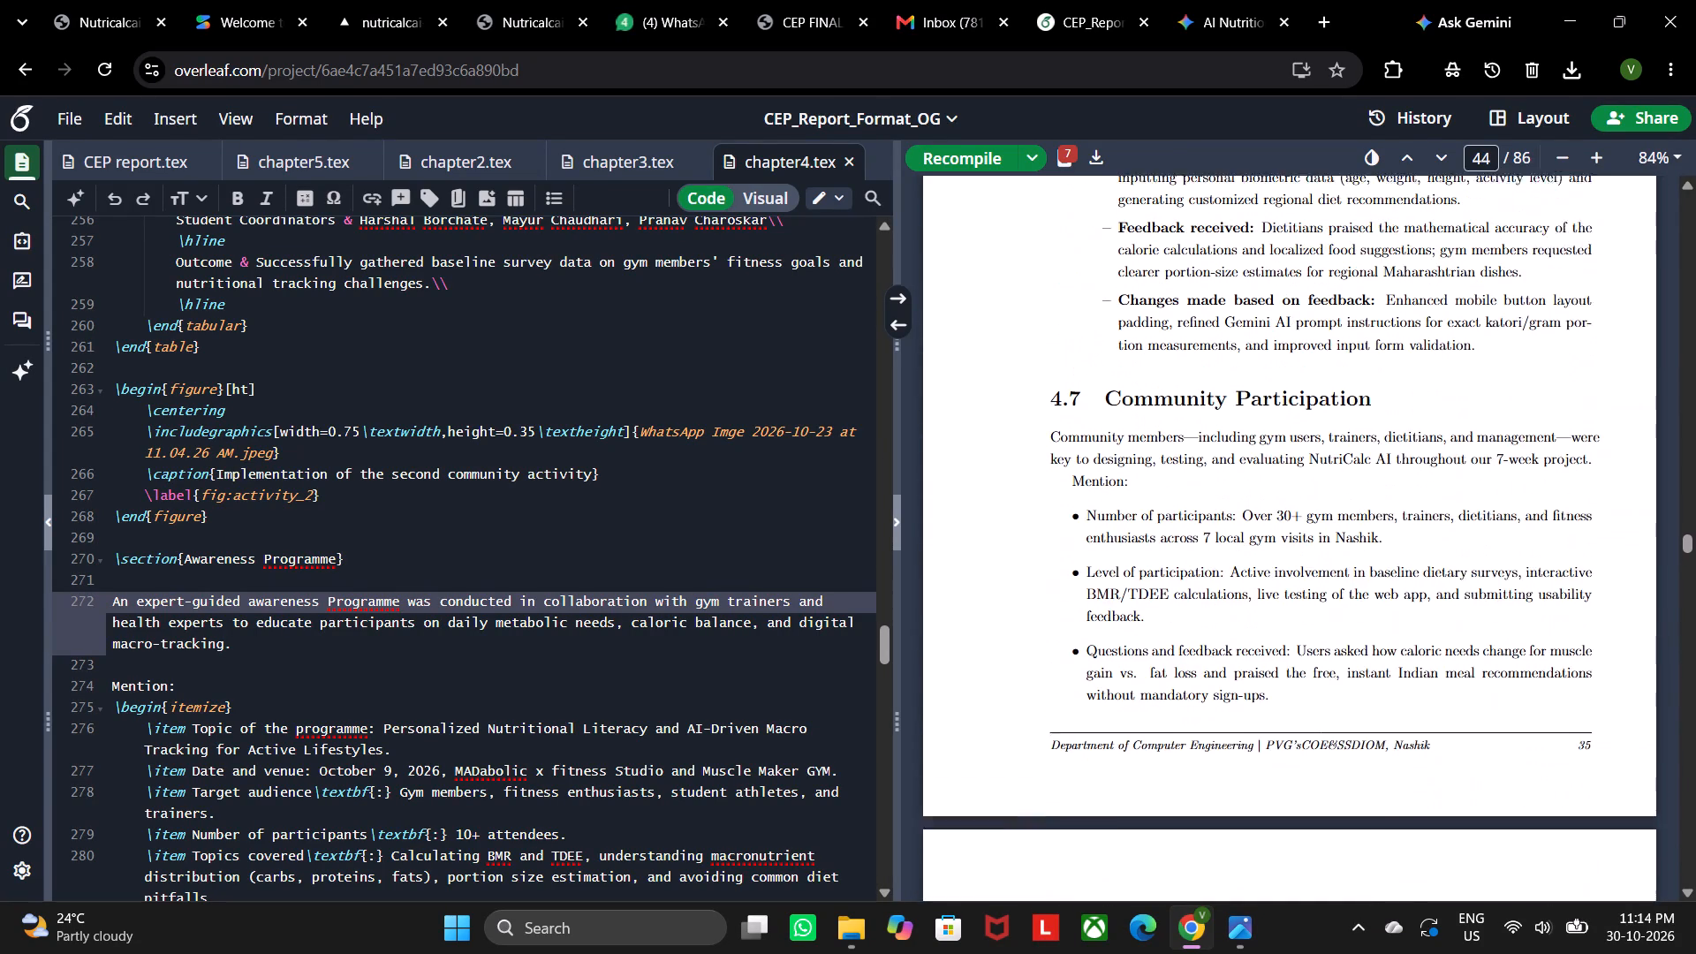
pyautogui.scroll(-12, 1336, 462)
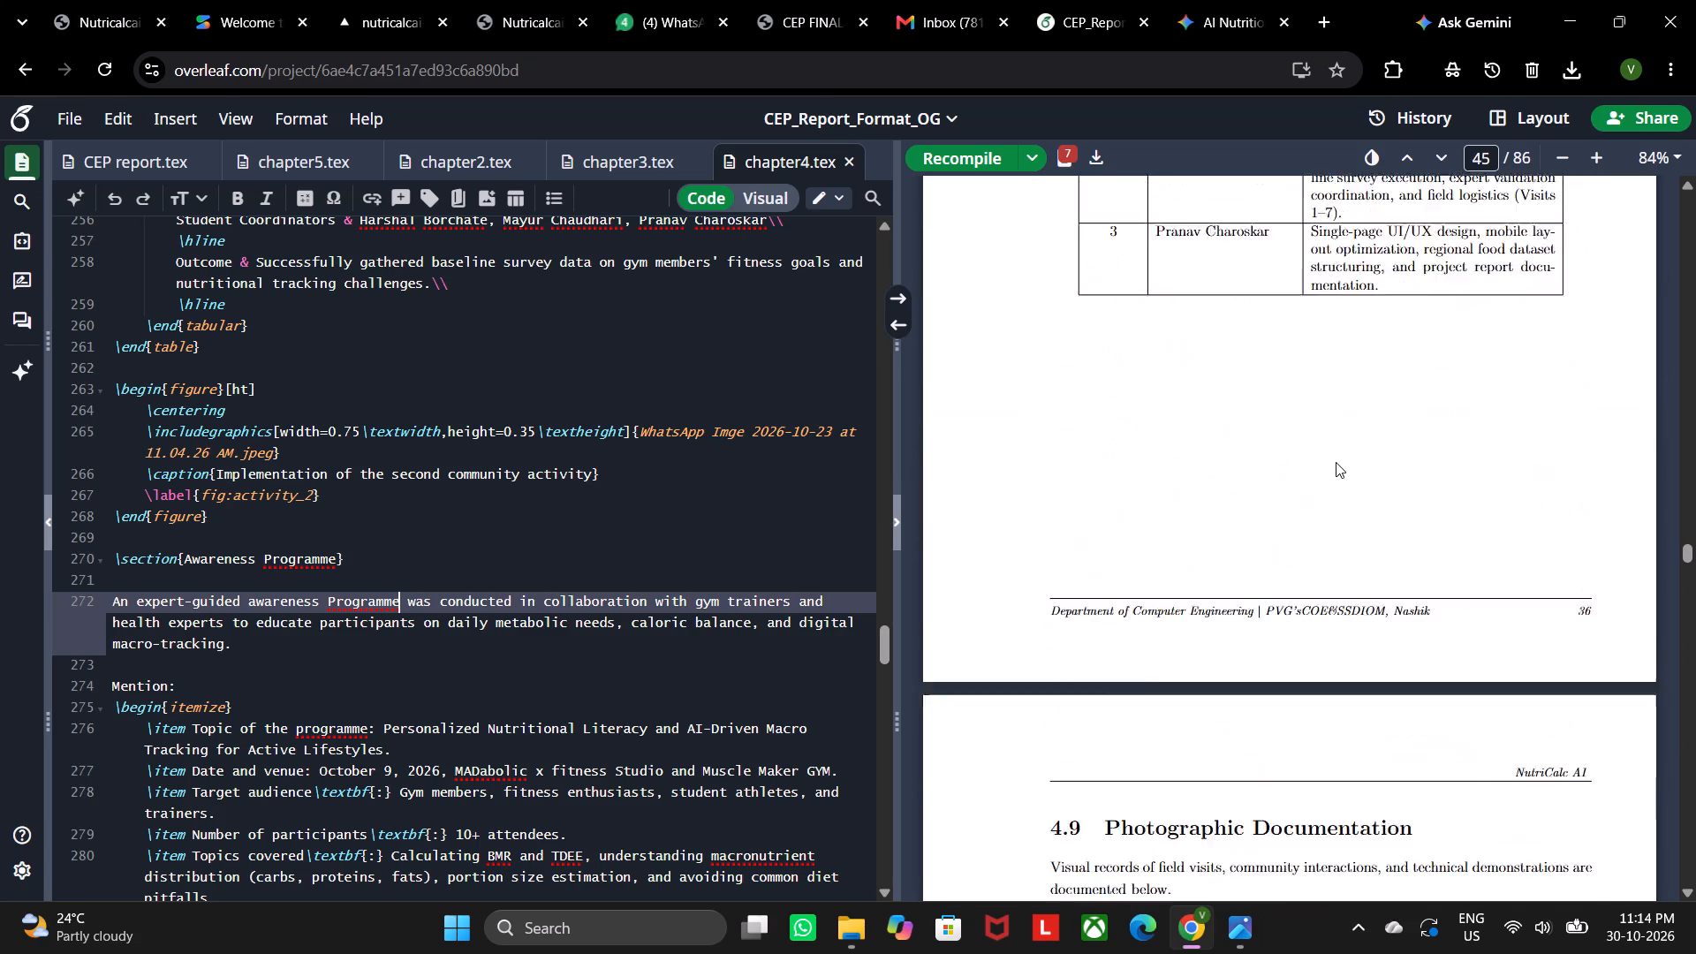
# Review the compiled end of chapter 4, covering Photographic Documentation, Challenges Faced During Implementation and Solutions Adopted.
pyautogui.scroll(-4, 1336, 462)
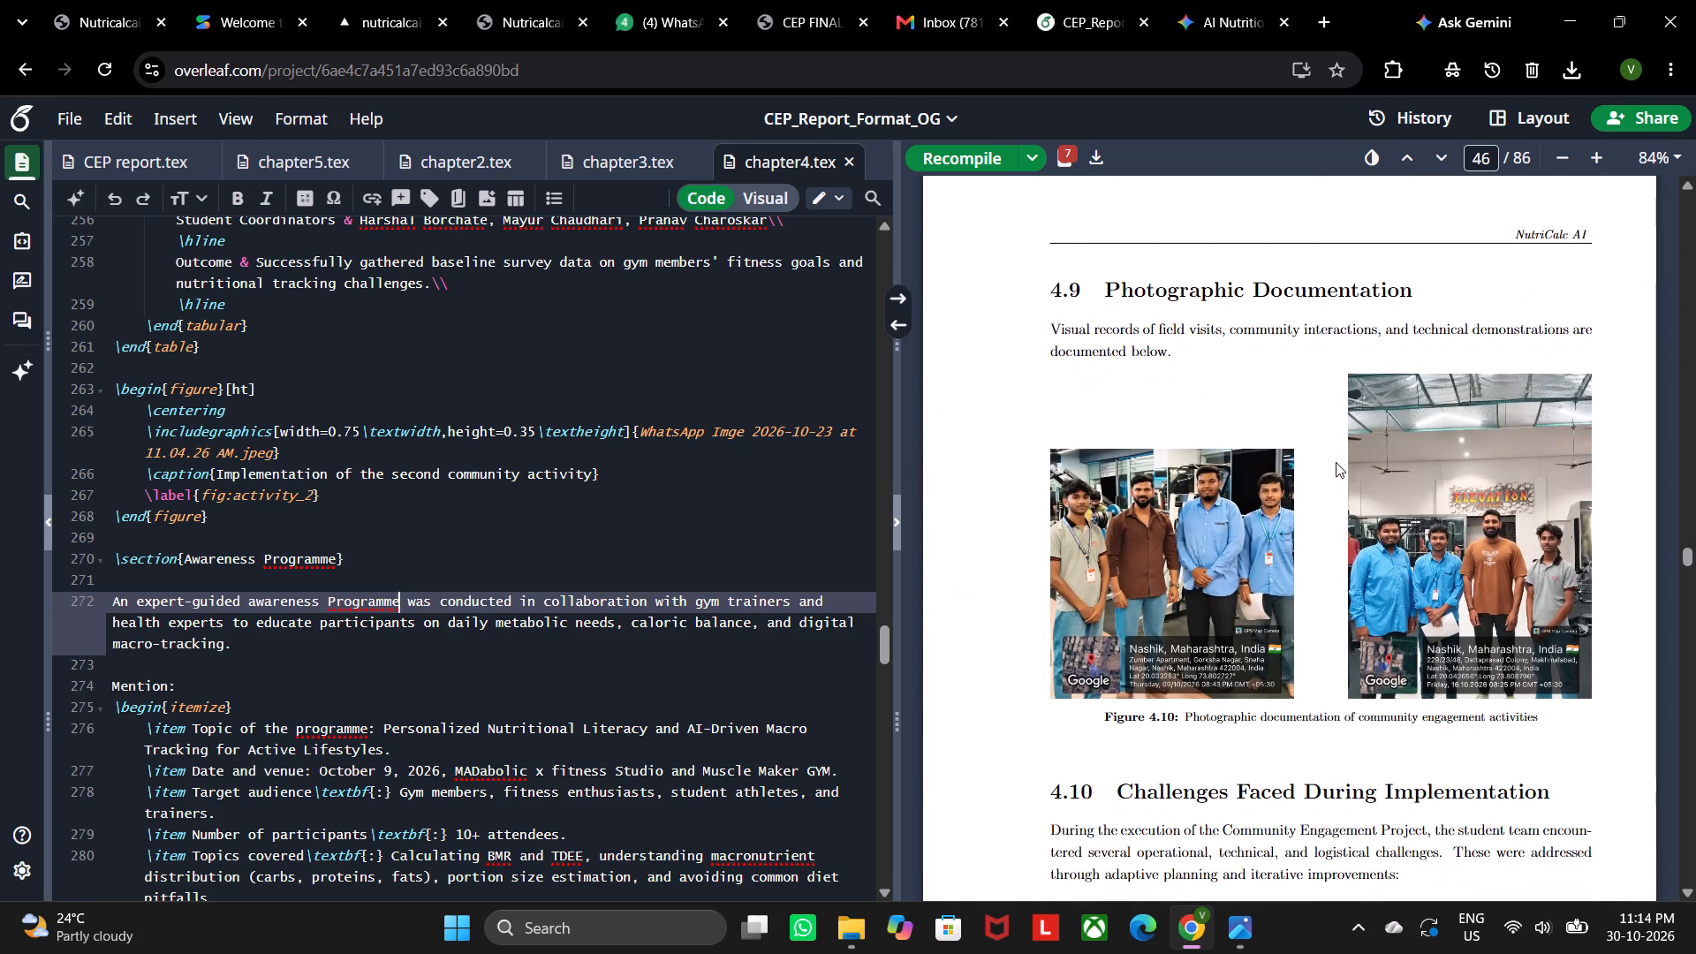
pyautogui.scroll(-2, 1336, 462)
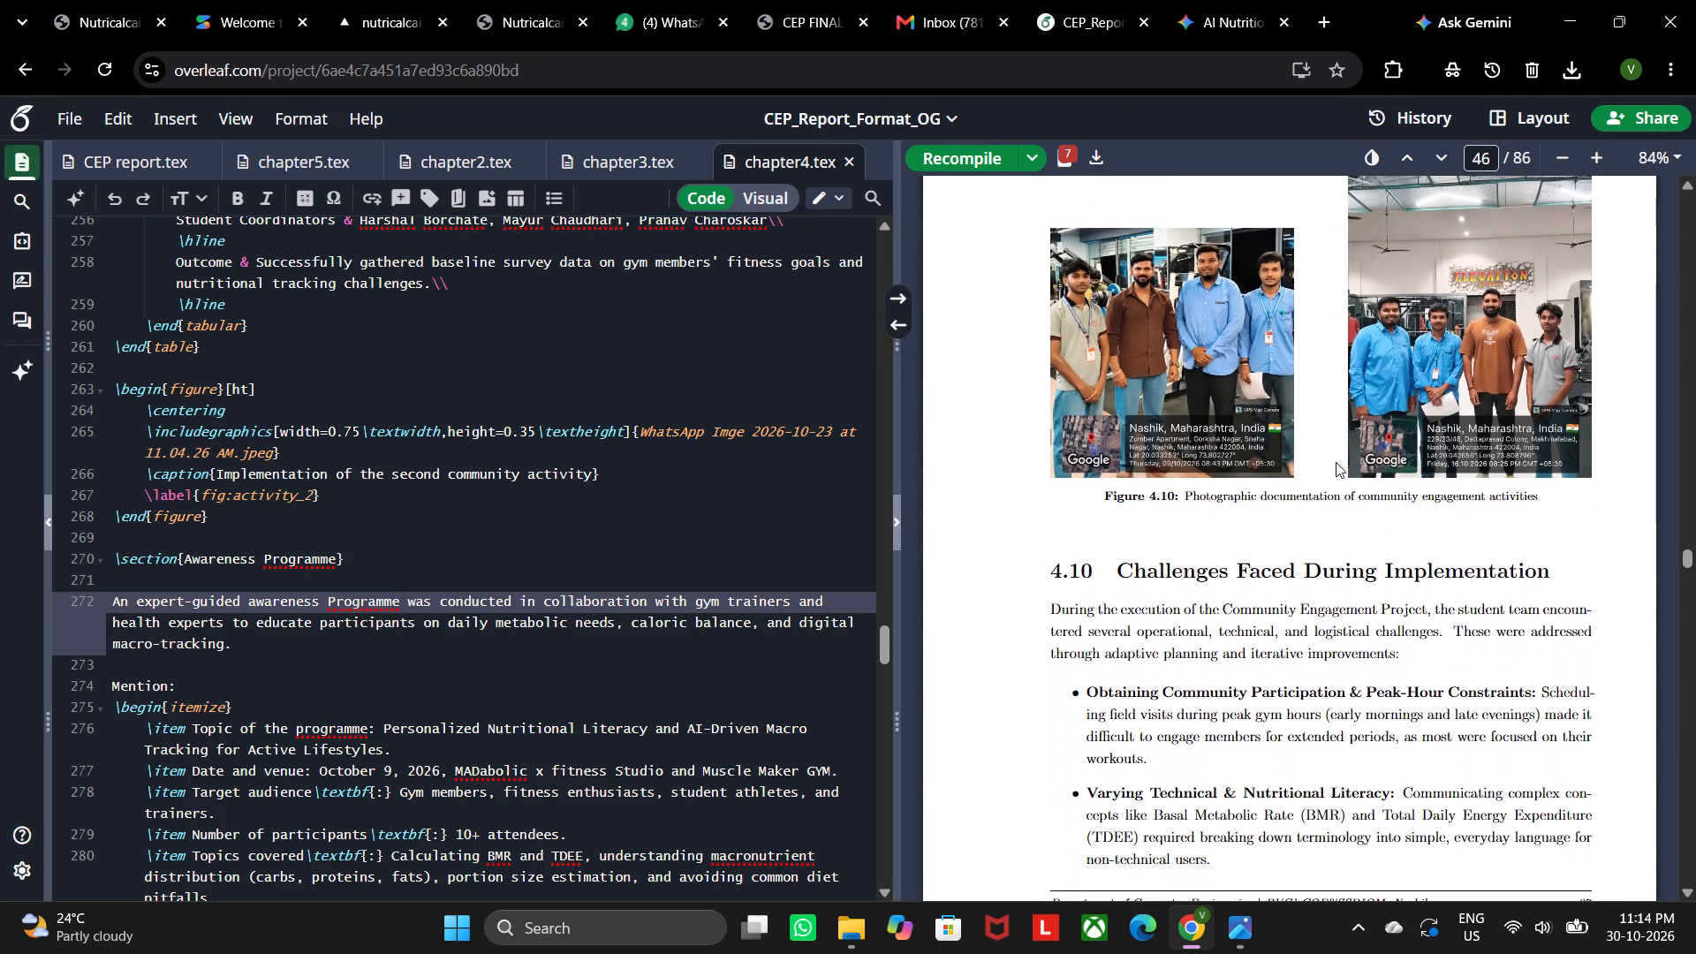
pyautogui.scroll(-2, 1336, 462)
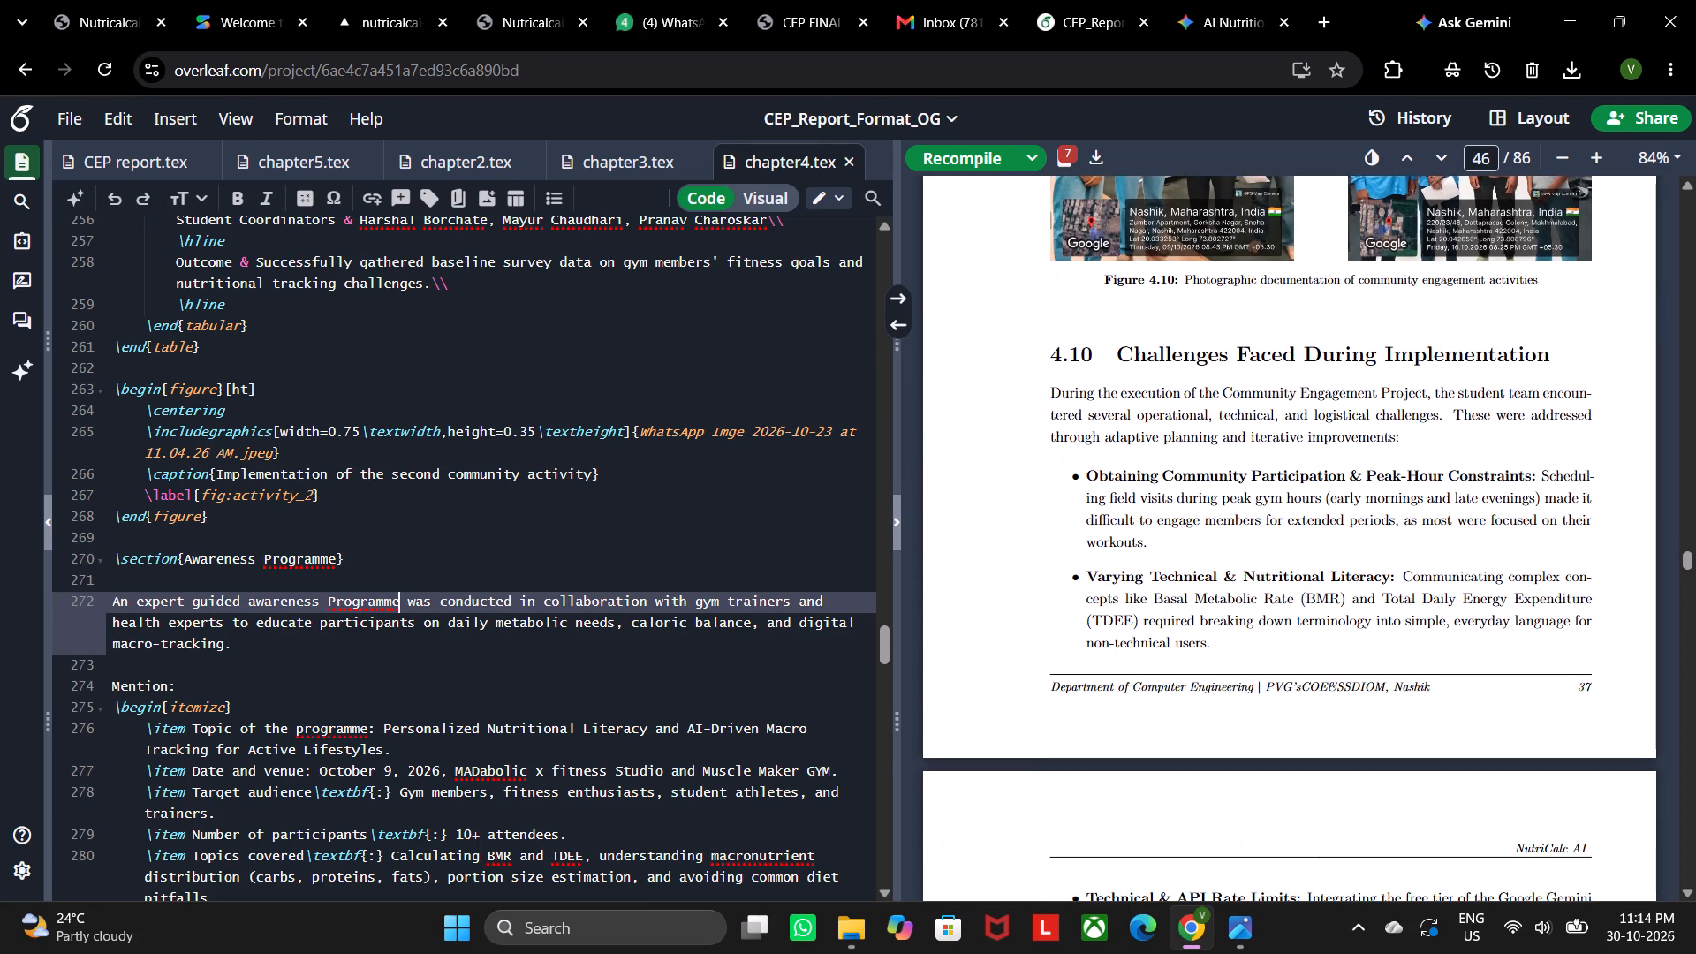
pyautogui.scroll(-10, 1336, 462)
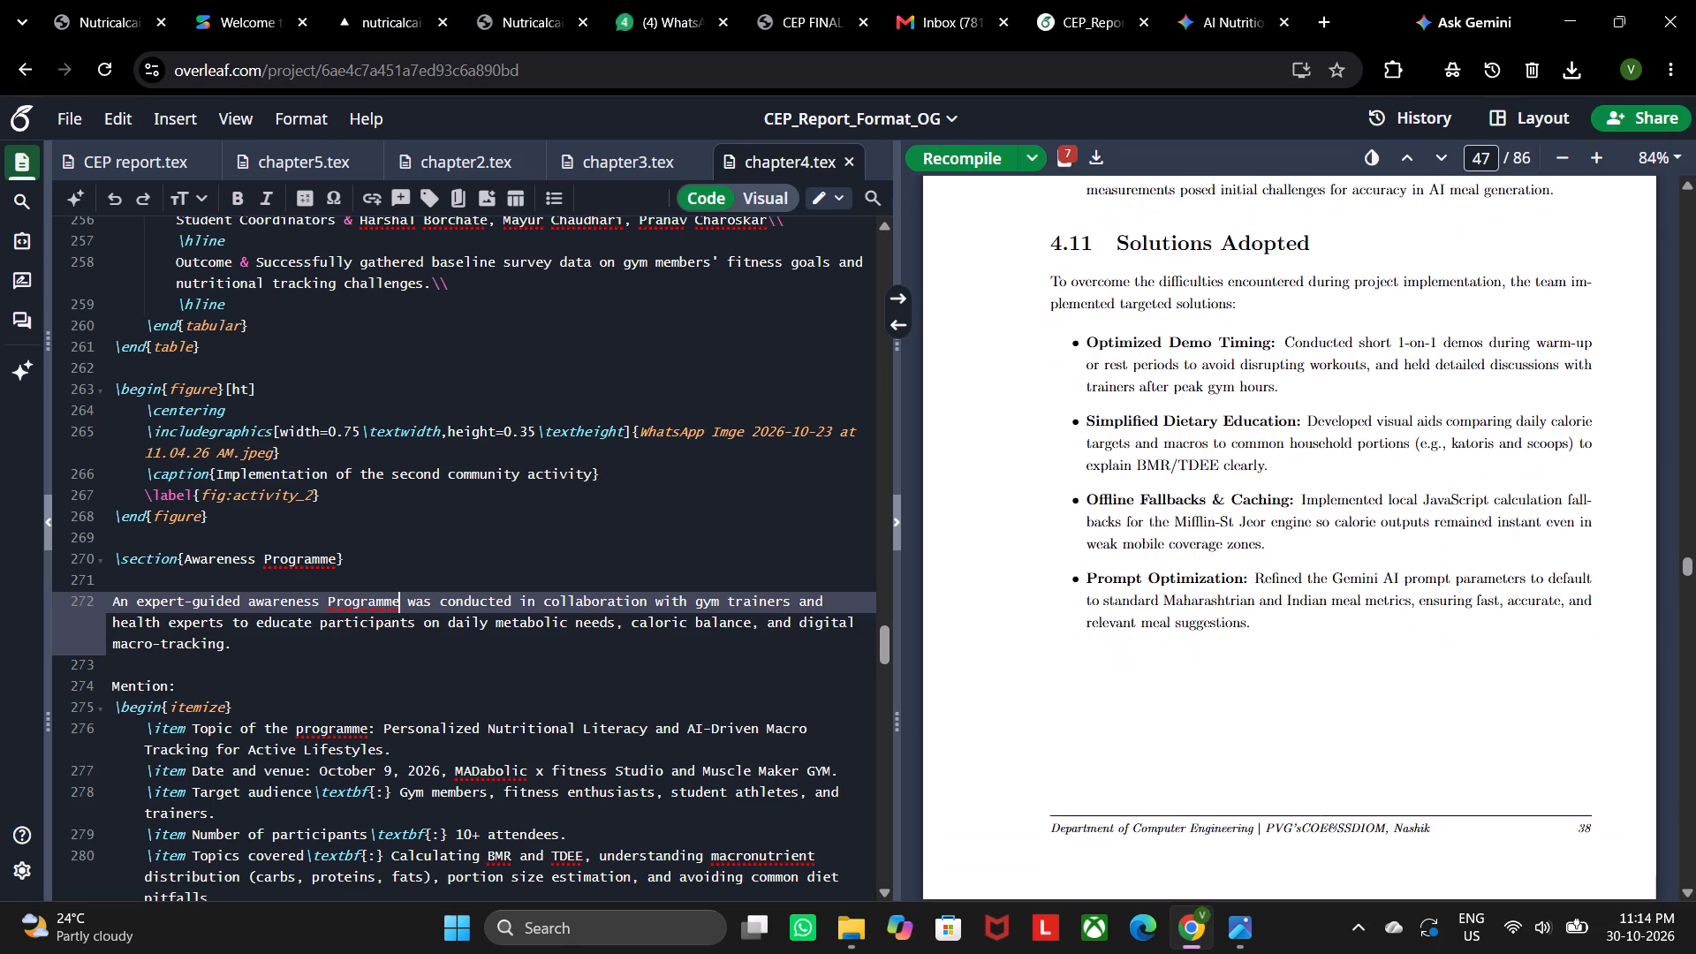
# Review the compiled chapter 5 layout, from the Pre- and Post-Intervention Assessment tables to the Comparative and Graphical Analysis sections.
pyautogui.scroll(-9, 1336, 462)
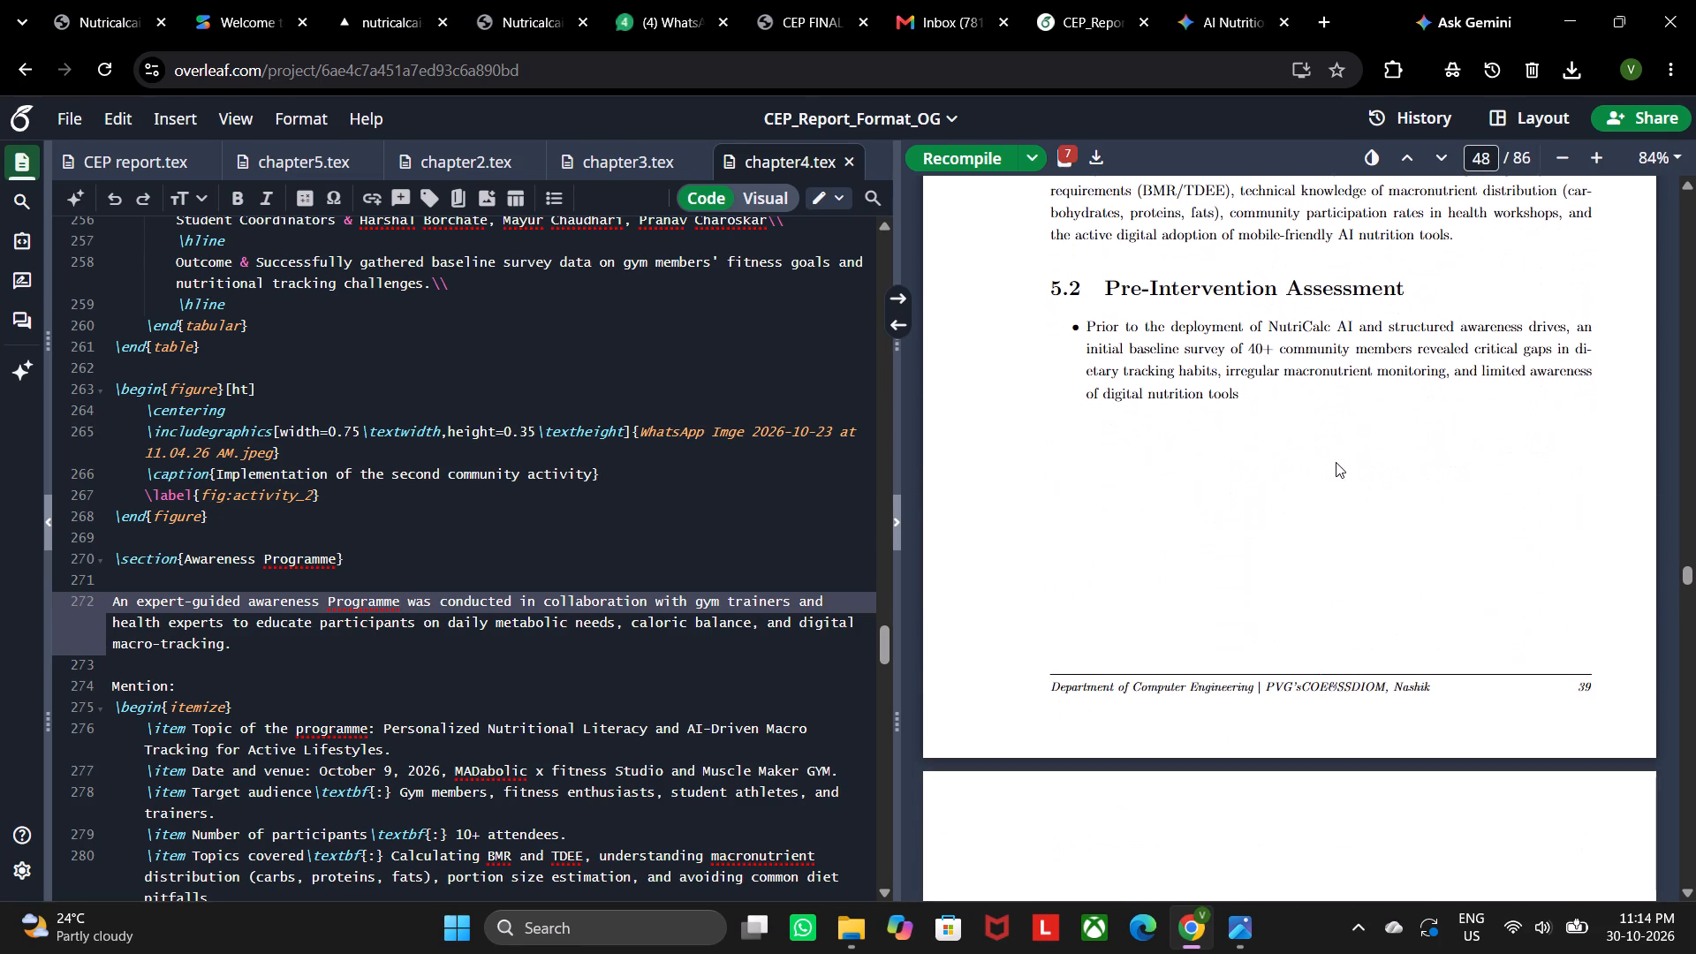
pyautogui.scroll(-5, 1336, 462)
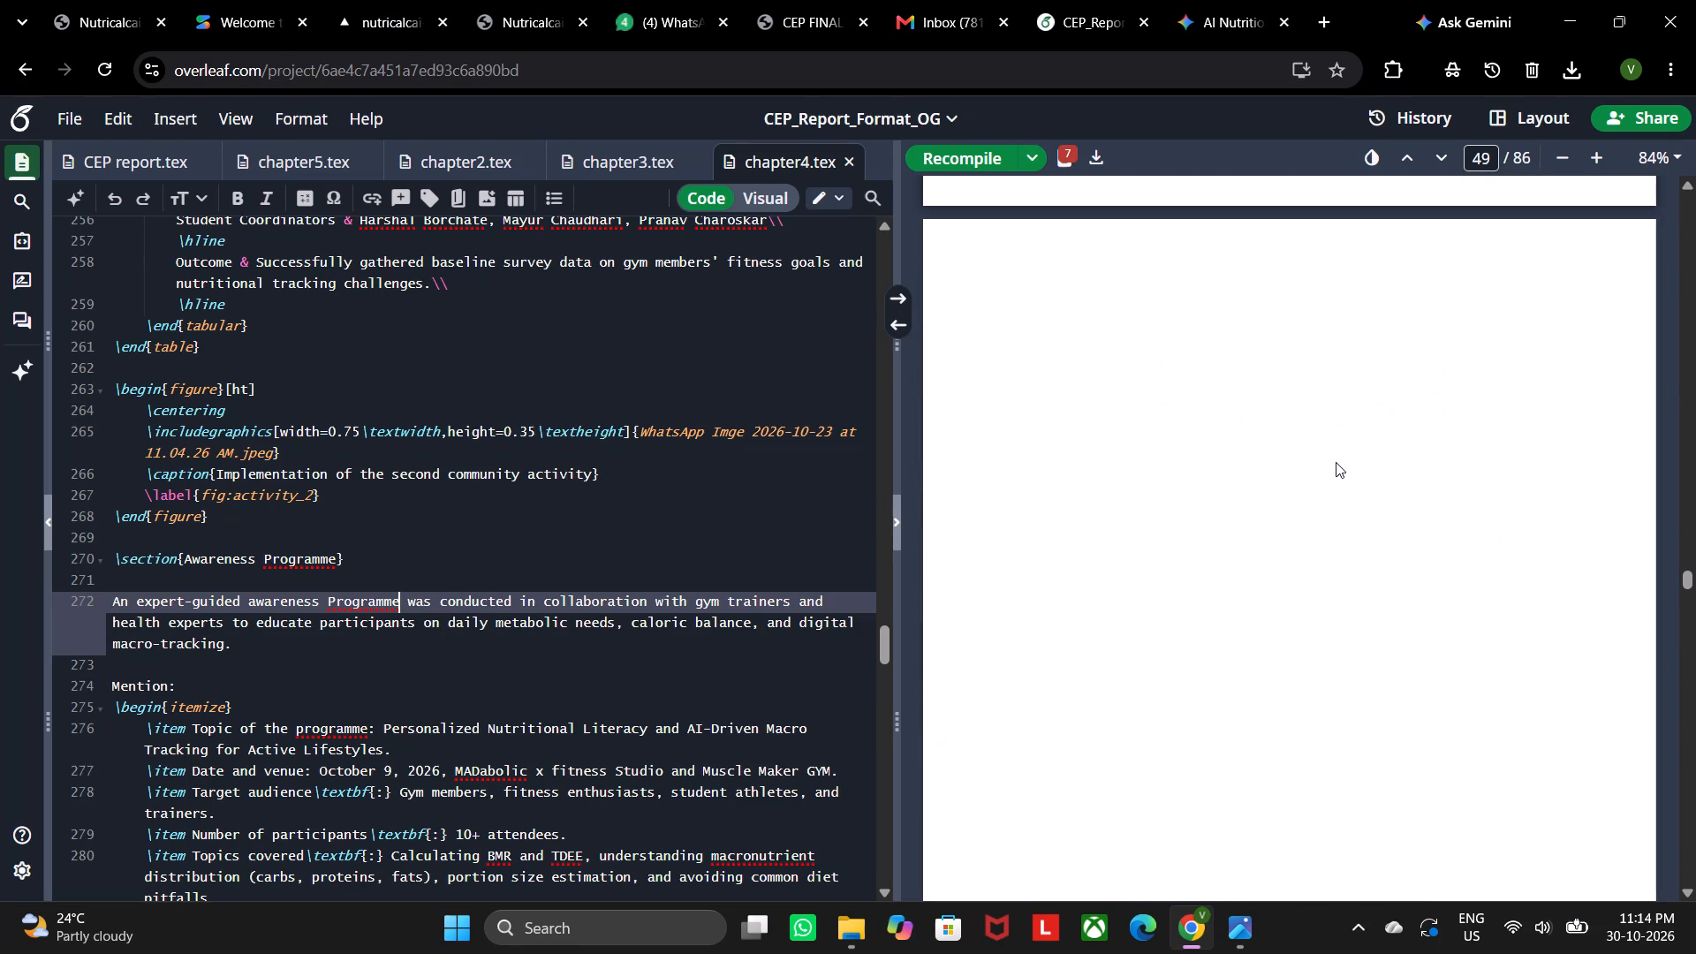
pyautogui.scroll(6, 1336, 462)
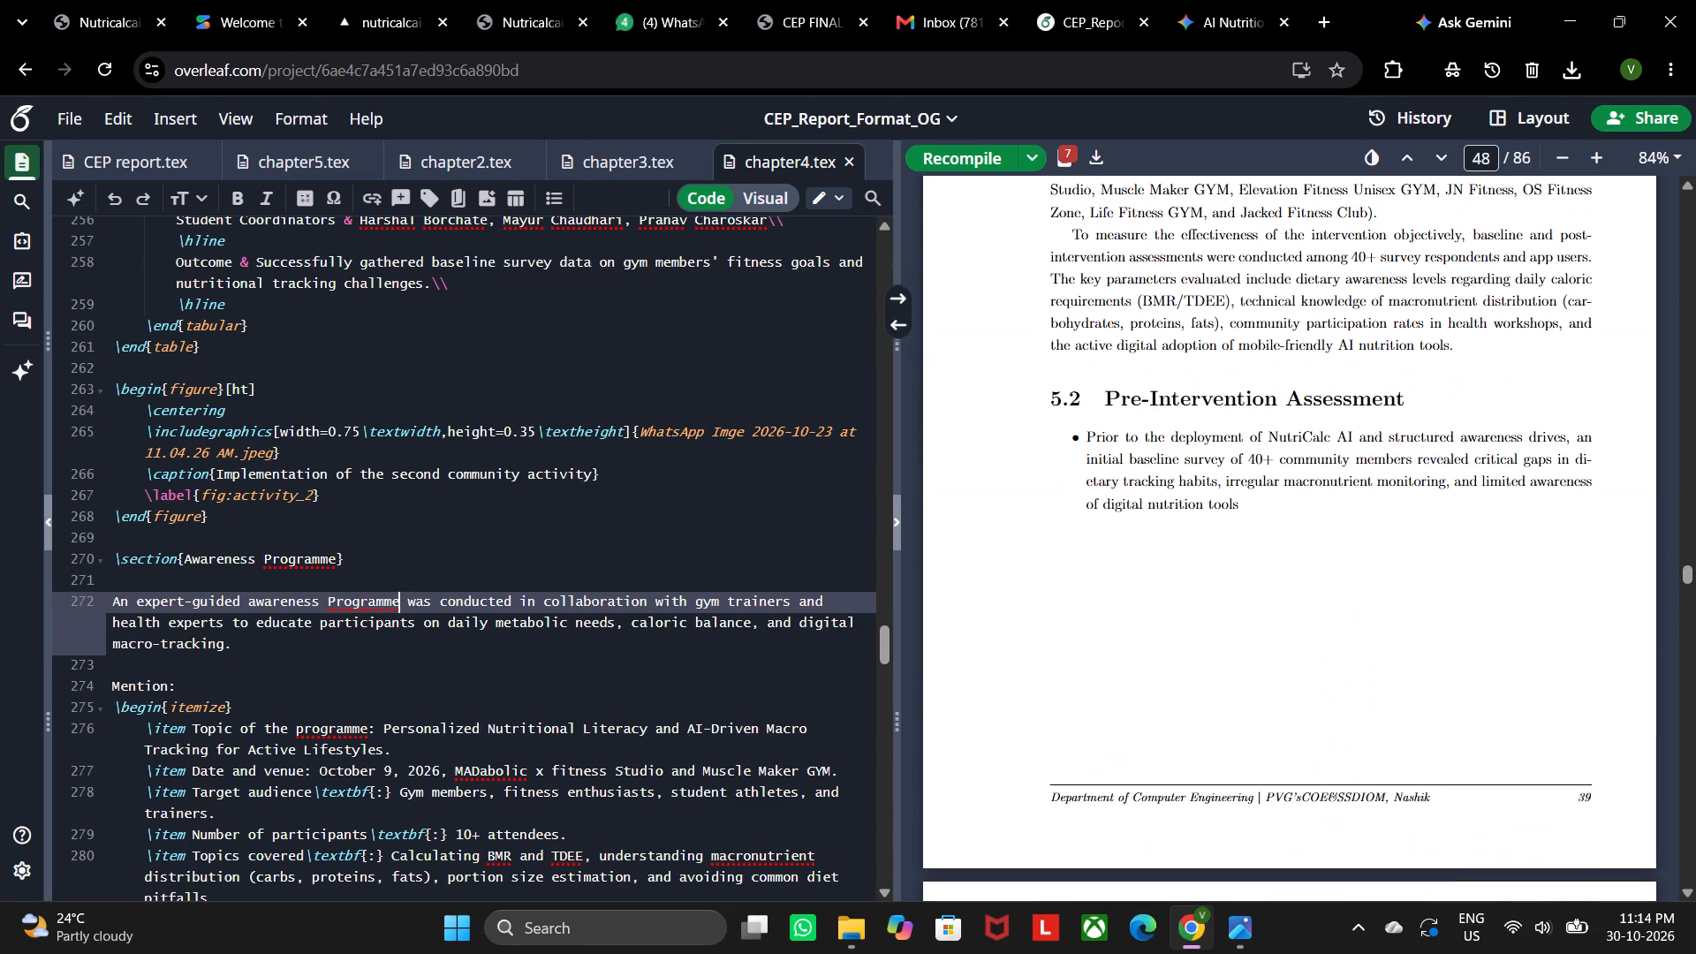
pyautogui.scroll(-9, 1336, 462)
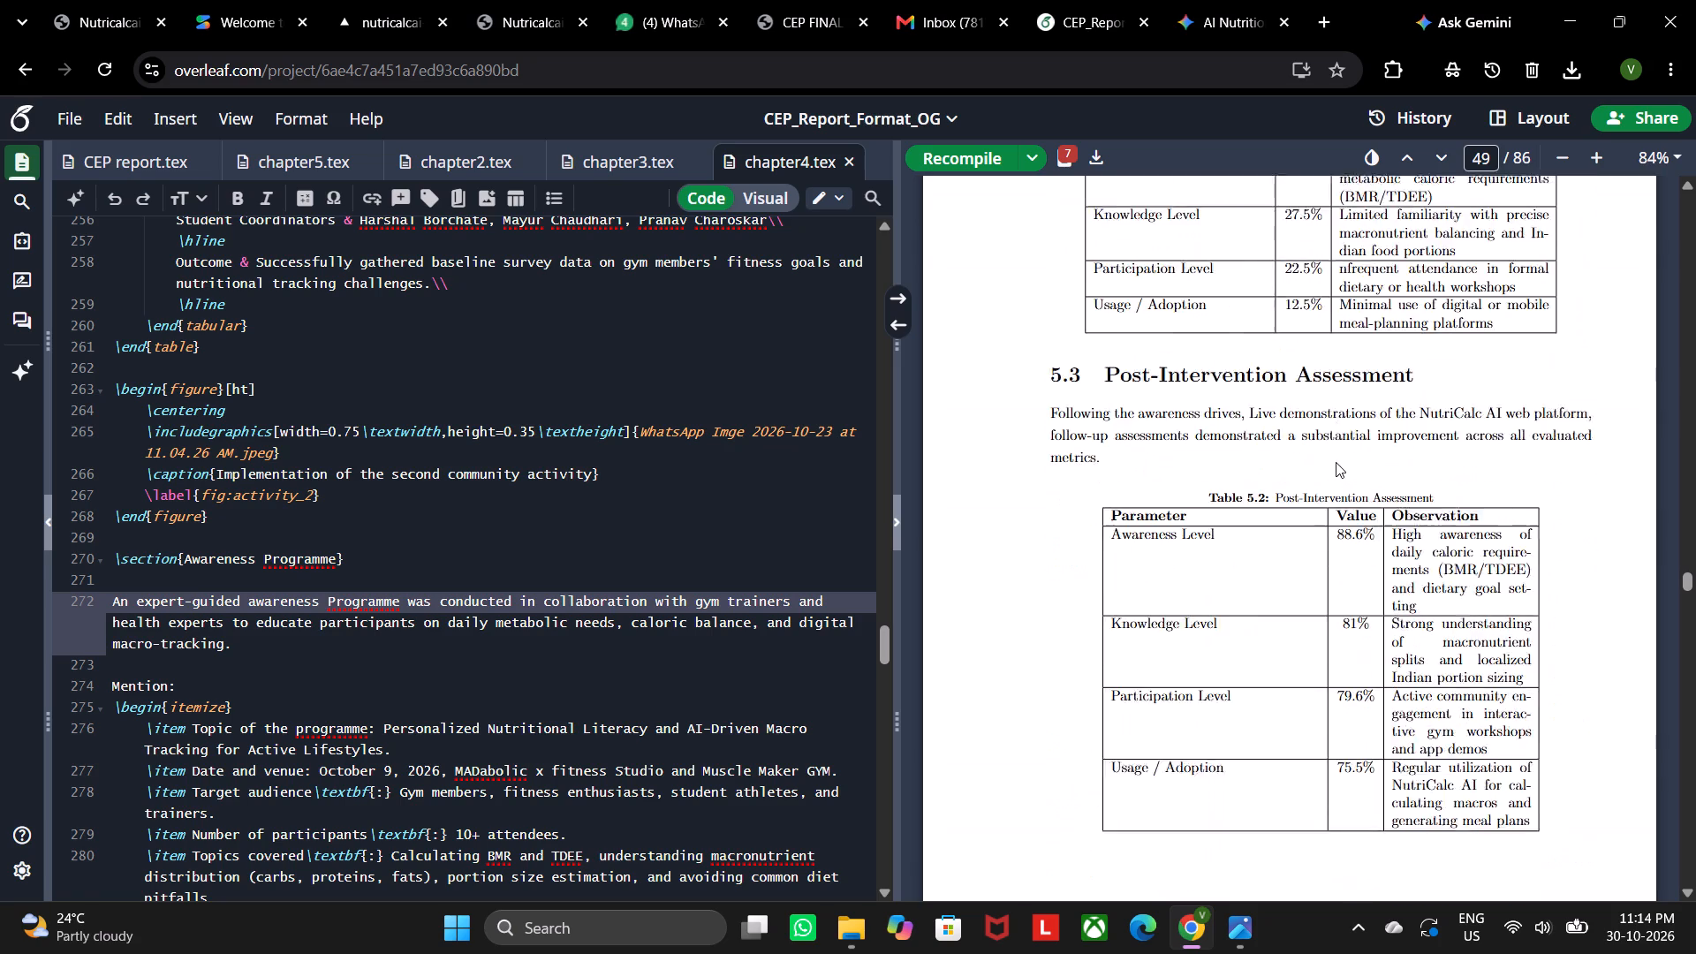
pyautogui.scroll(-3, 1330, 463)
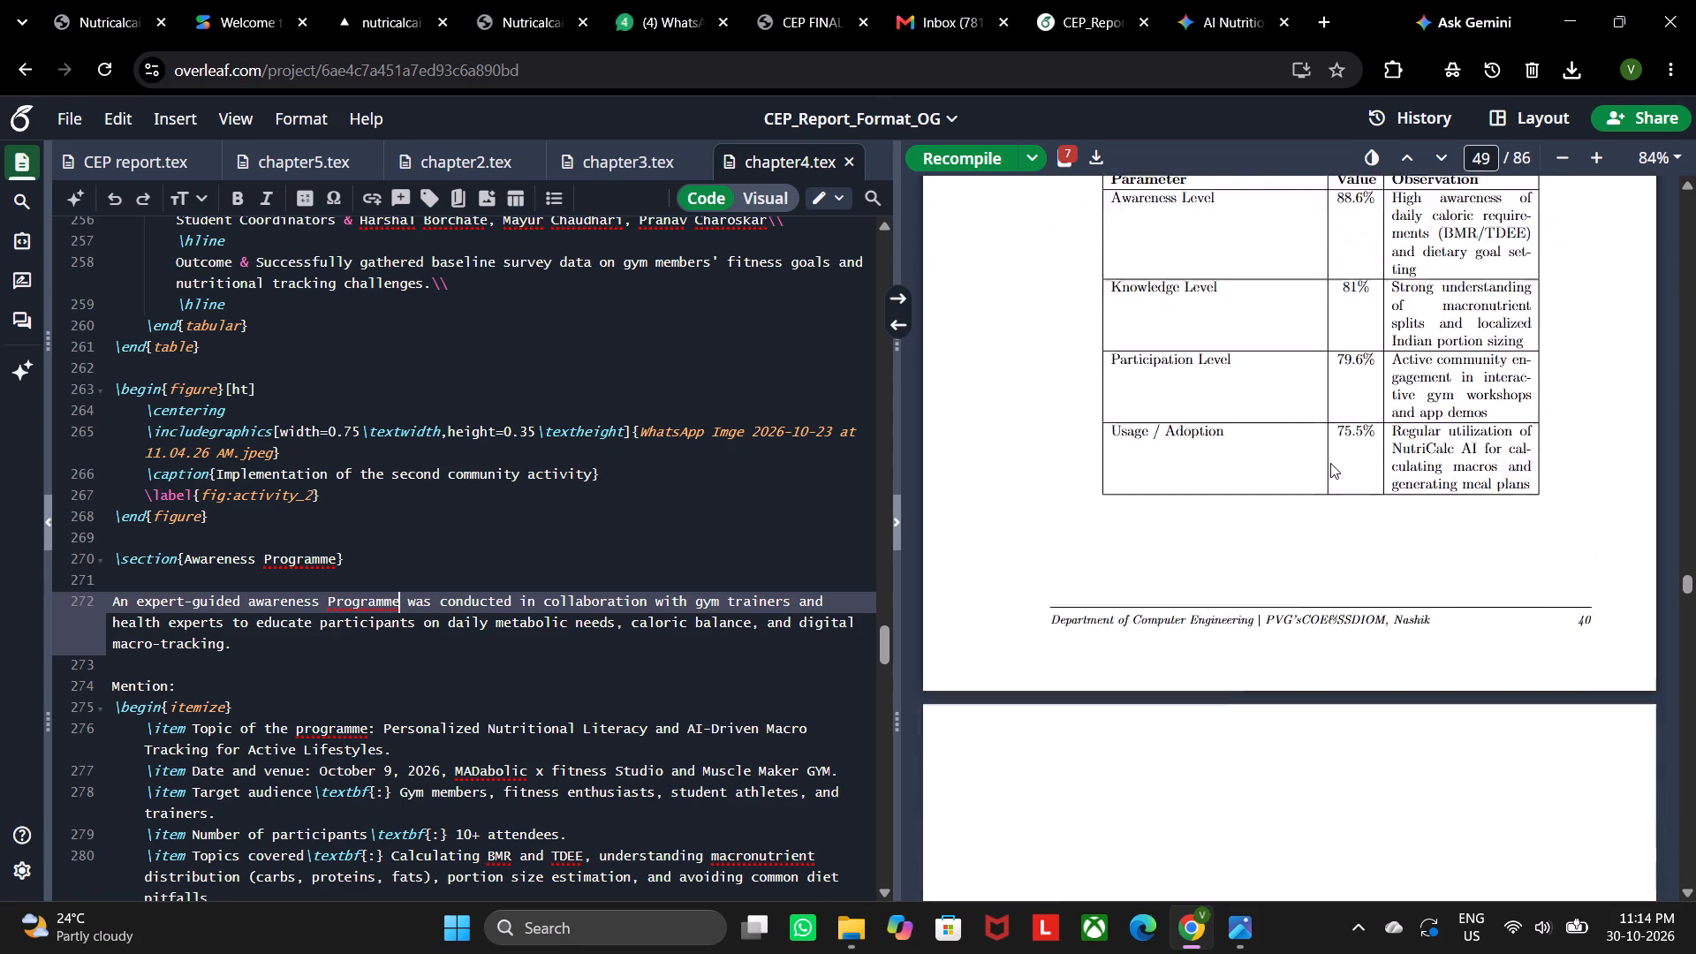
pyautogui.scroll(-2, 1330, 463)
pyautogui.scroll(4, 1330, 463)
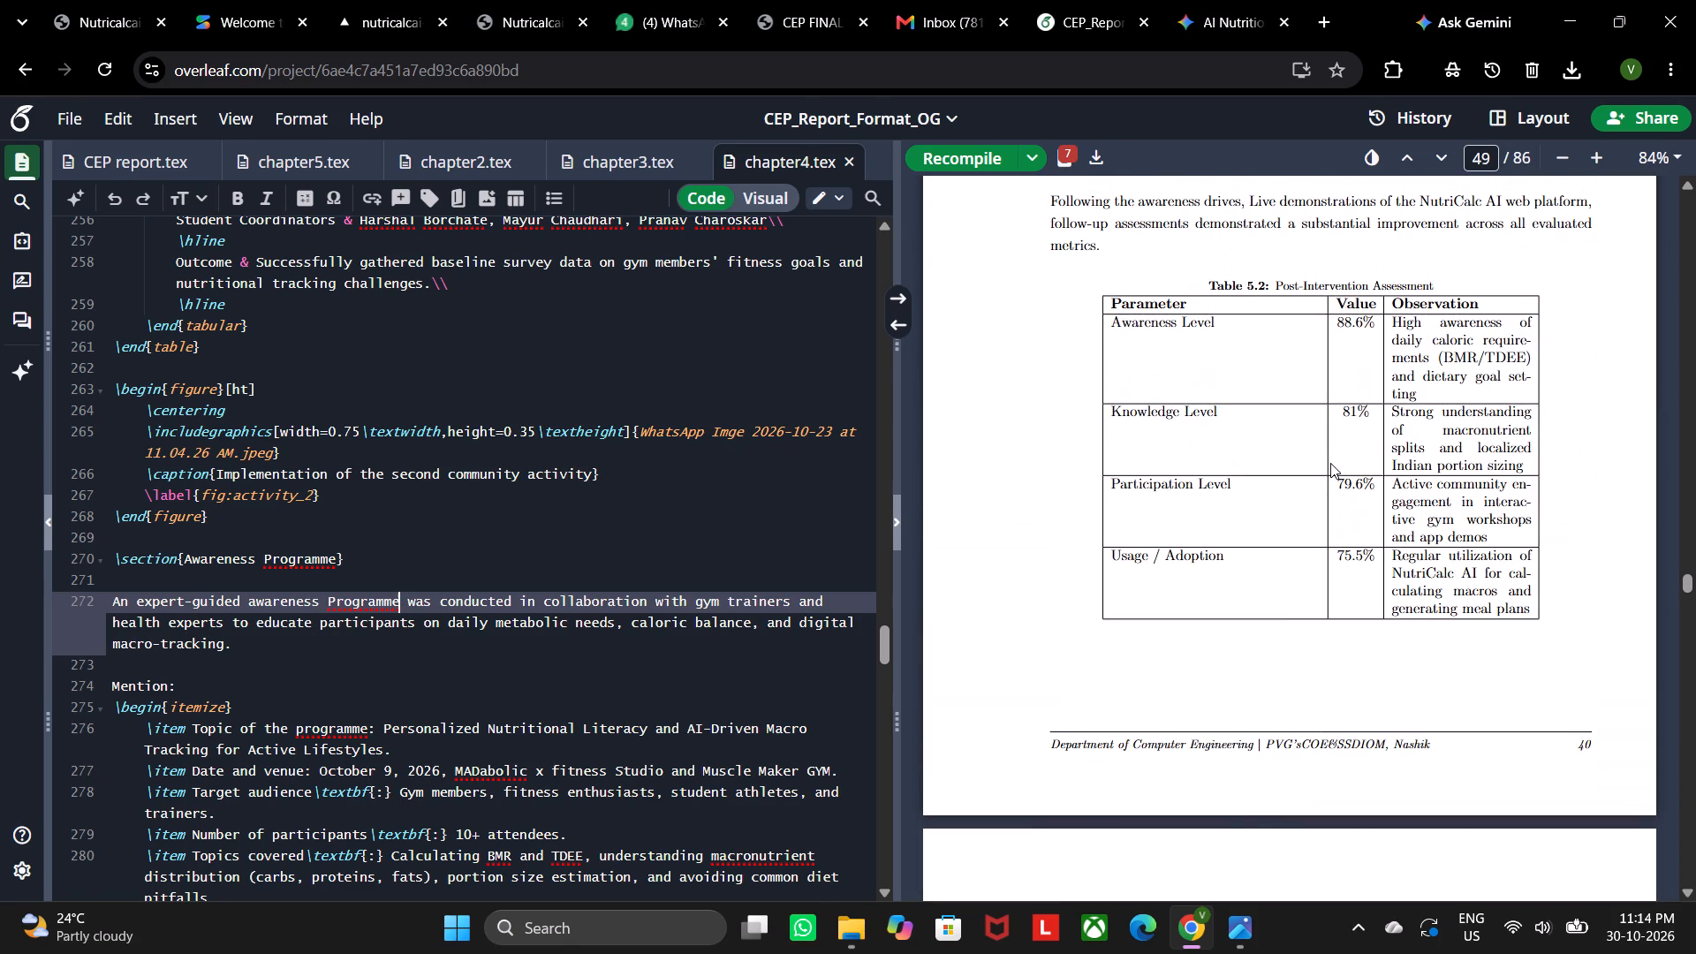
pyautogui.scroll(-6, 1330, 463)
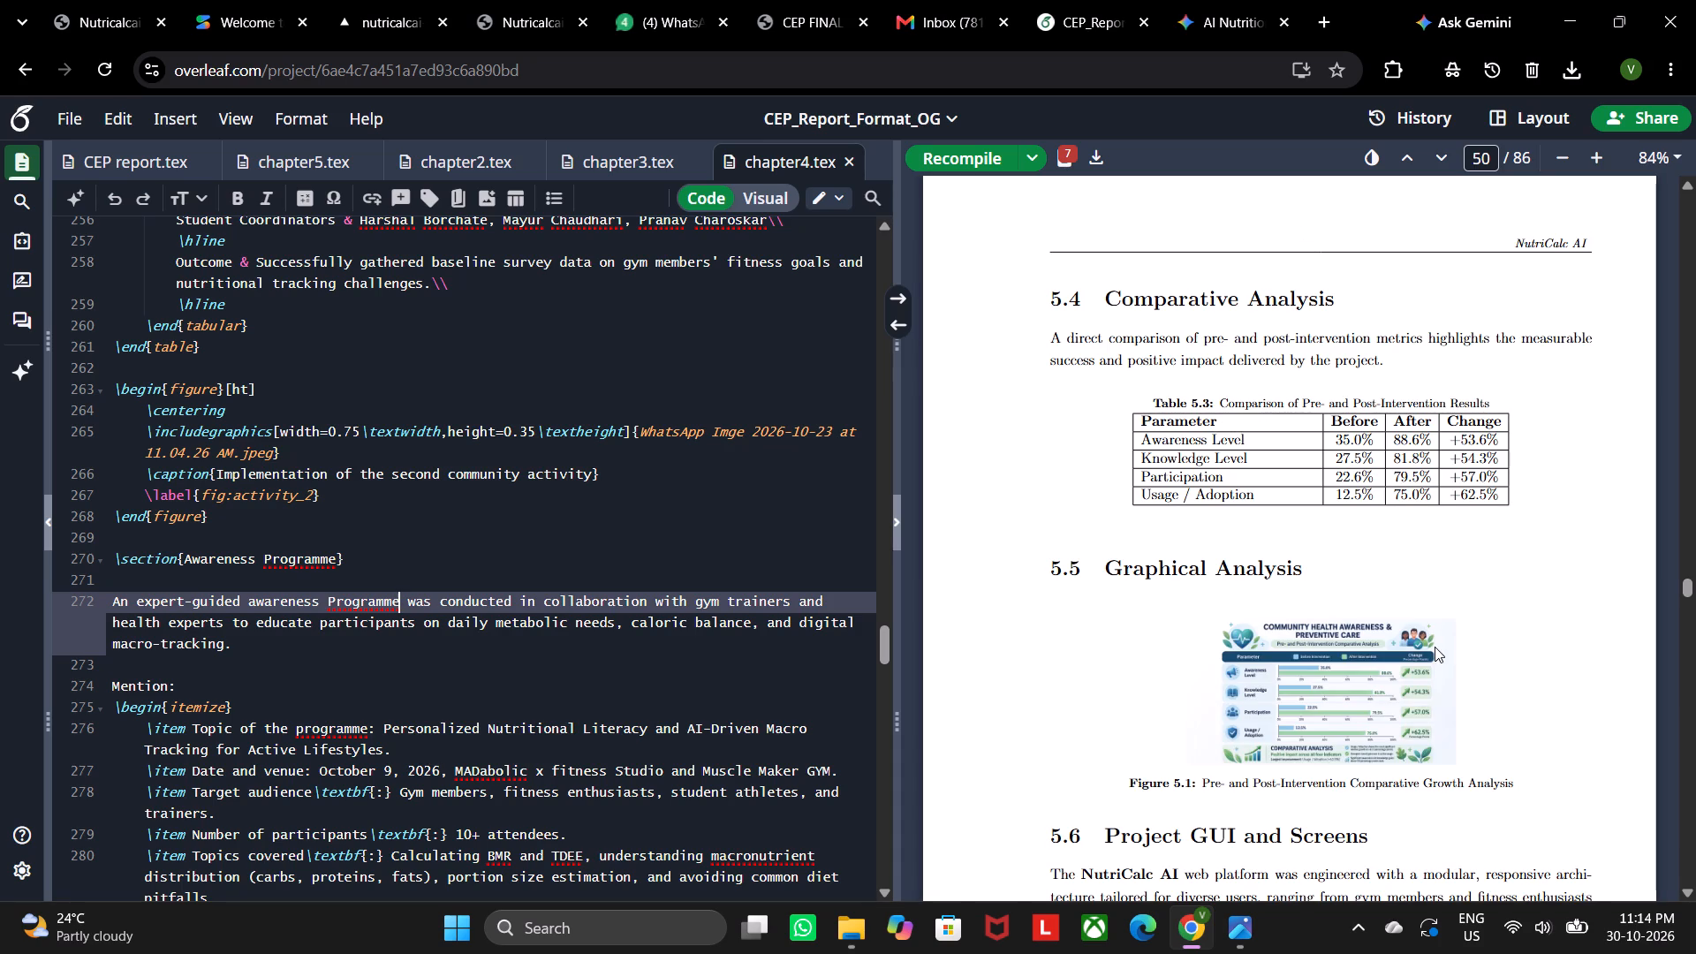
pyautogui.scroll(1, 1264, 480)
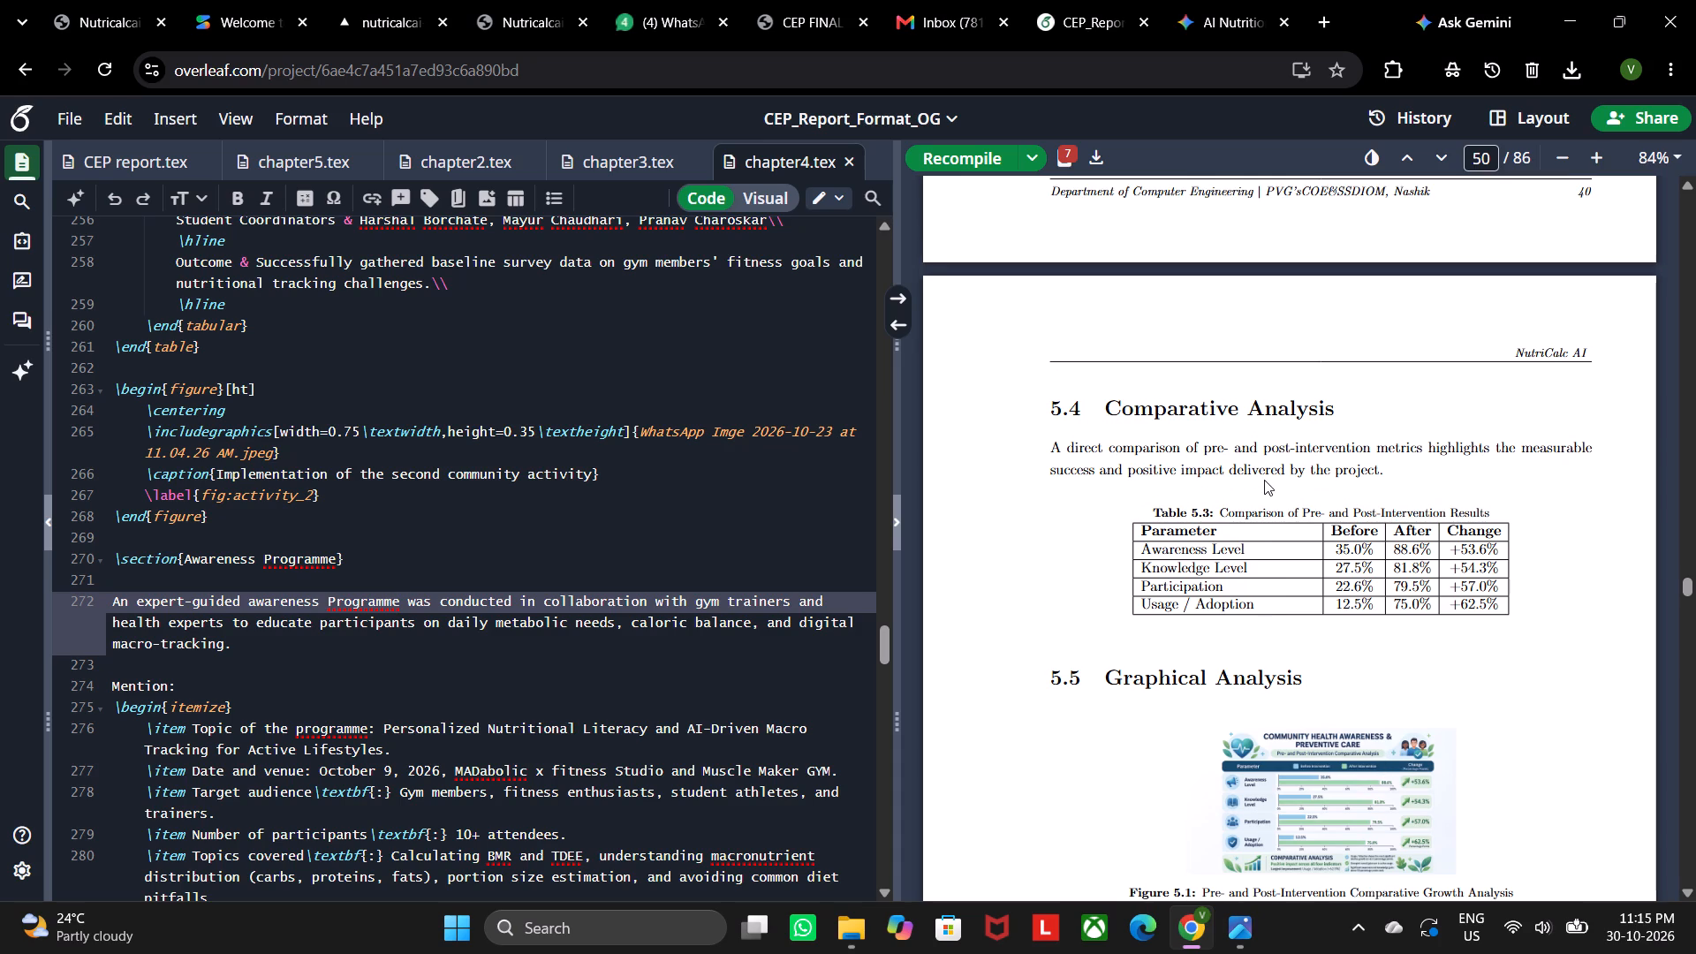
pyautogui.scroll(-3, 1264, 480)
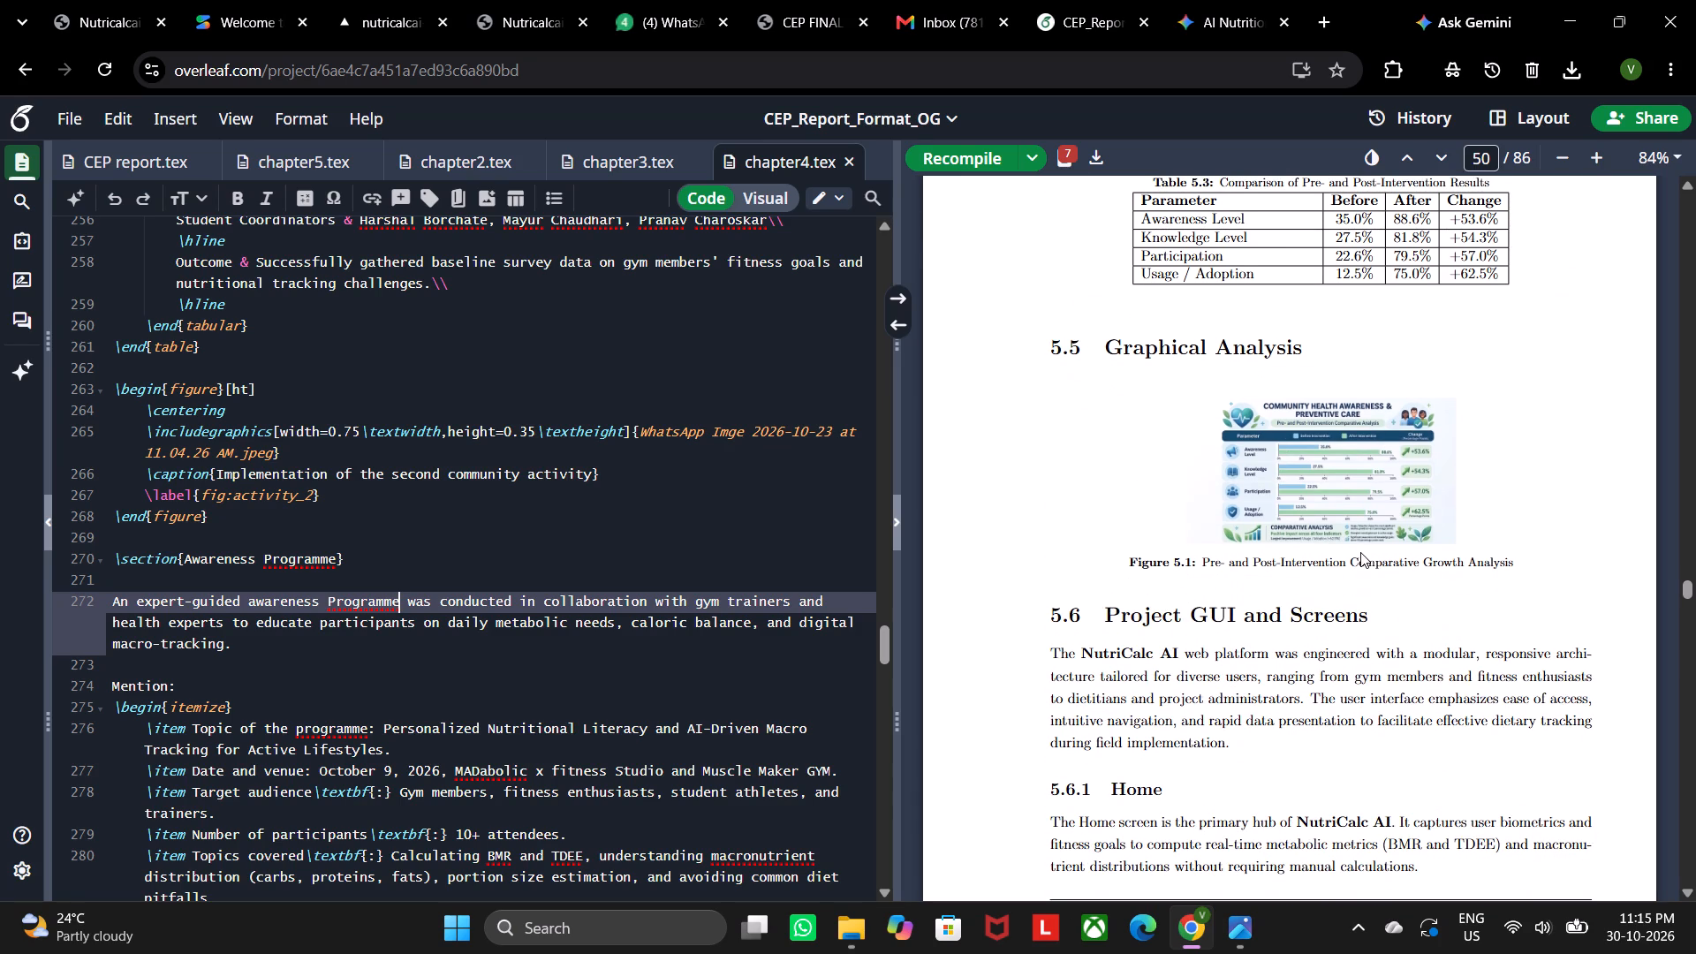
pyautogui.click(1367, 557)
pyautogui.click(1362, 564)
pyautogui.doubleClick(1374, 560)
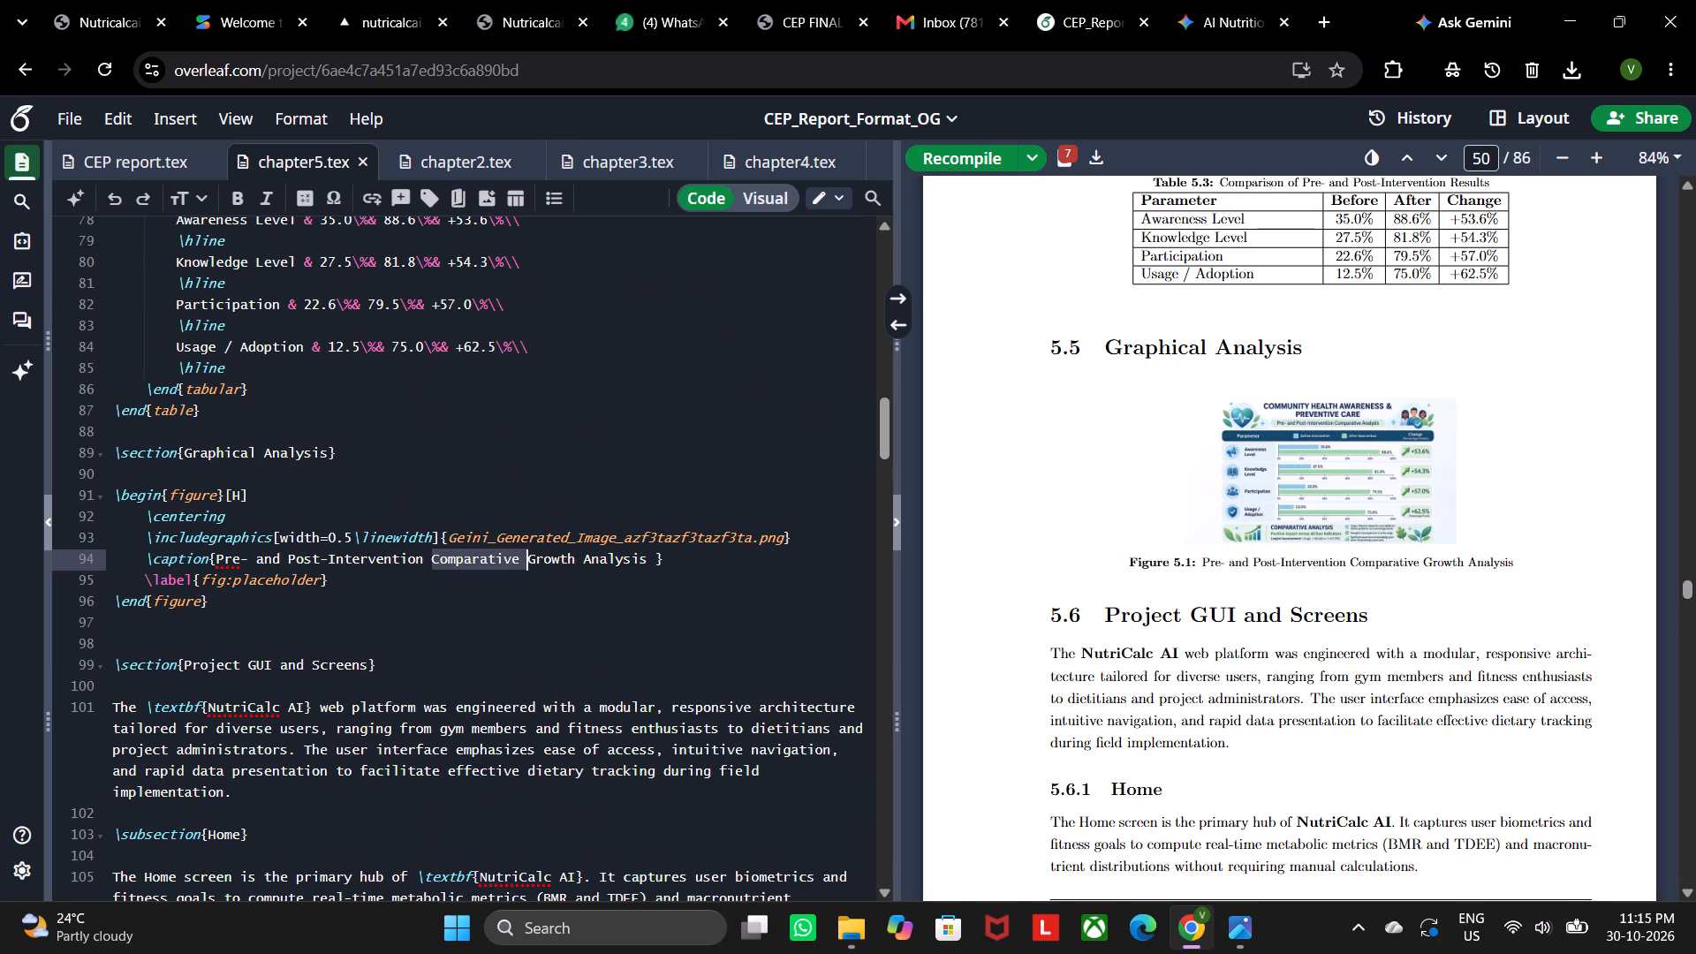
pyautogui.doubleClick(650, 557)
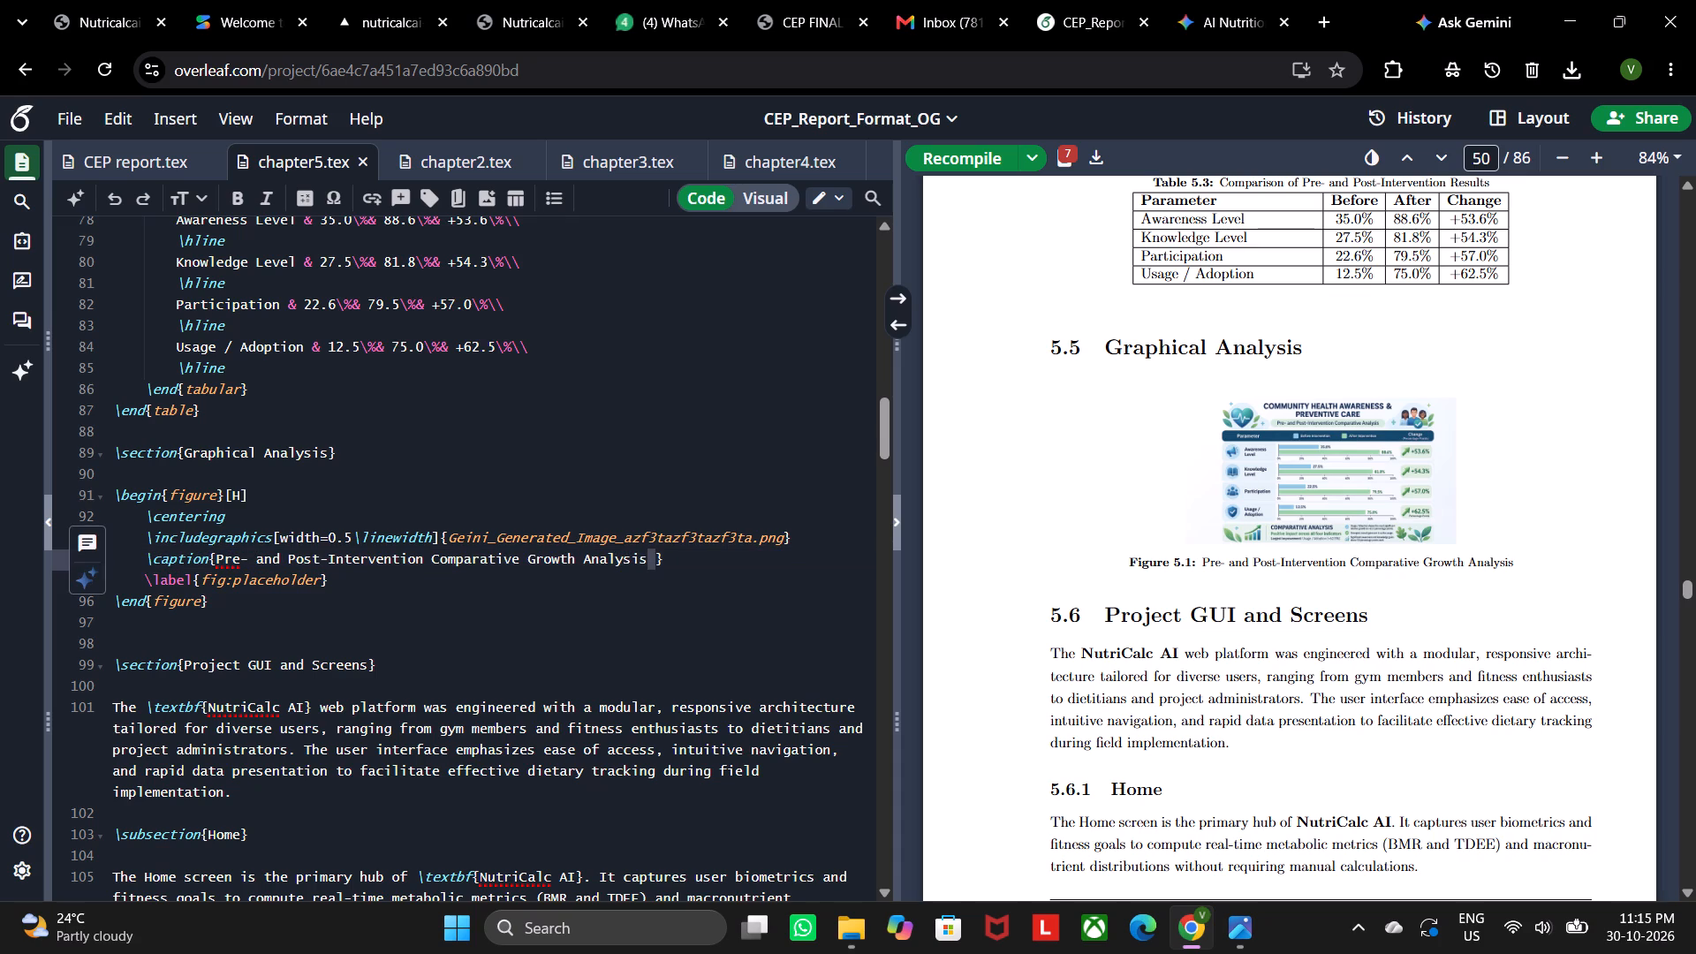
pyautogui.click(648, 562)
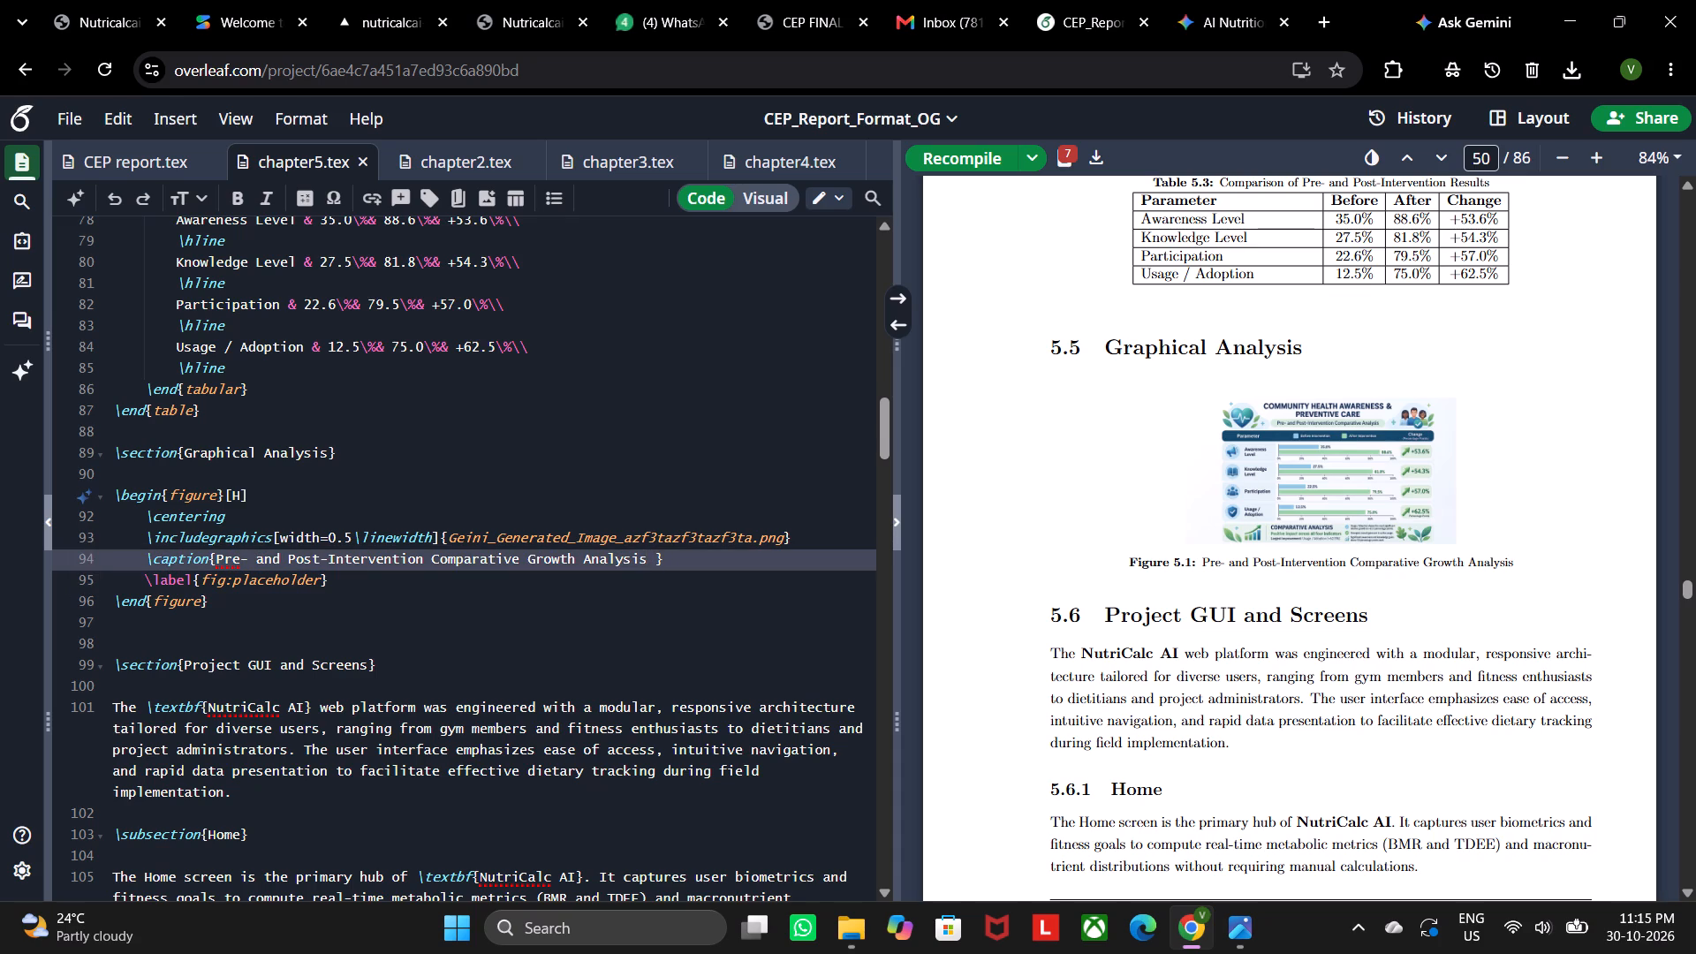
pyautogui.press('space')
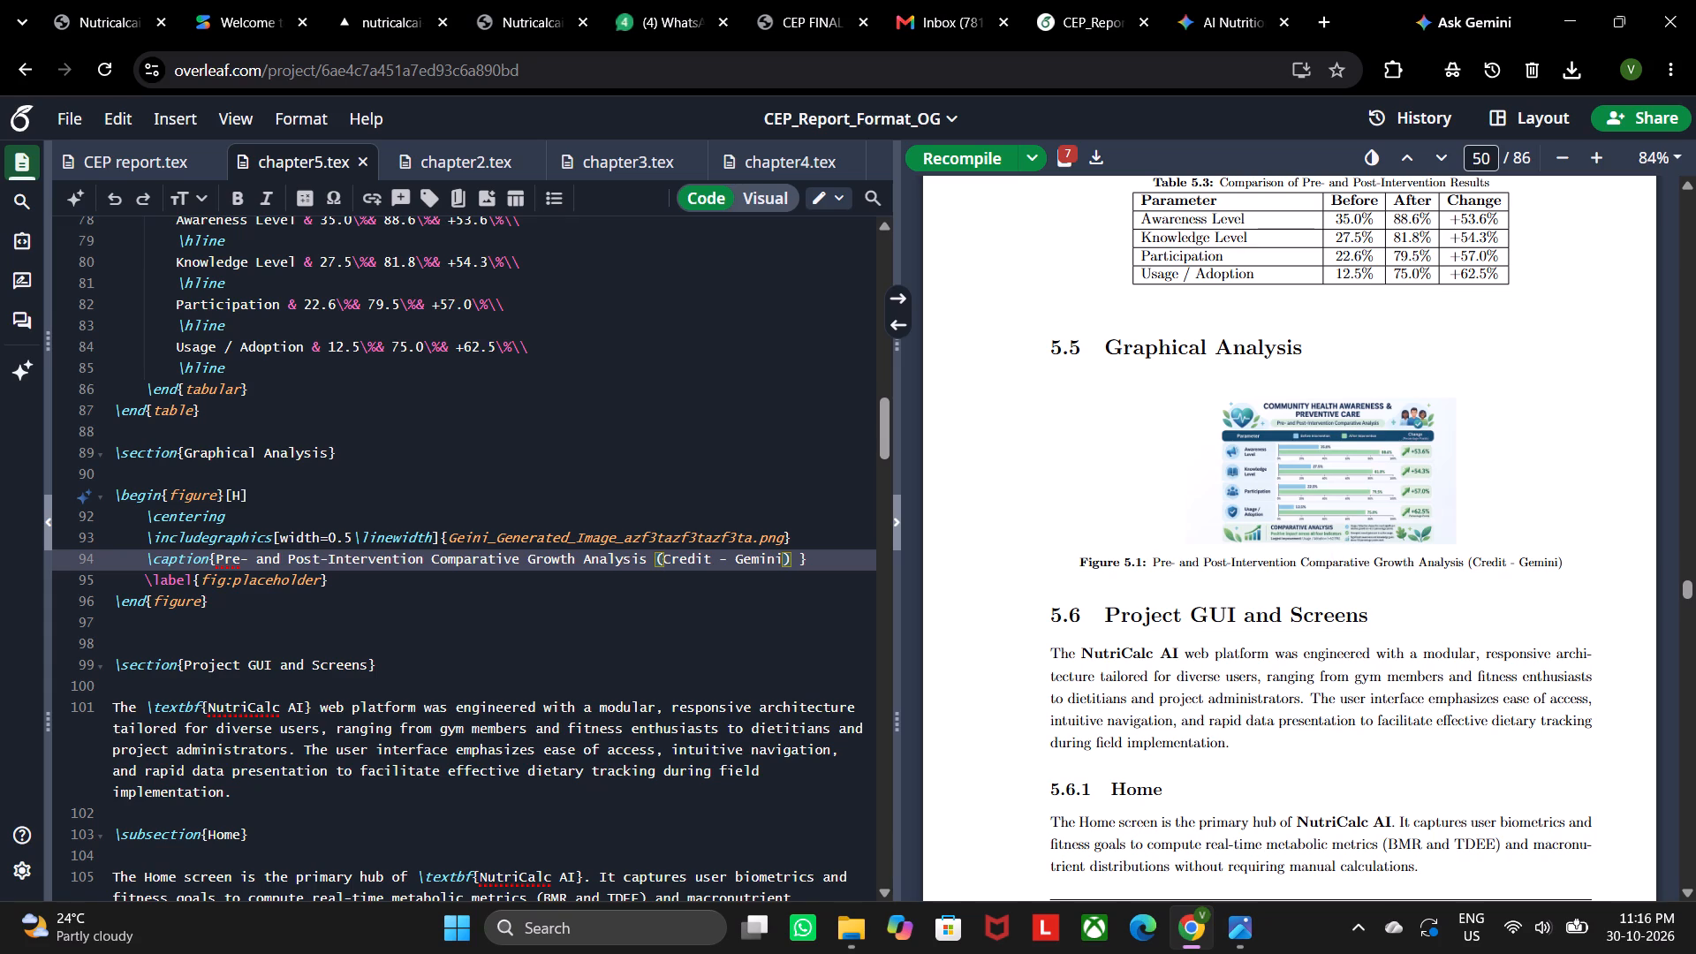
# Rename the Home subsection under Project GUI and Screens as "Home Screen".
pyautogui.scroll(-4, 1334, 557)
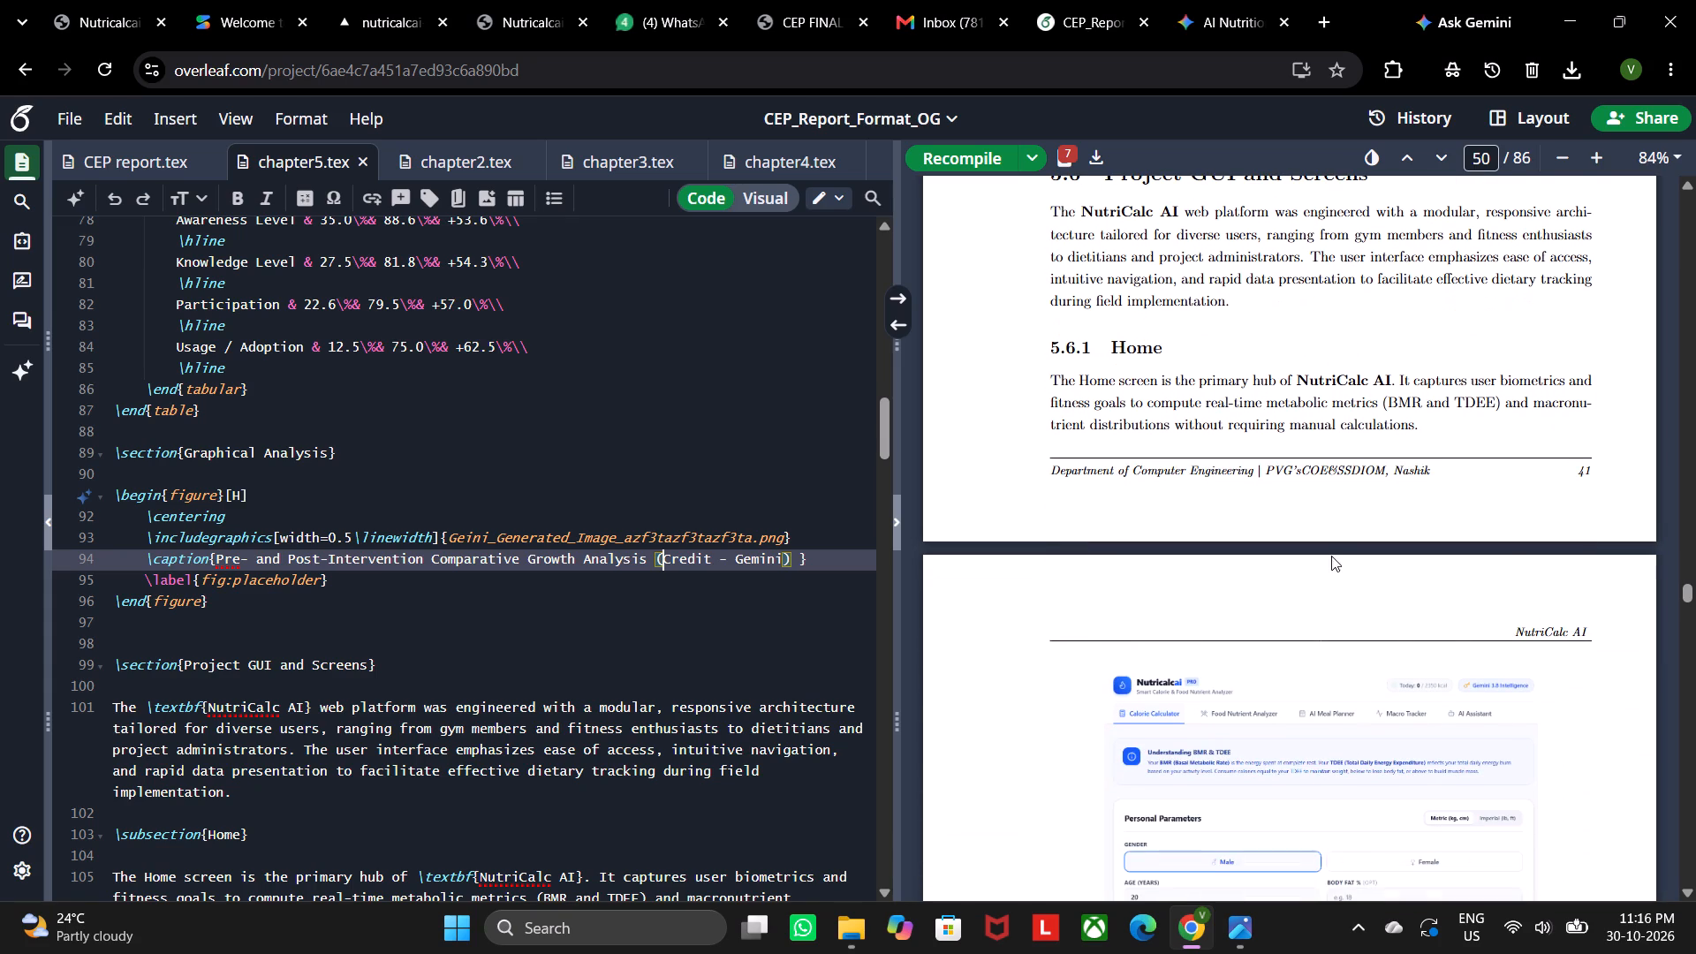
pyautogui.scroll(-4, 1316, 515)
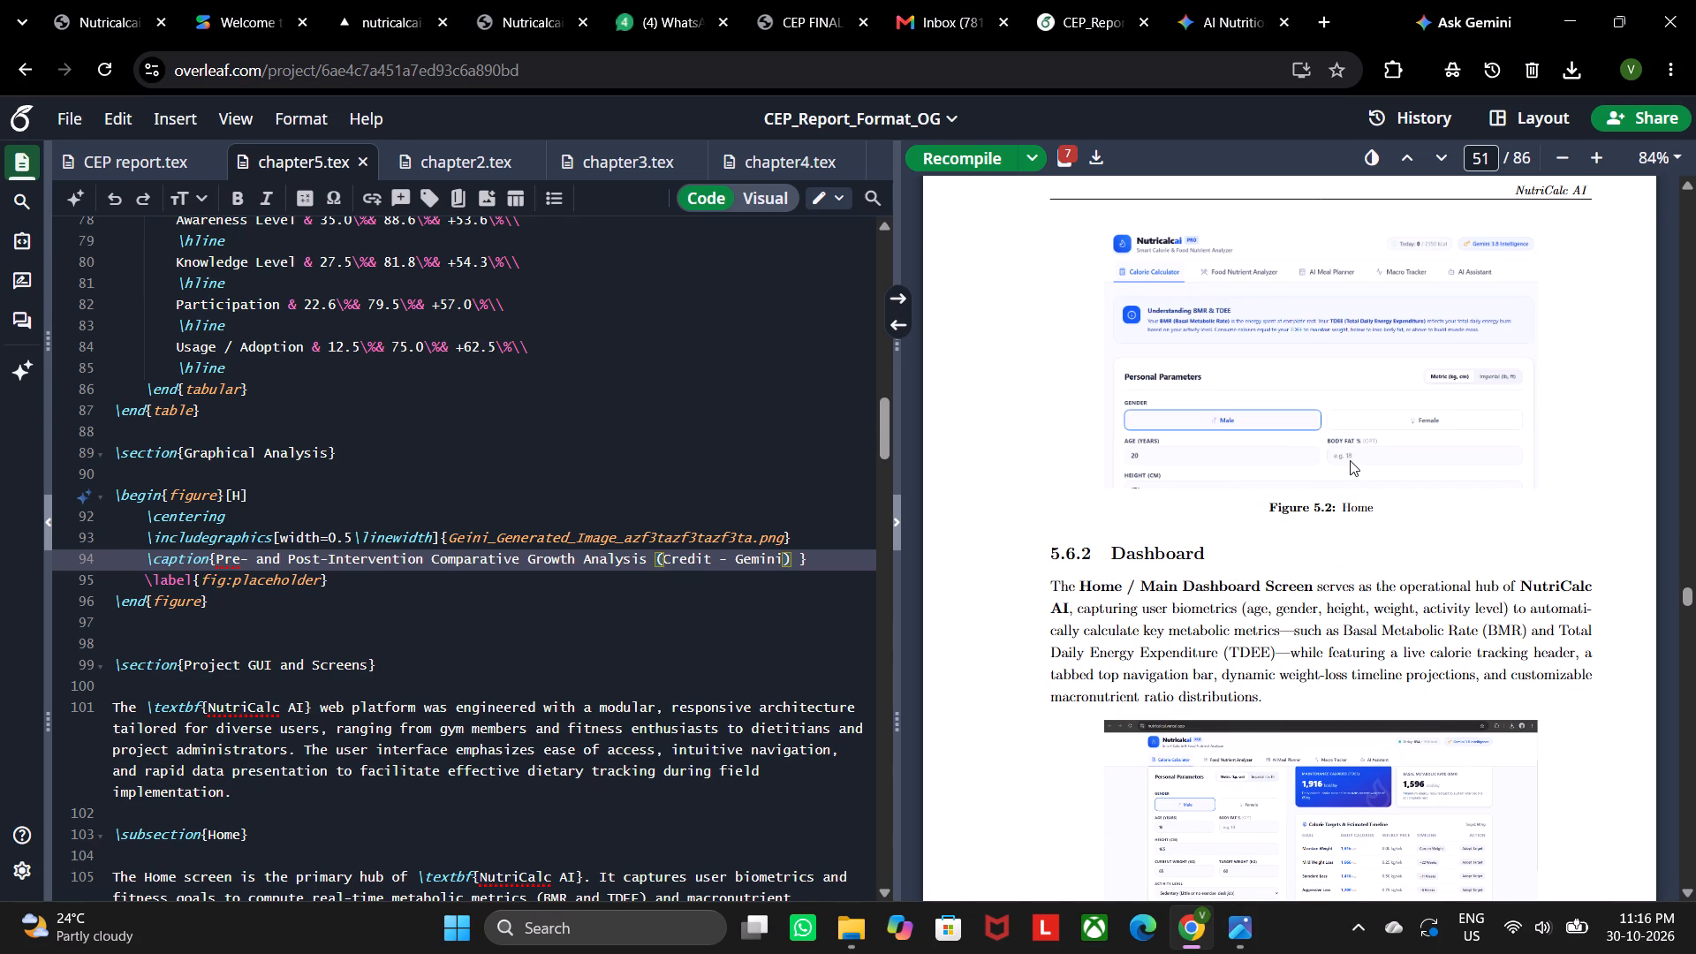
pyautogui.scroll(4, 1349, 462)
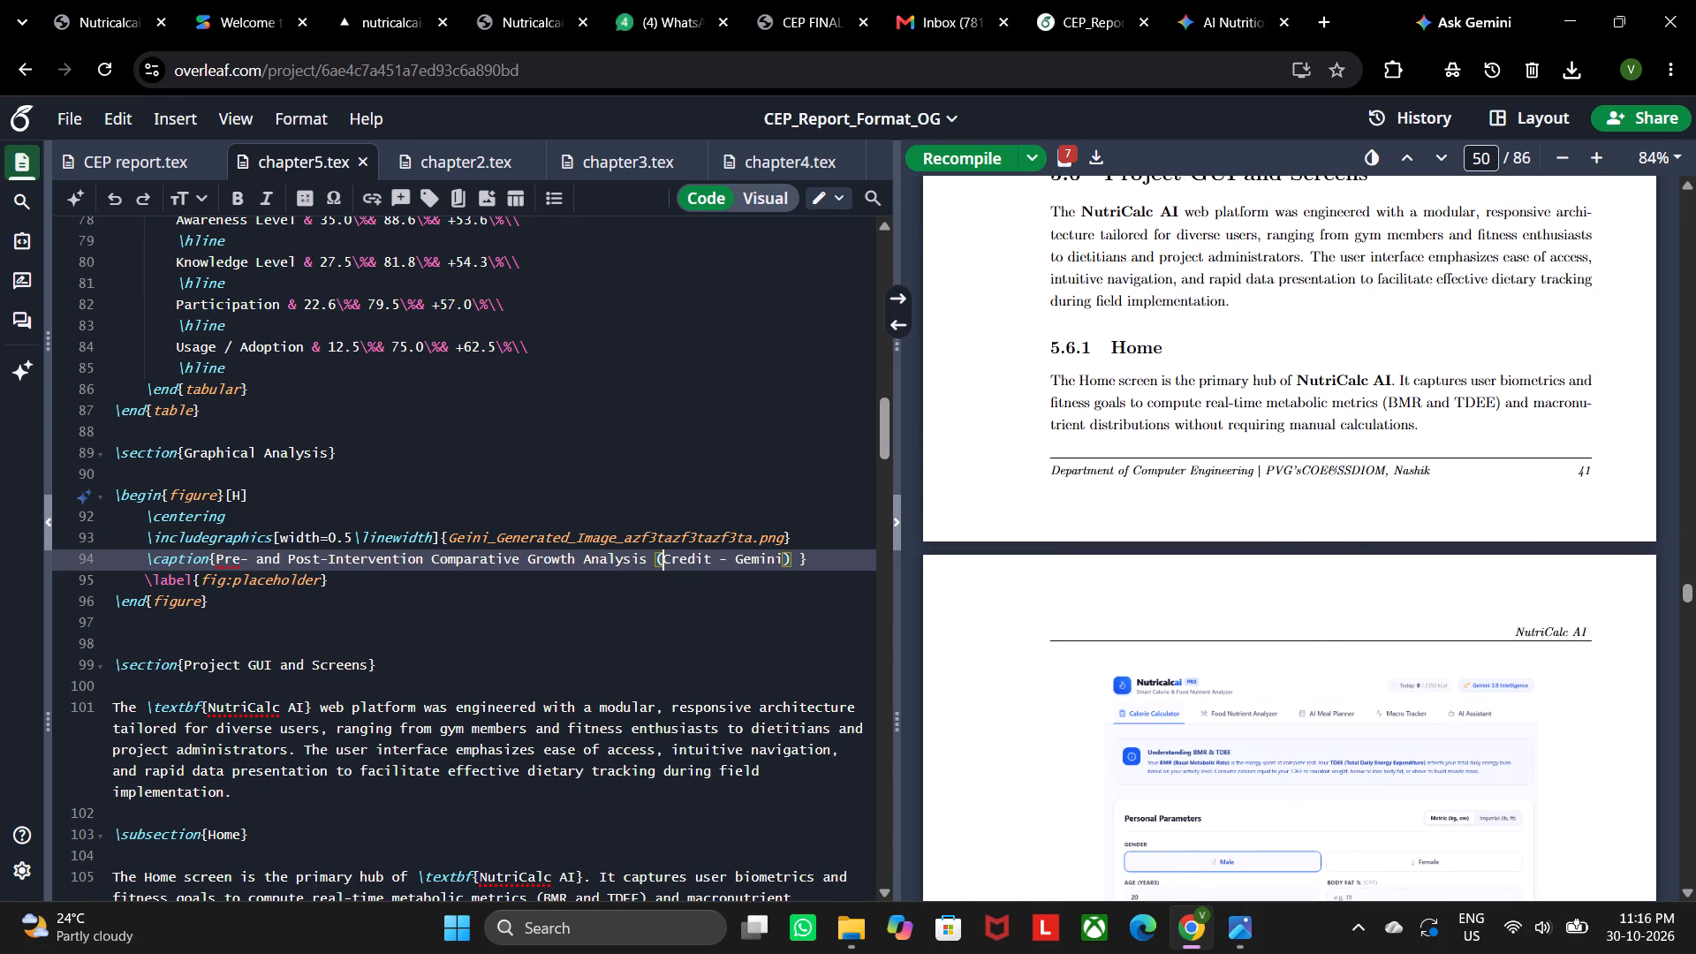
pyautogui.tripleClick(1158, 351)
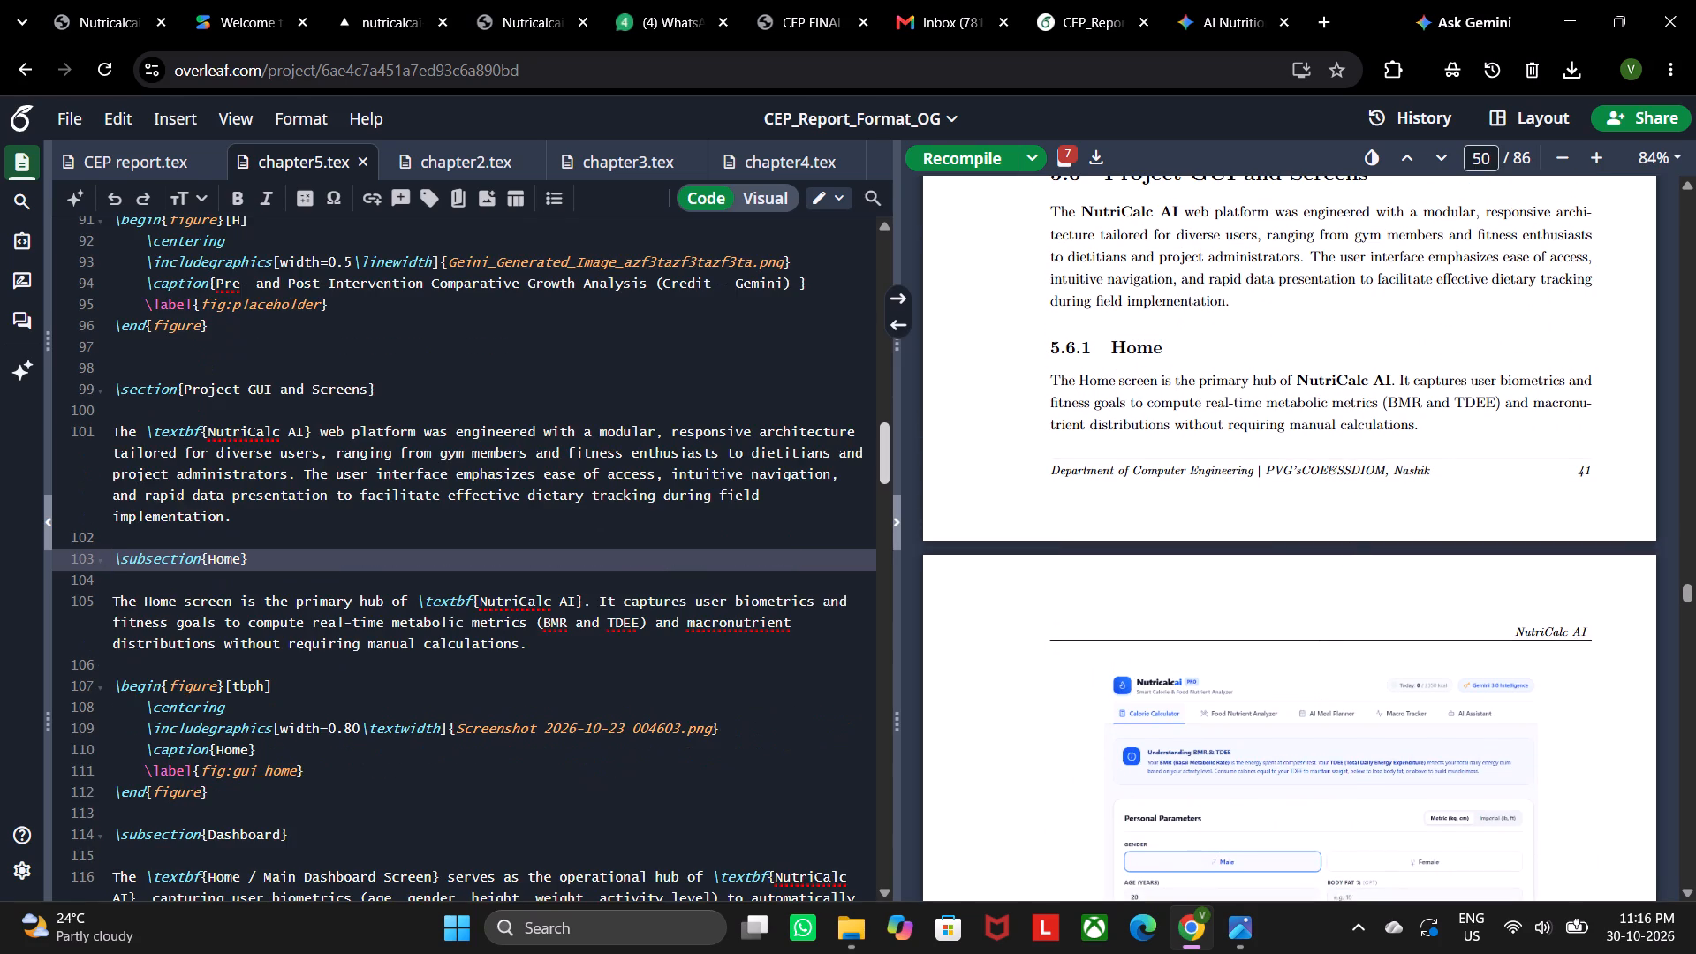
pyautogui.click(238, 554)
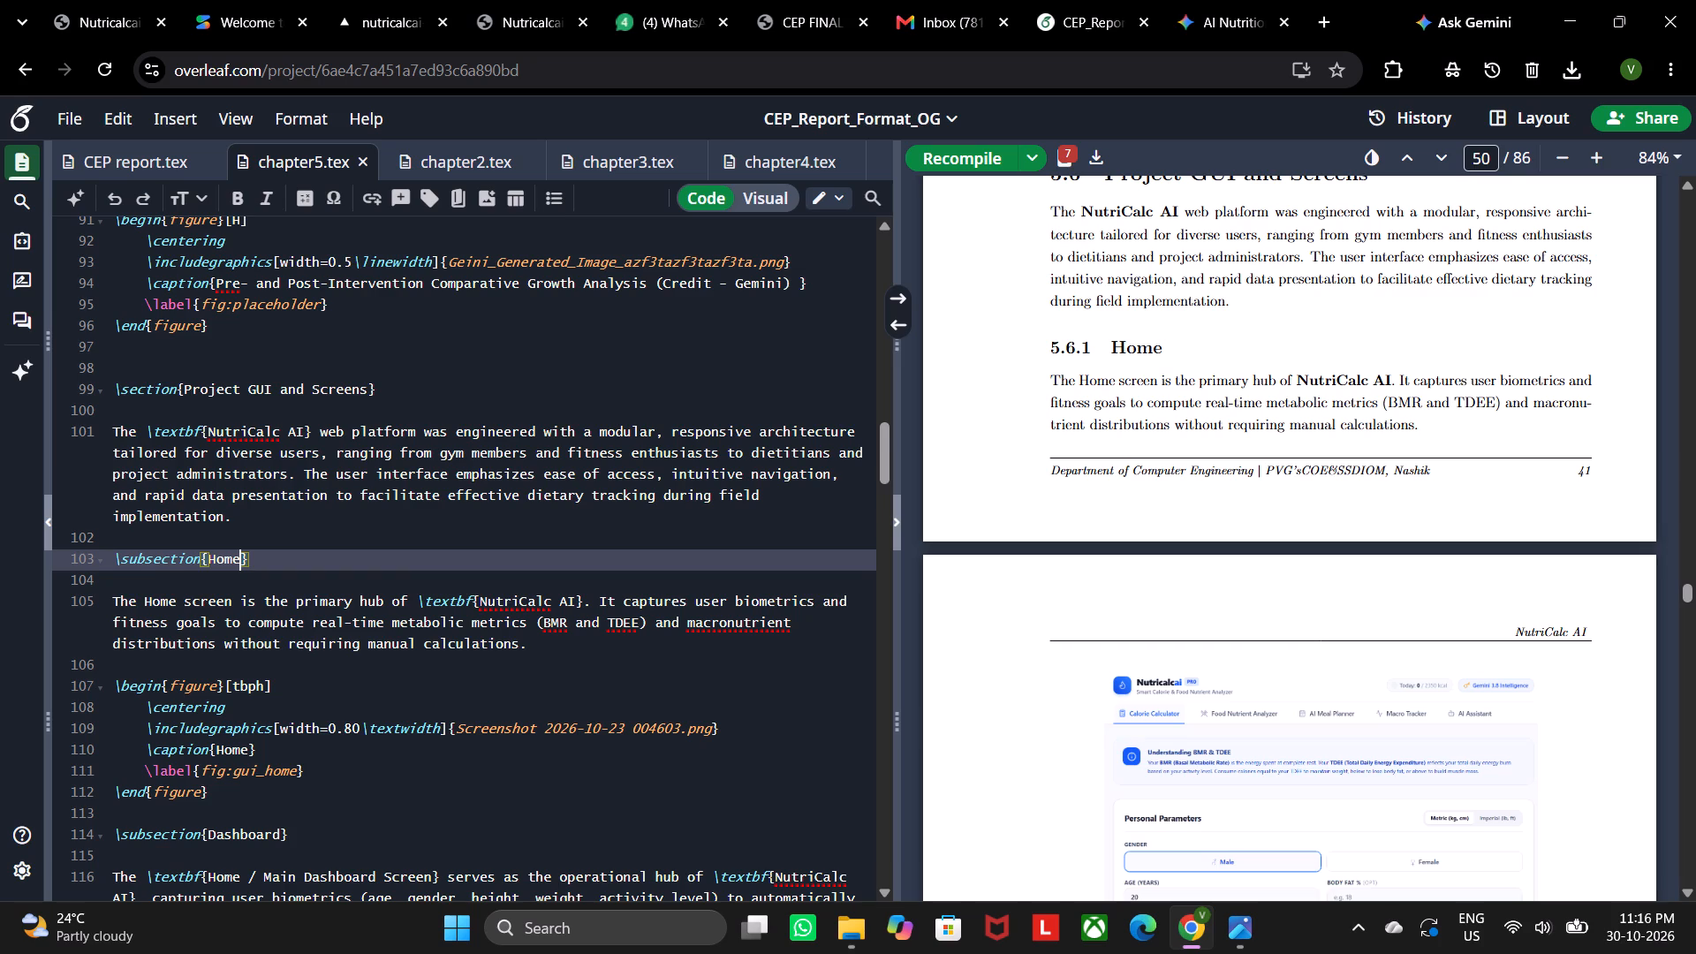
pyautogui.press('space')
pyautogui.write('Screen')
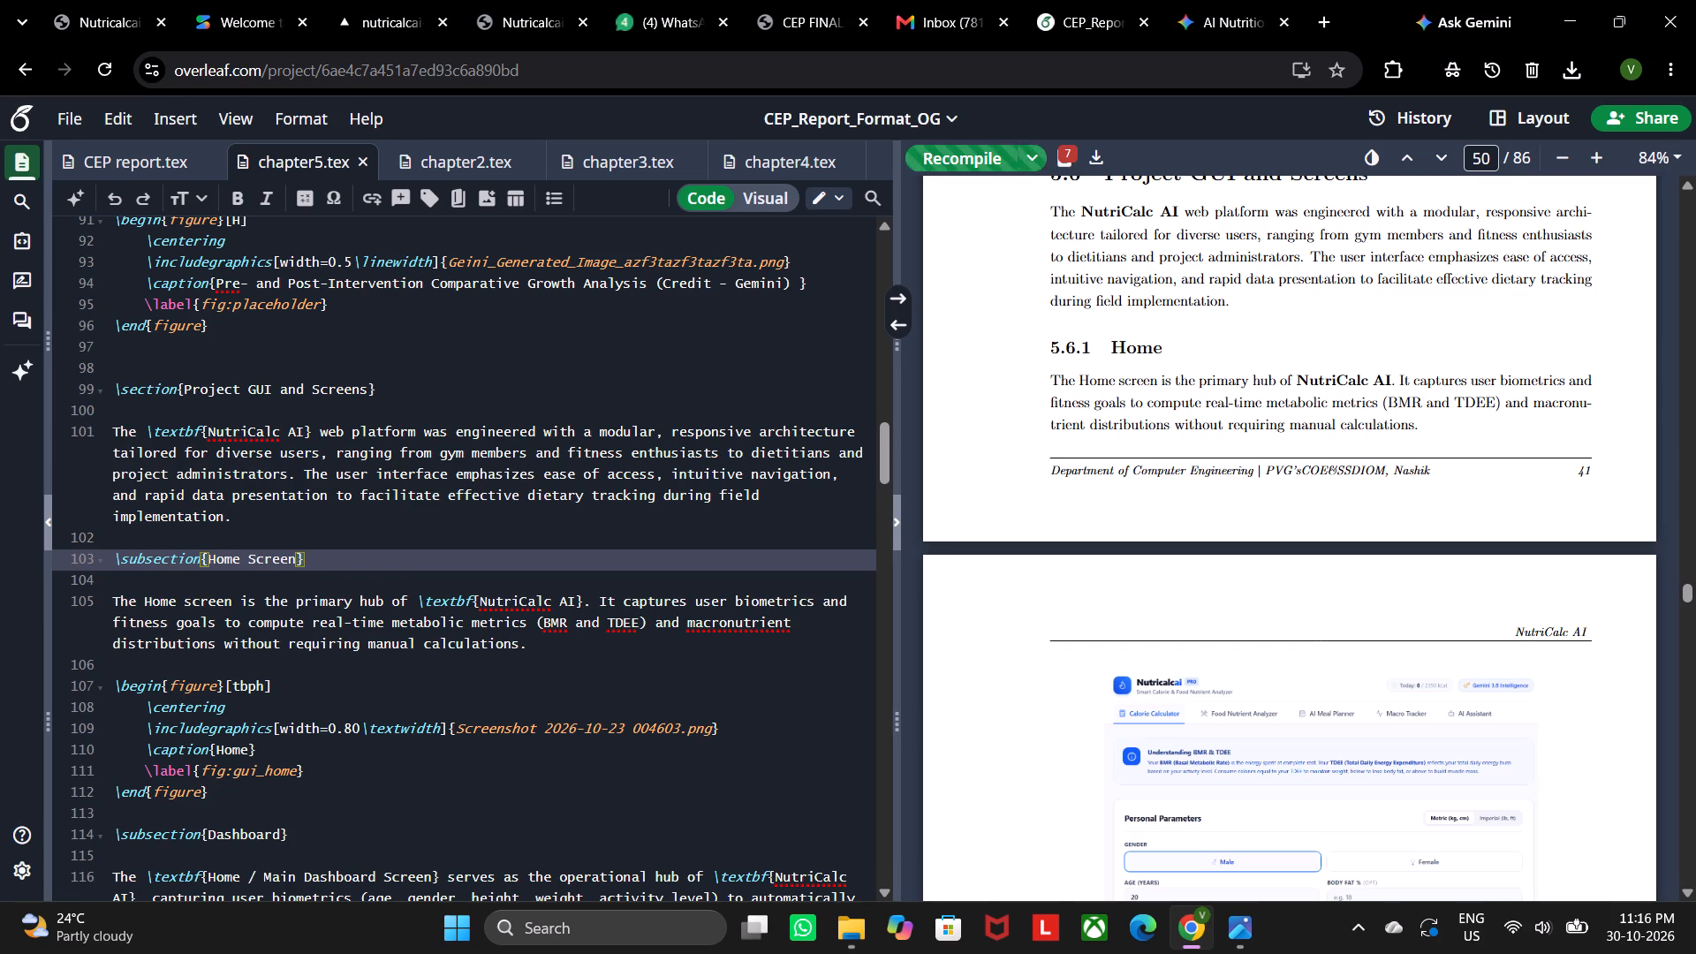
# Change the caption of the Home figure to "Home Screen".
pyautogui.scroll(-2, 1221, 576)
pyautogui.doubleClick(1356, 723)
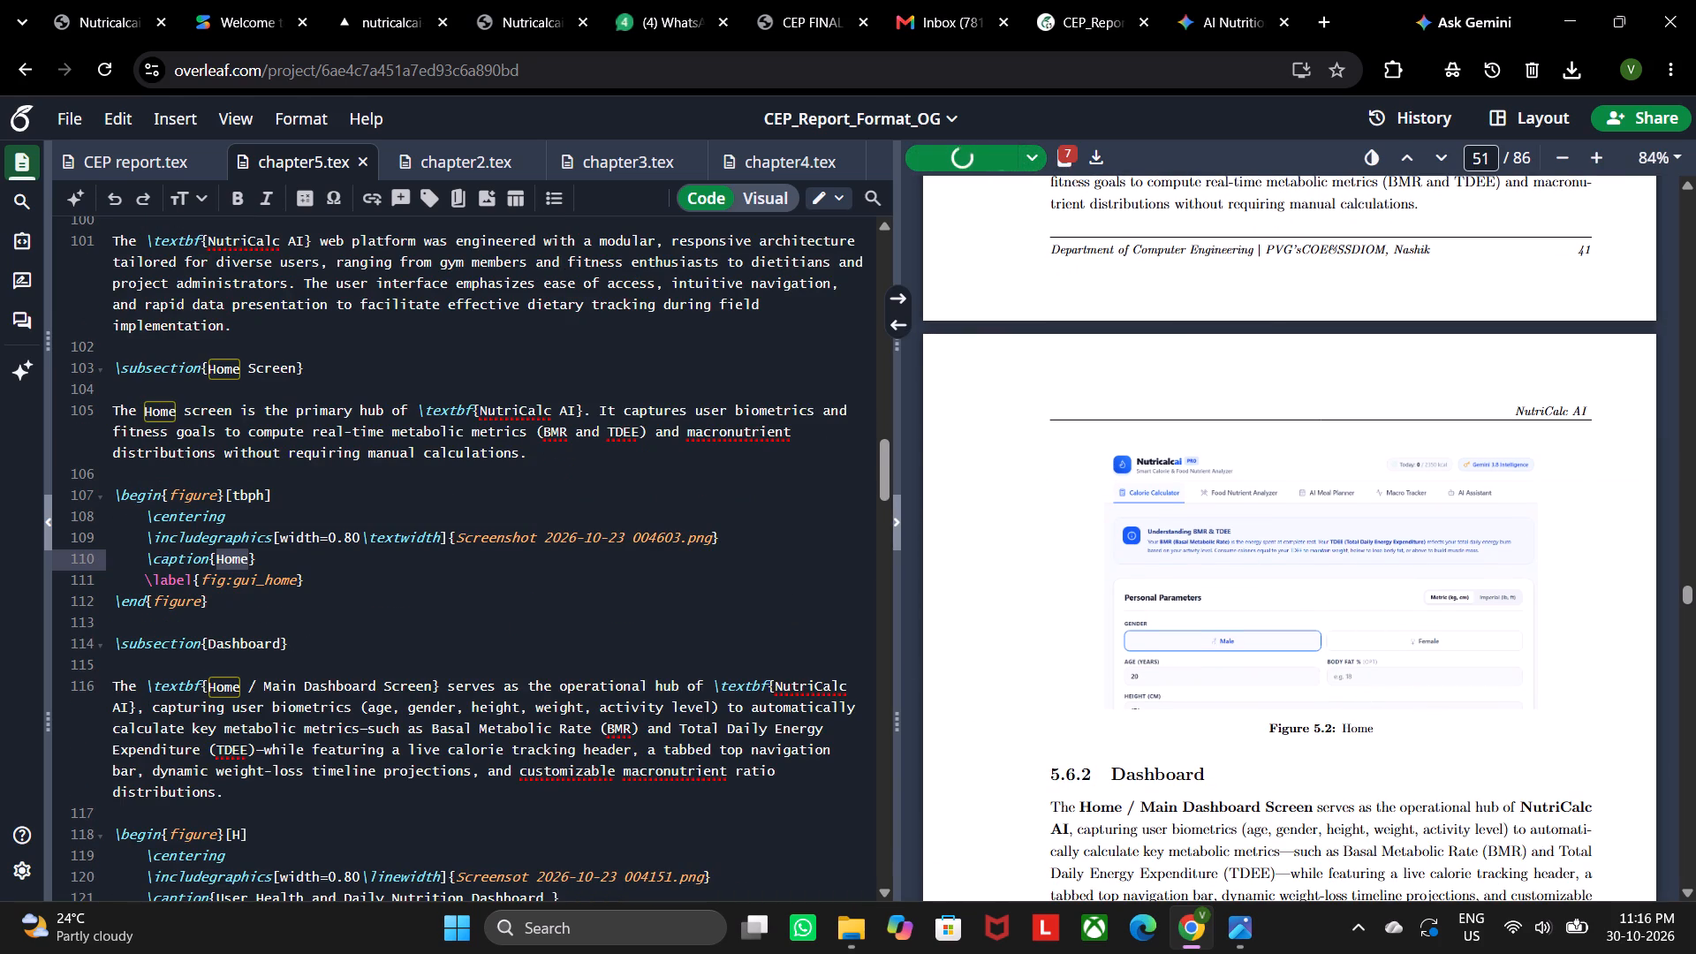
pyautogui.click(246, 554)
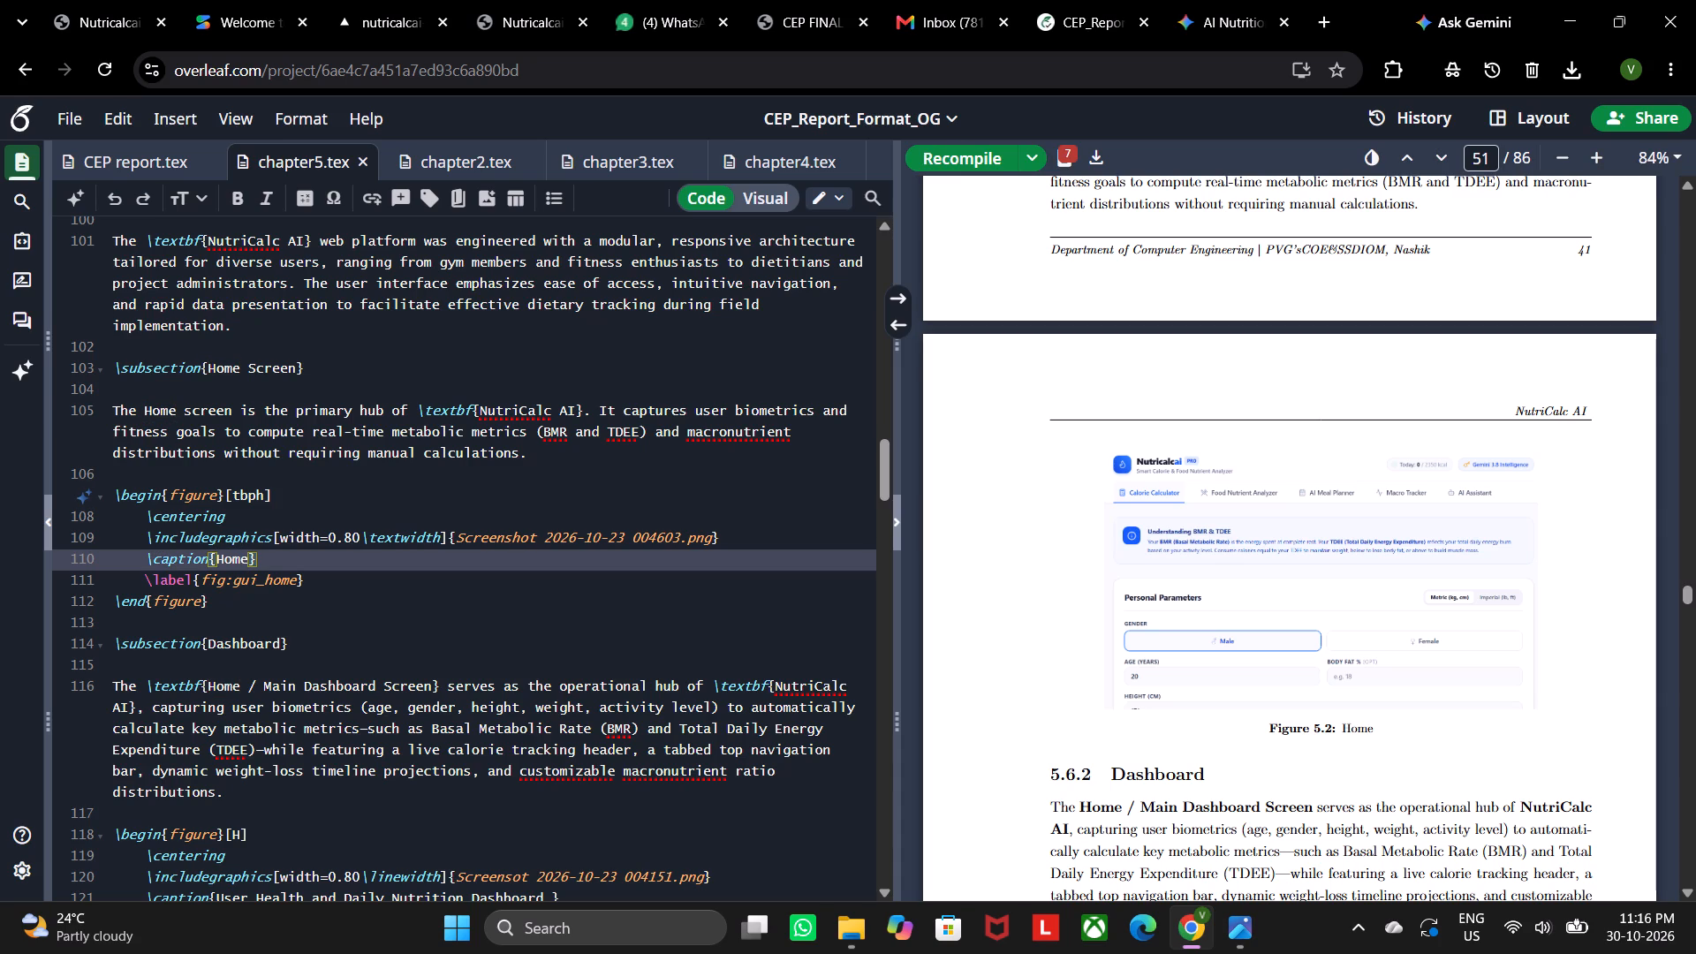
pyautogui.press('space')
pyautogui.write('Screen')
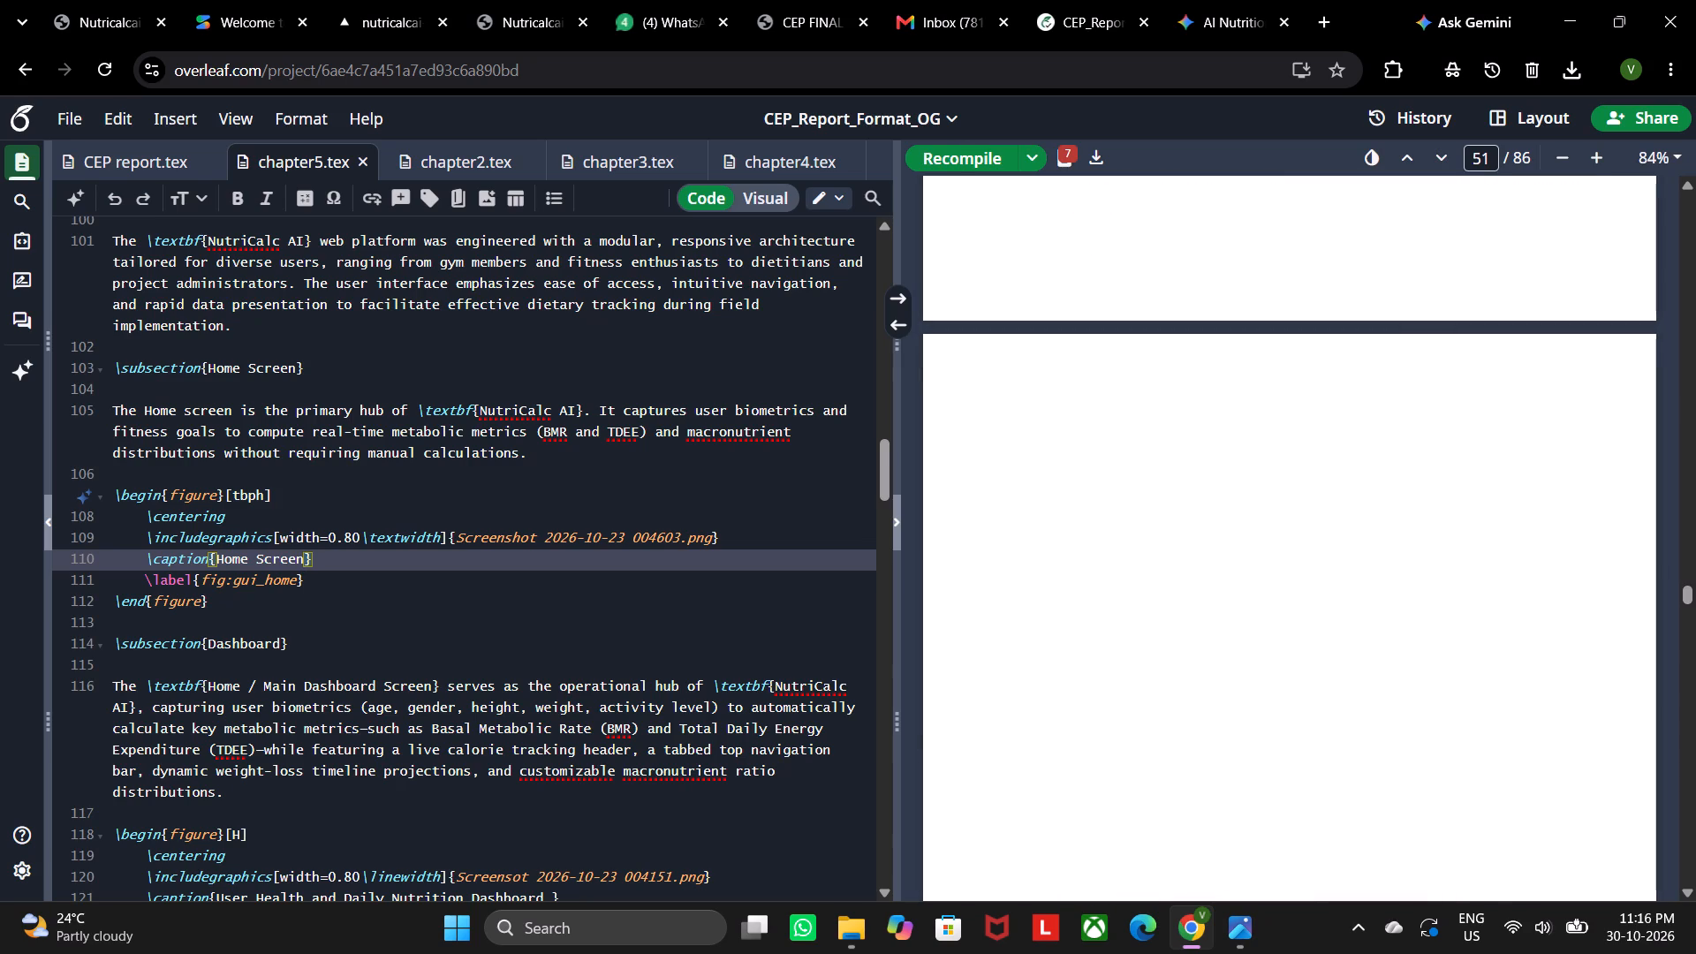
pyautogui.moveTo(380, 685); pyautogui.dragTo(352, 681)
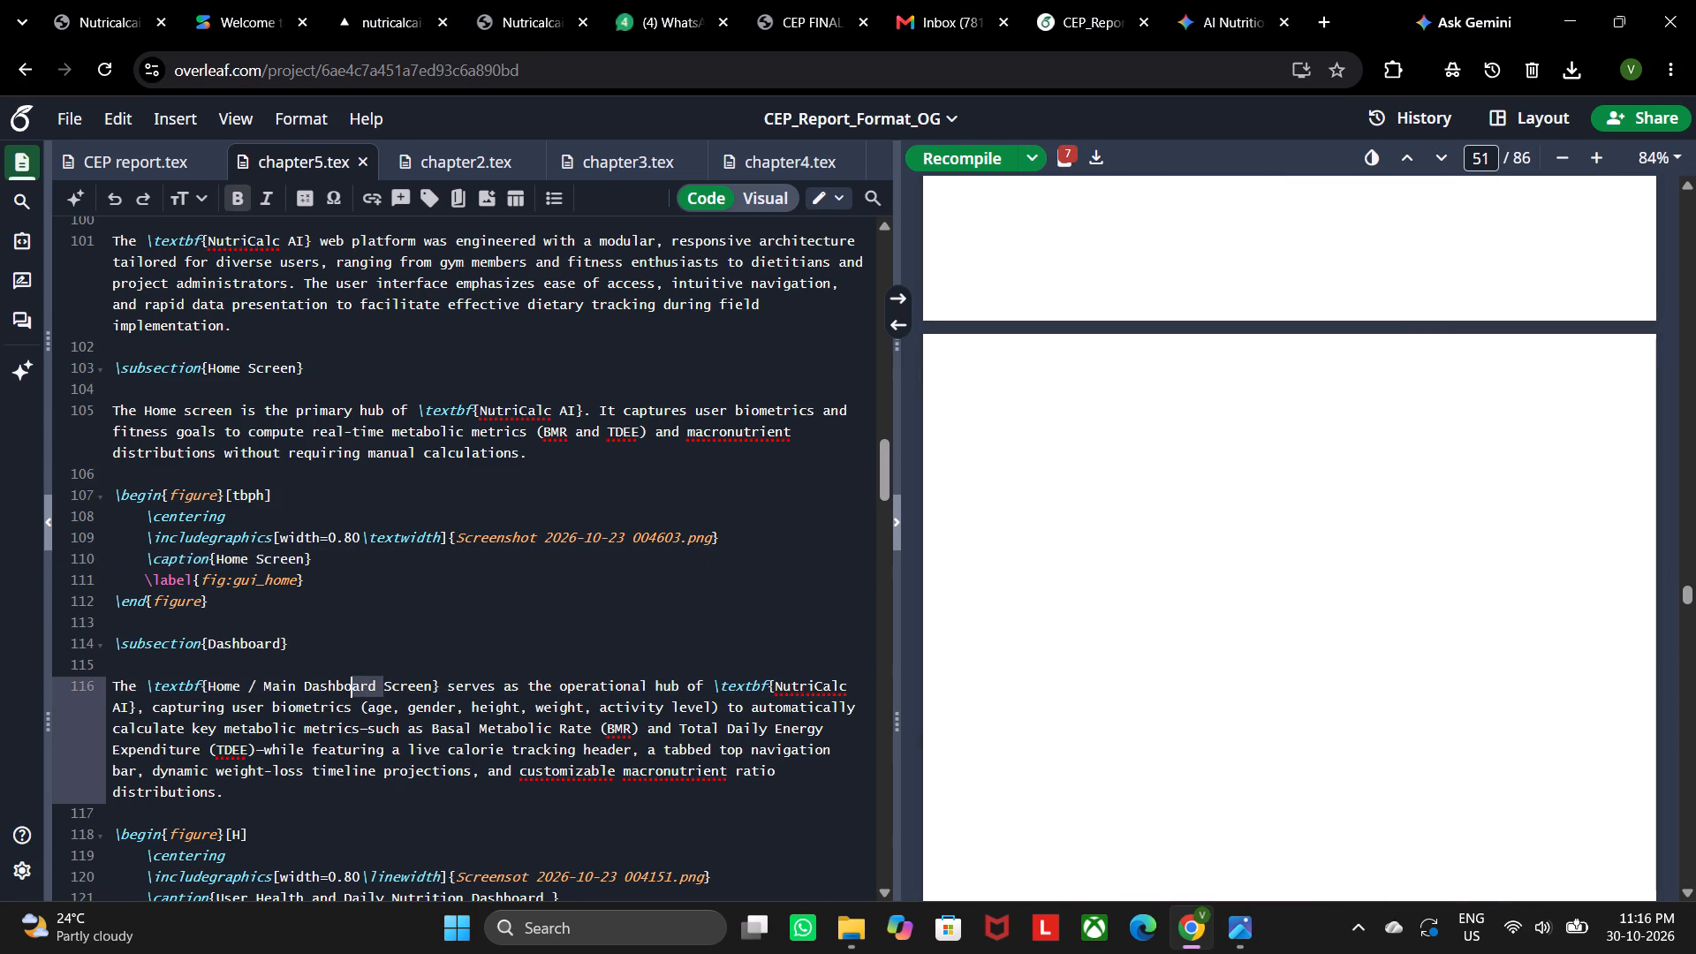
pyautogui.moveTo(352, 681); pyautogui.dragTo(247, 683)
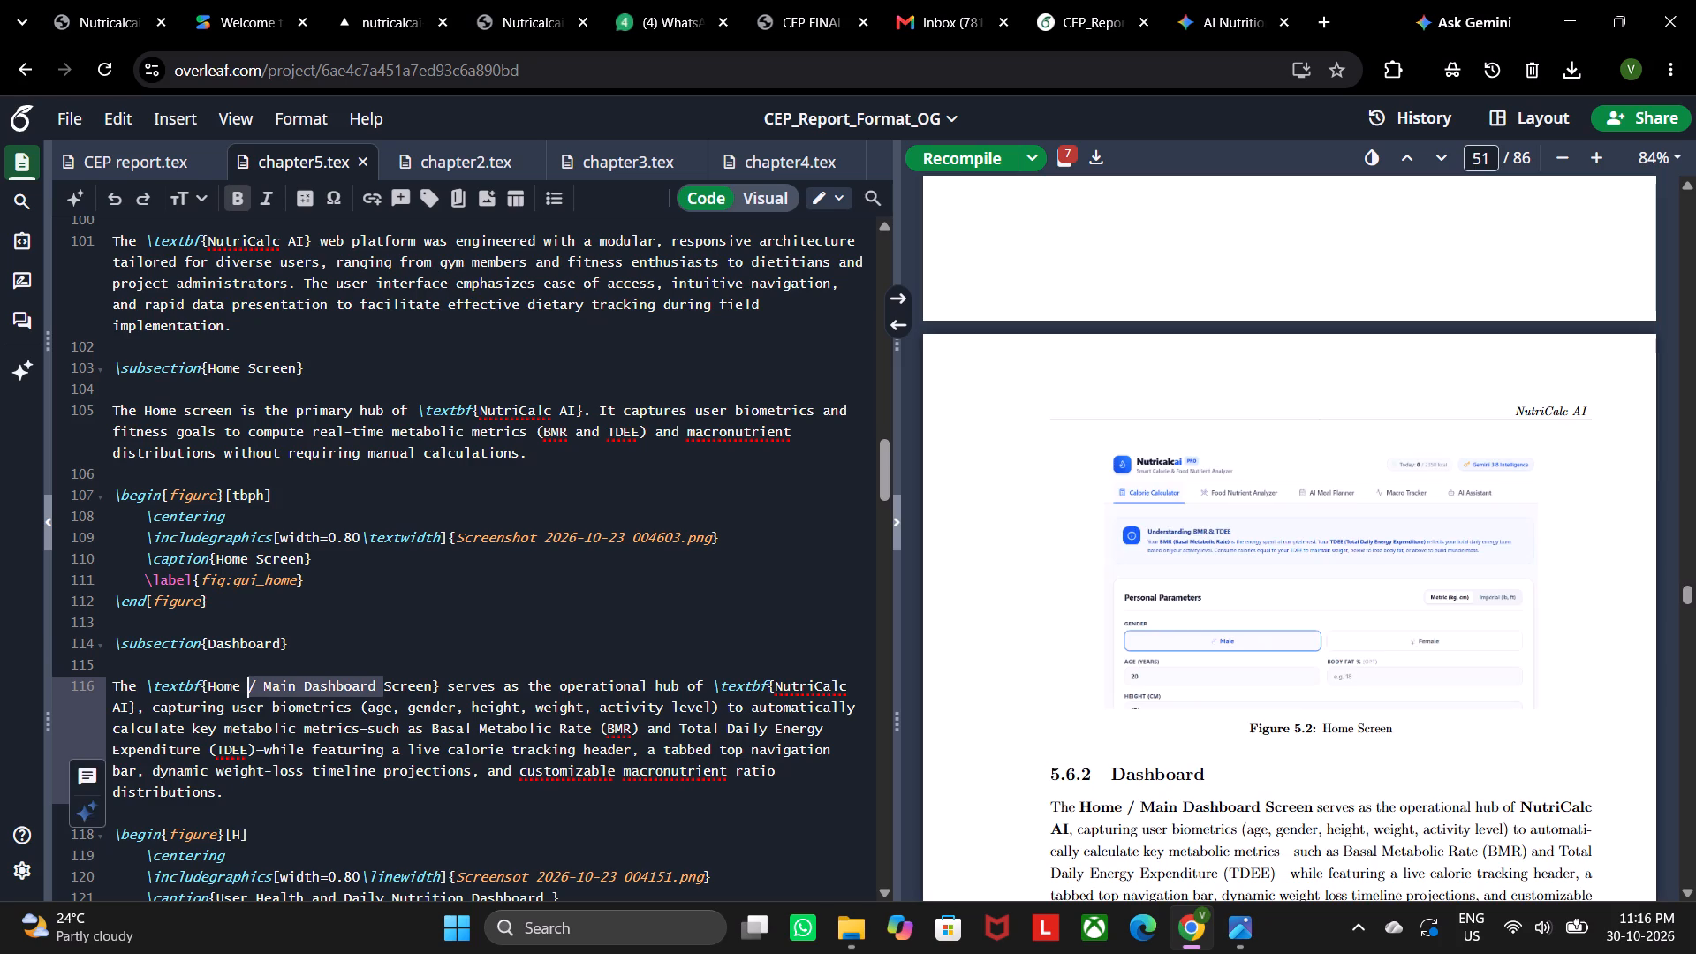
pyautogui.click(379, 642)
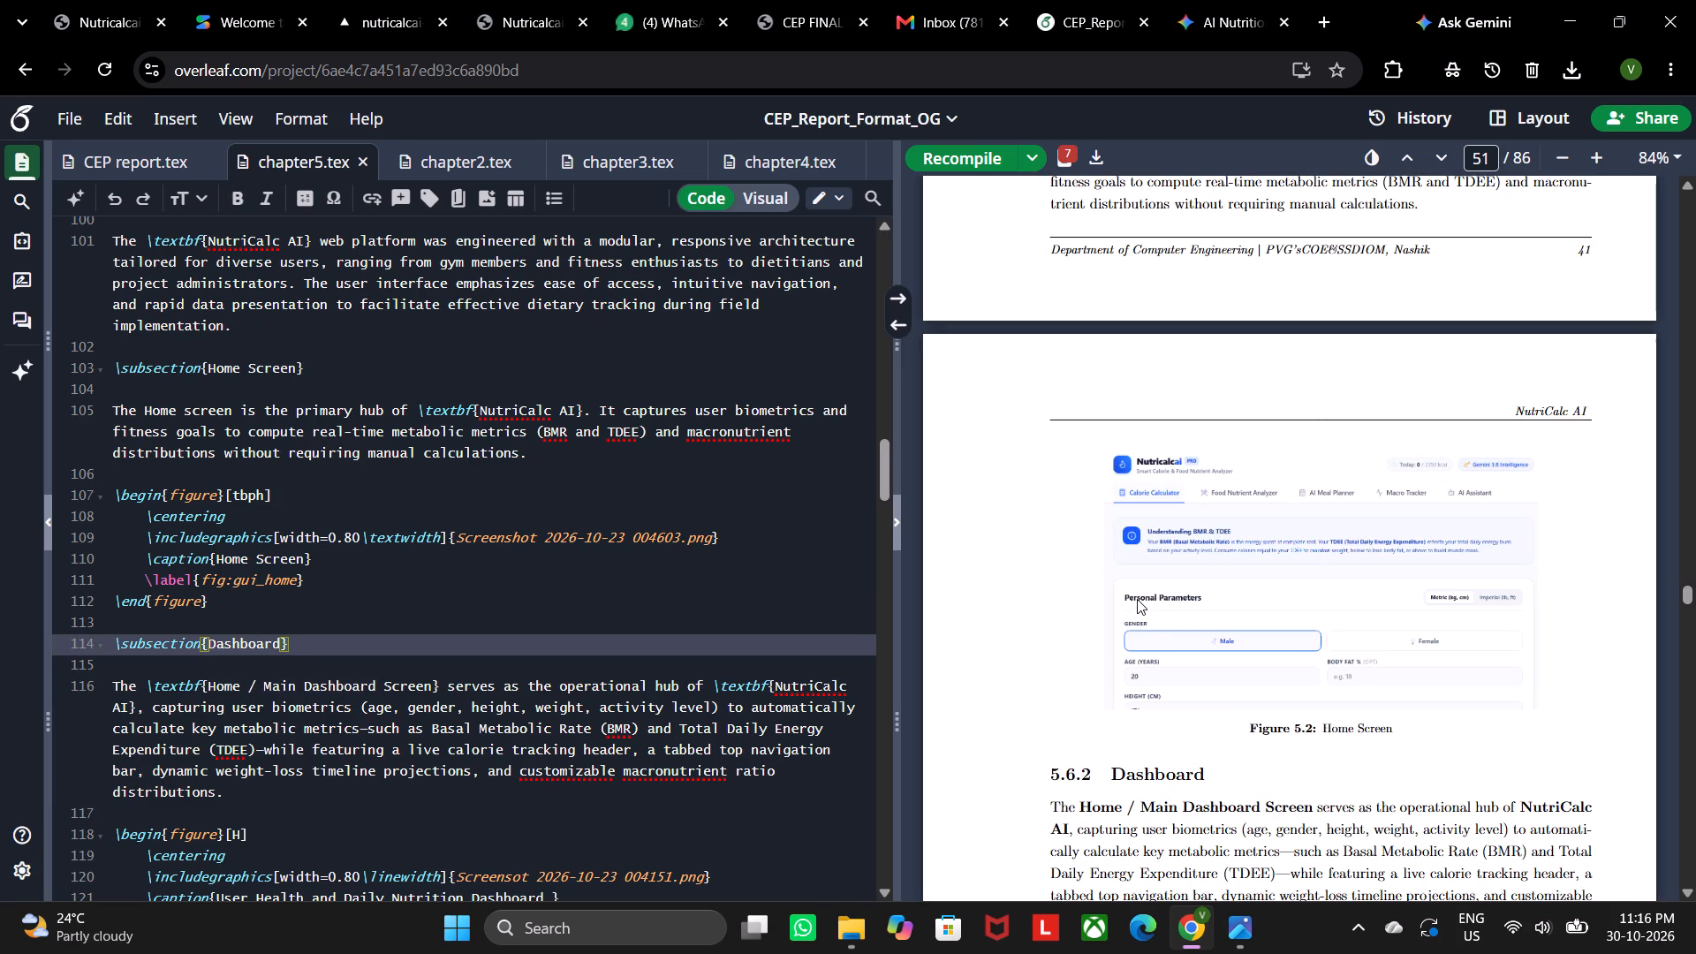
# Review the compiled section 5.6 pages from the Home Screen figure and Dashboard through Main Functional Module, Data Entry, Output Screen and Additional Screens.
pyautogui.scroll(2, 1137, 599)
pyautogui.scroll(-3, 1137, 599)
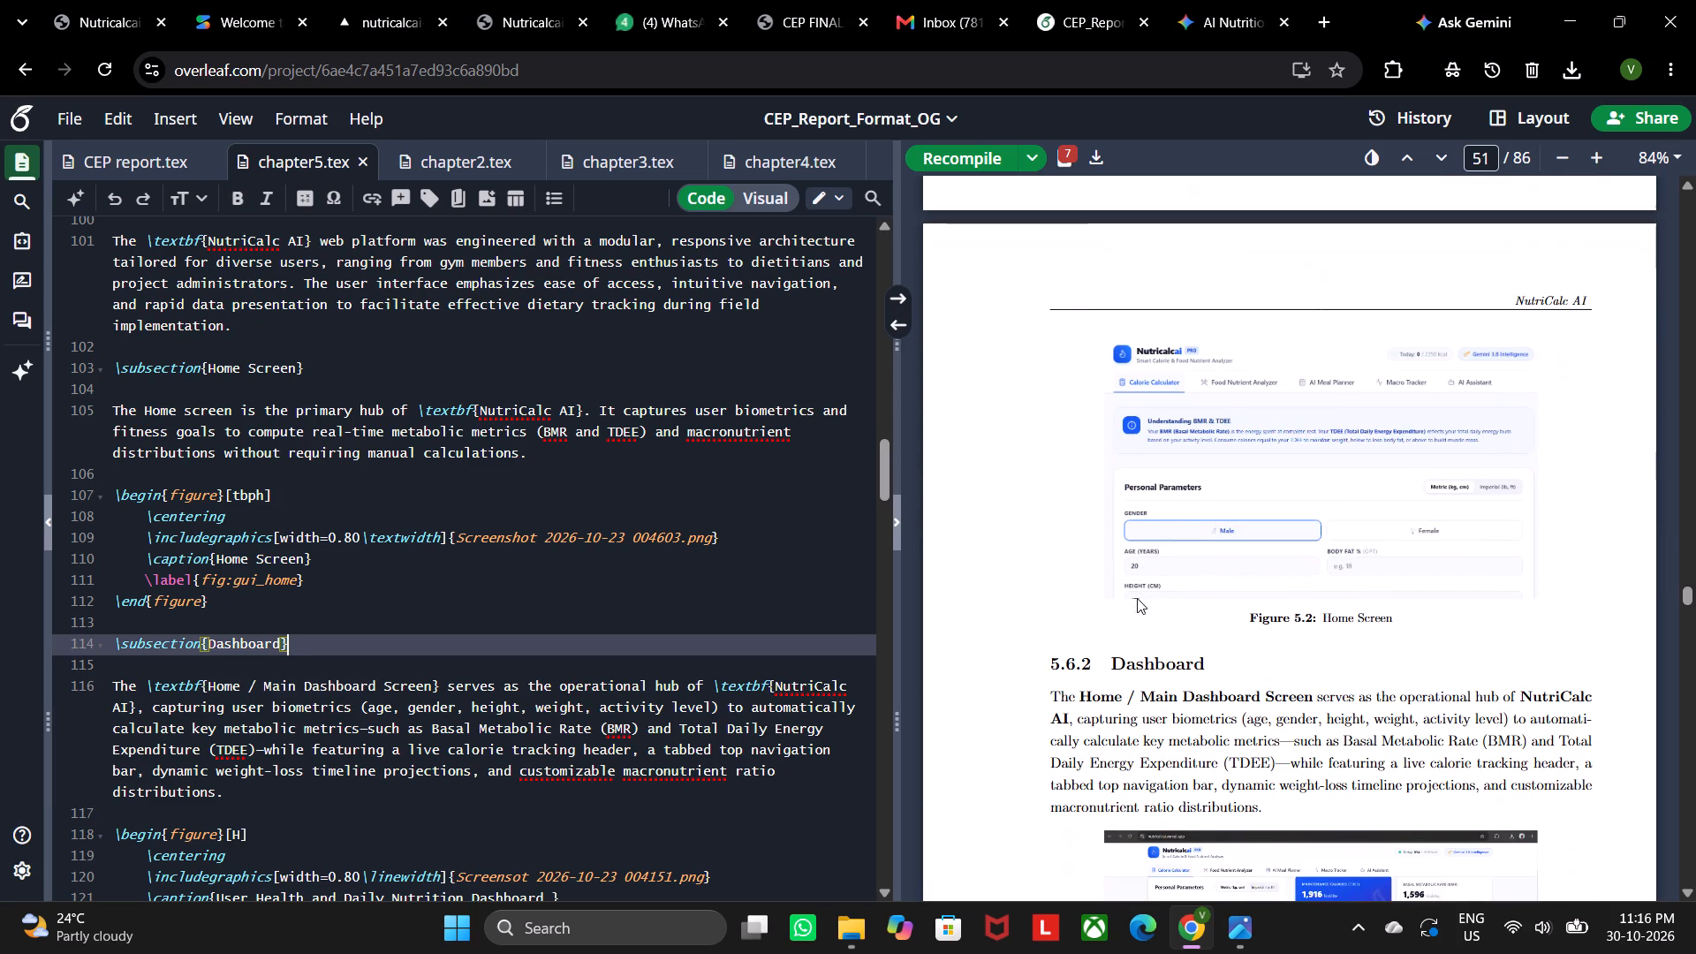
pyautogui.scroll(-2, 1137, 598)
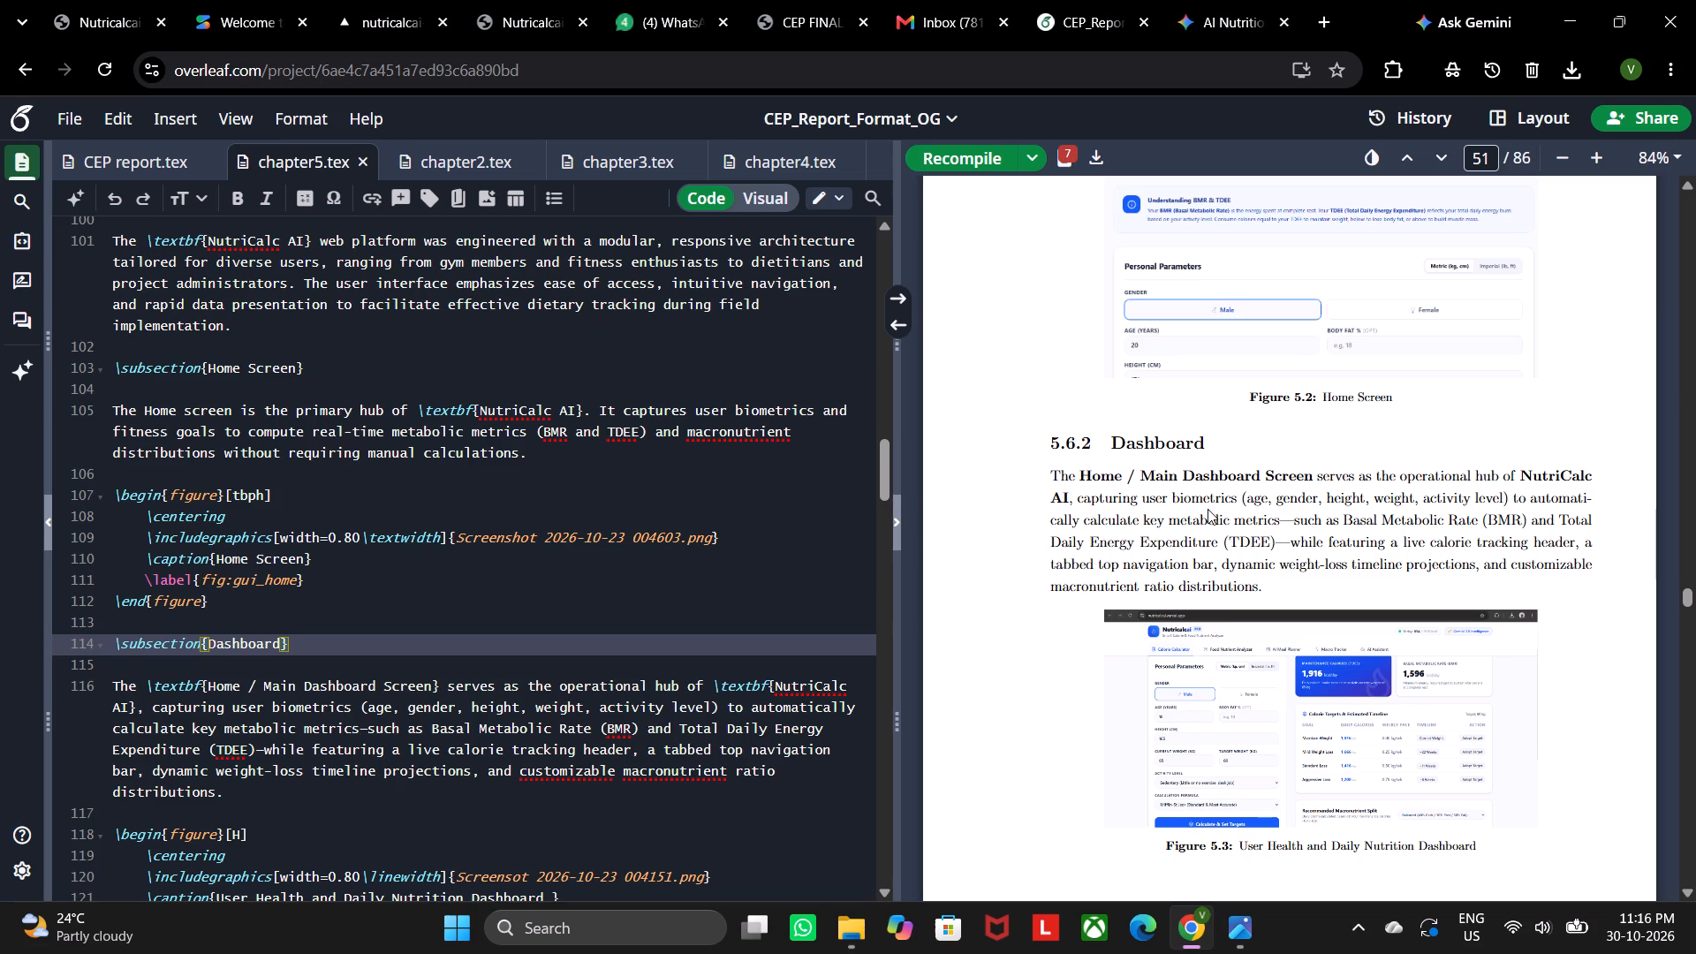
pyautogui.scroll(-3, 1139, 547)
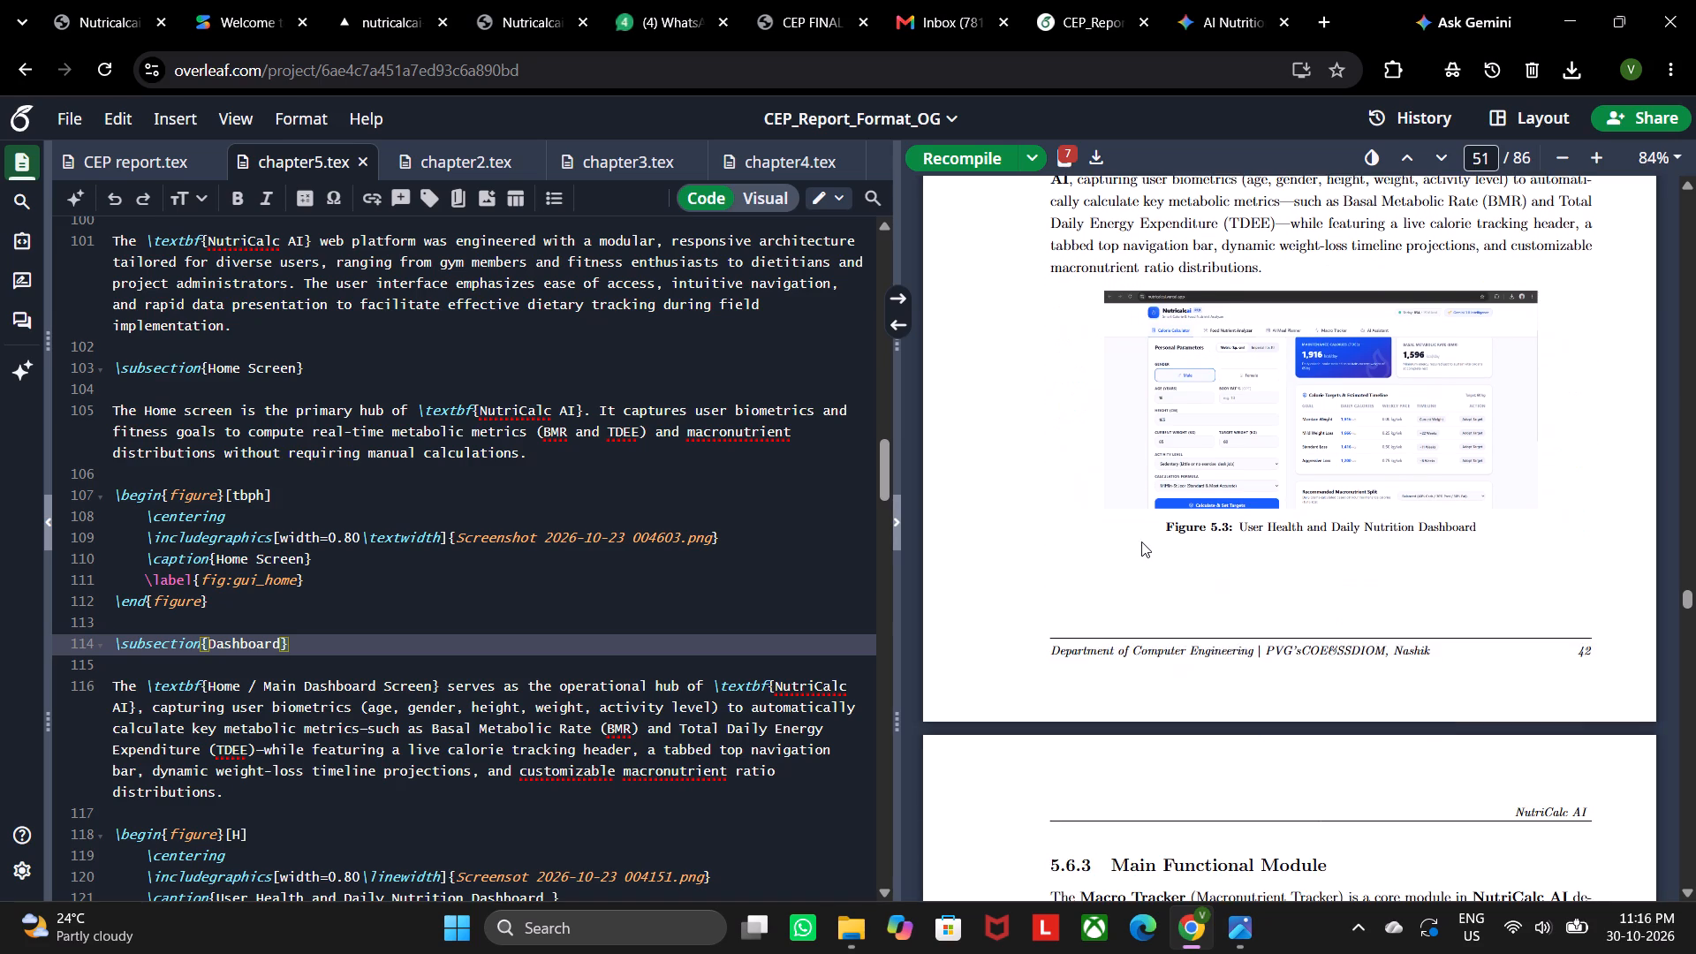
pyautogui.scroll(-4, 1141, 541)
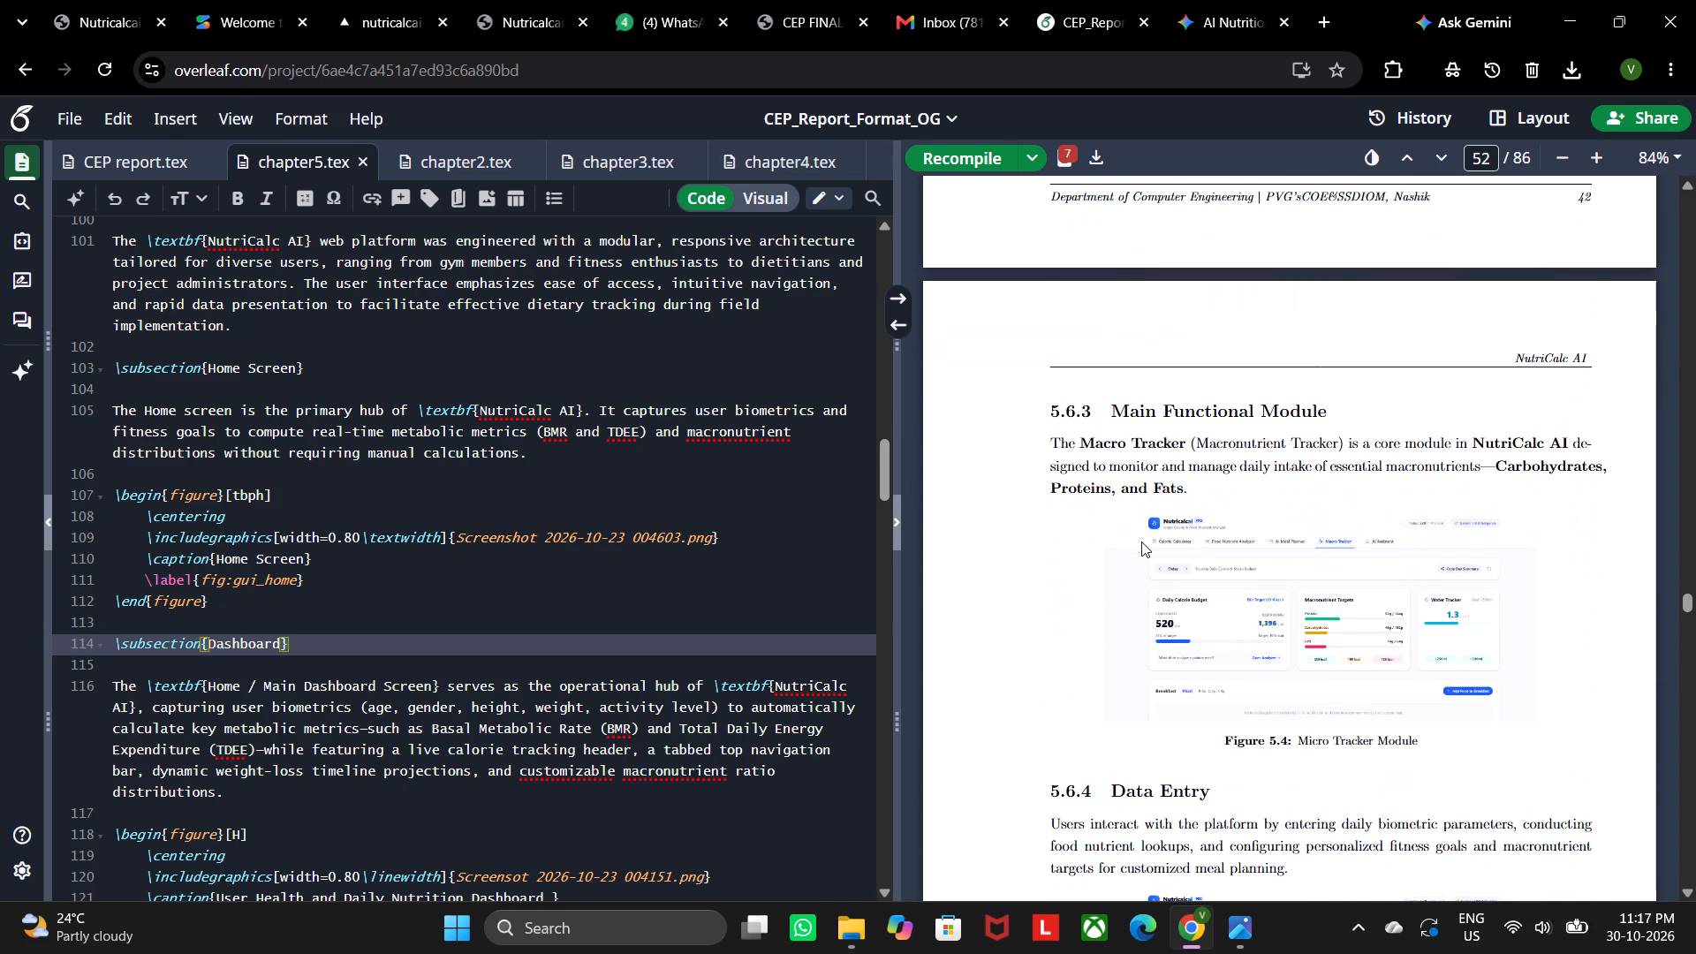
pyautogui.scroll(5, 1141, 541)
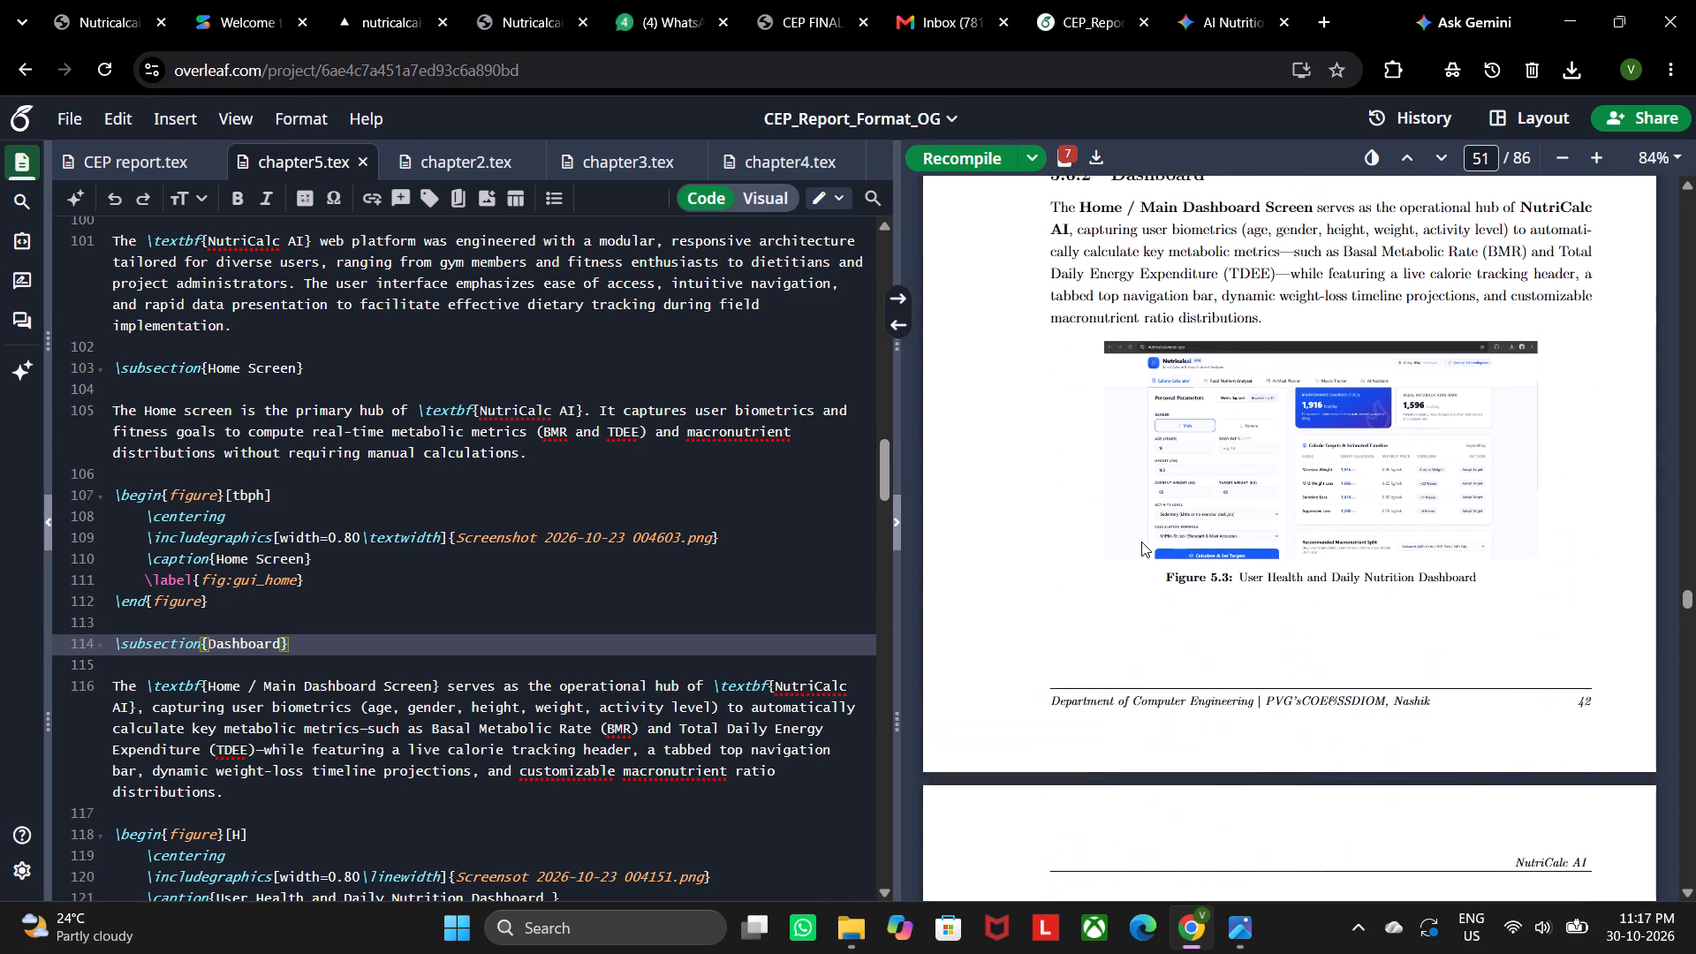
pyautogui.scroll(1, 1141, 541)
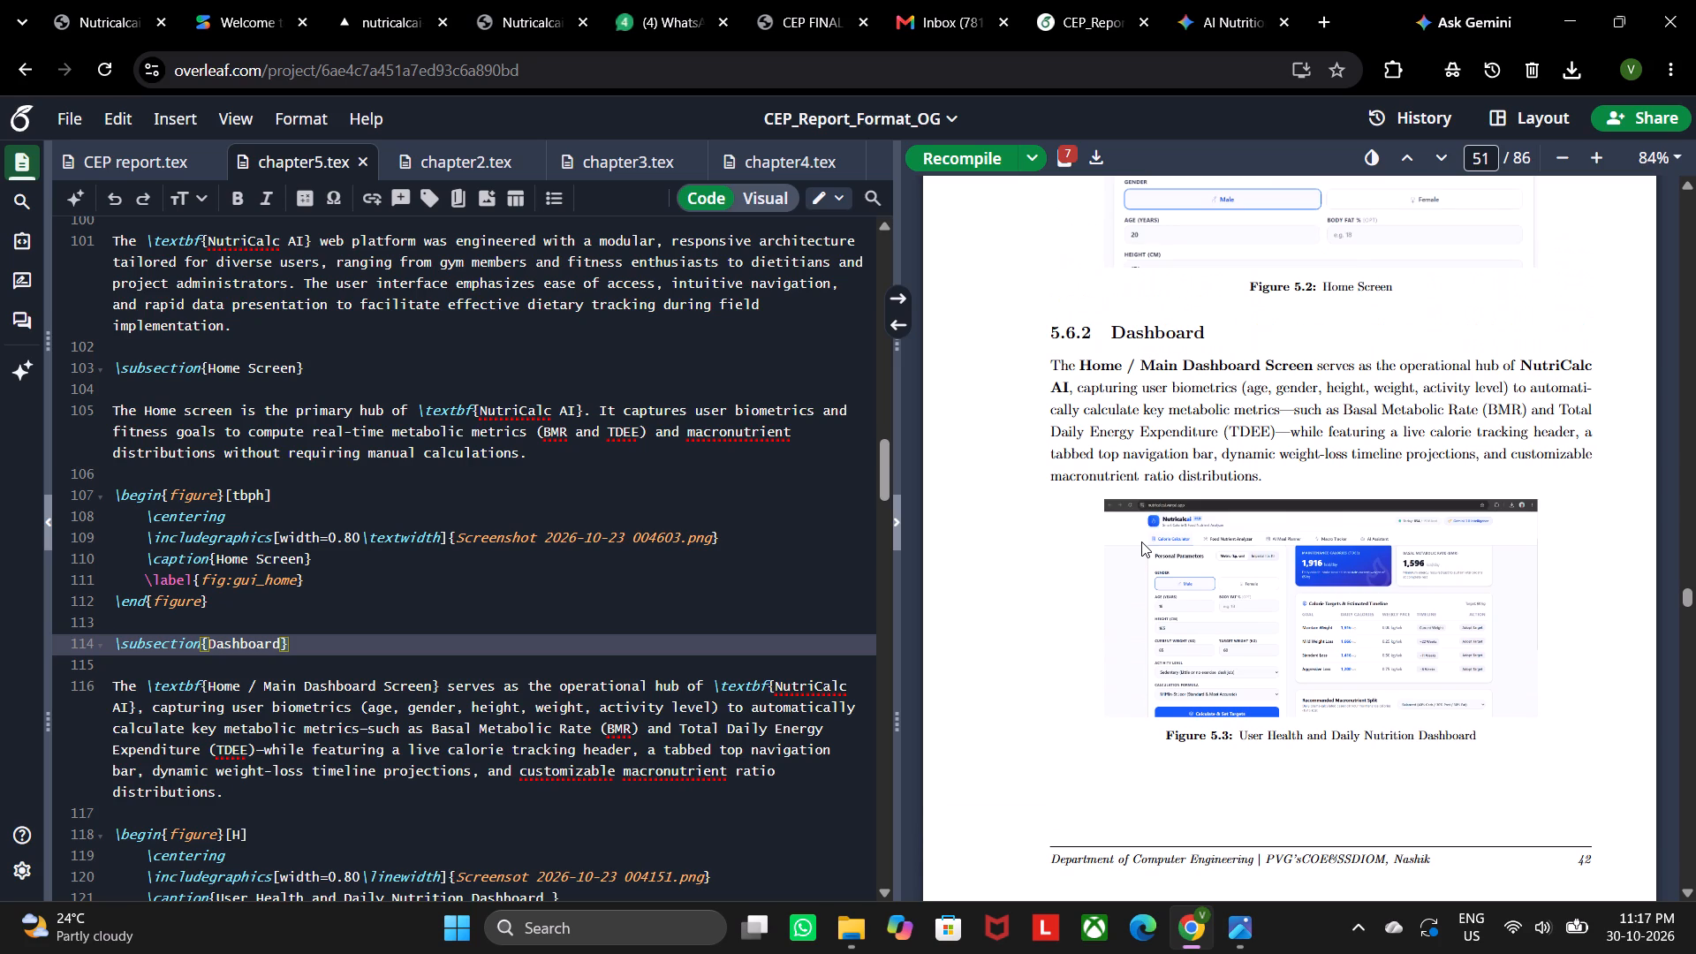
pyautogui.scroll(-4, 1207, 494)
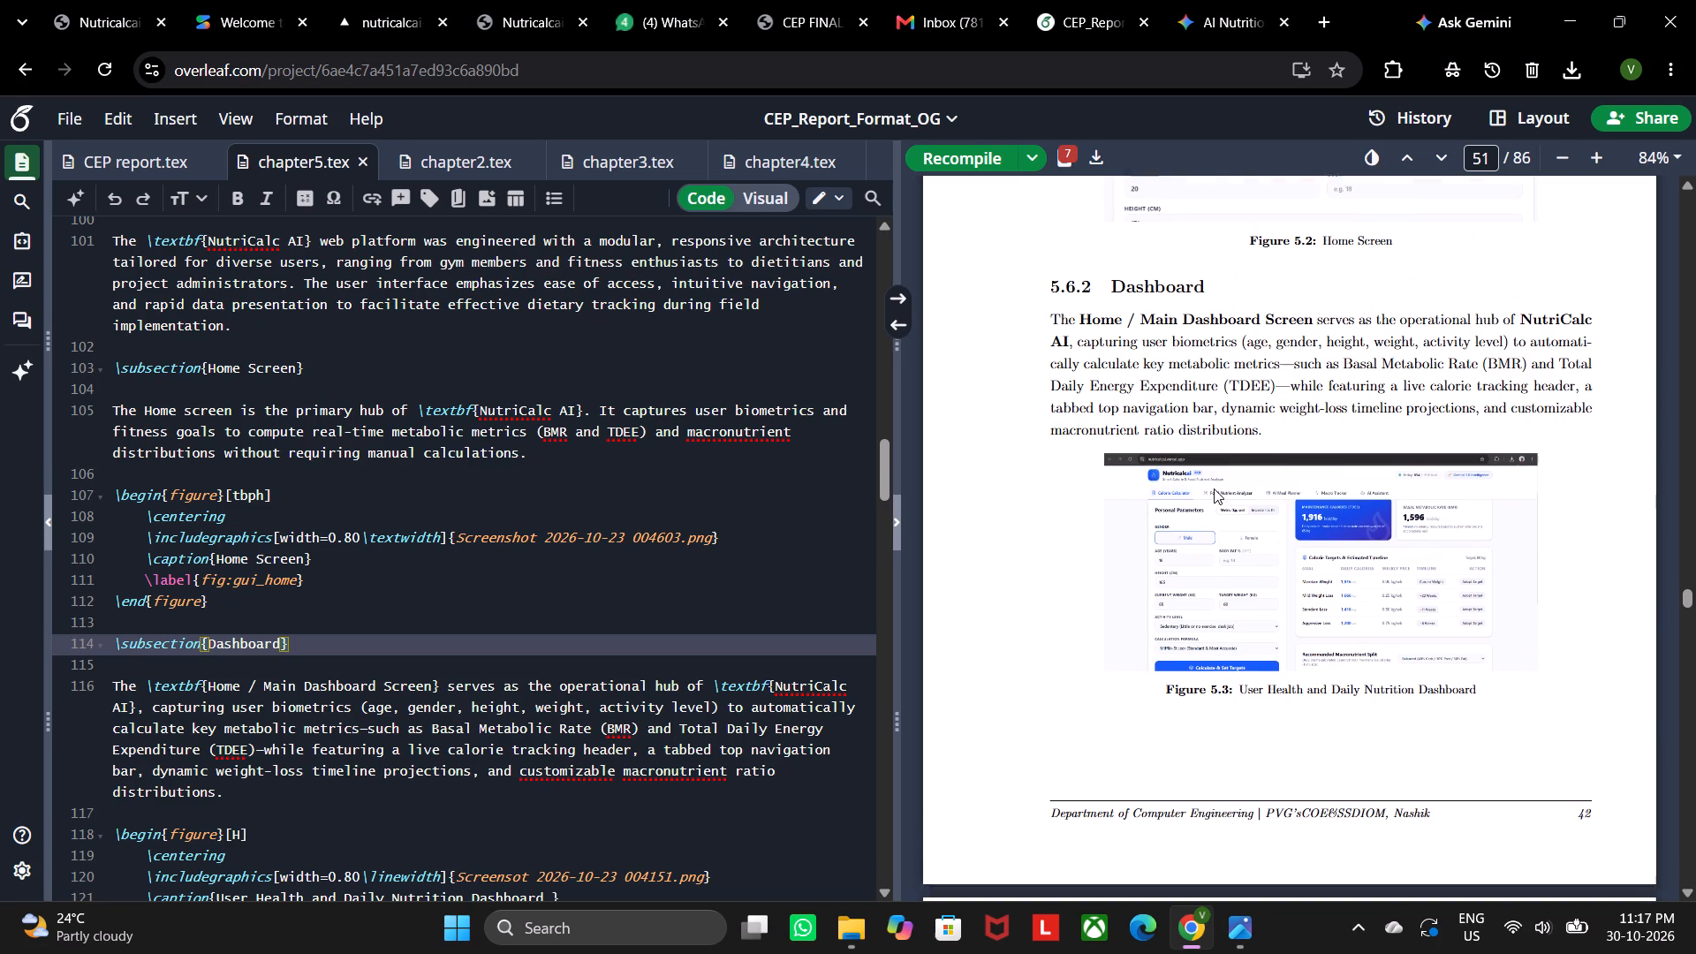
pyautogui.scroll(-4, 1218, 486)
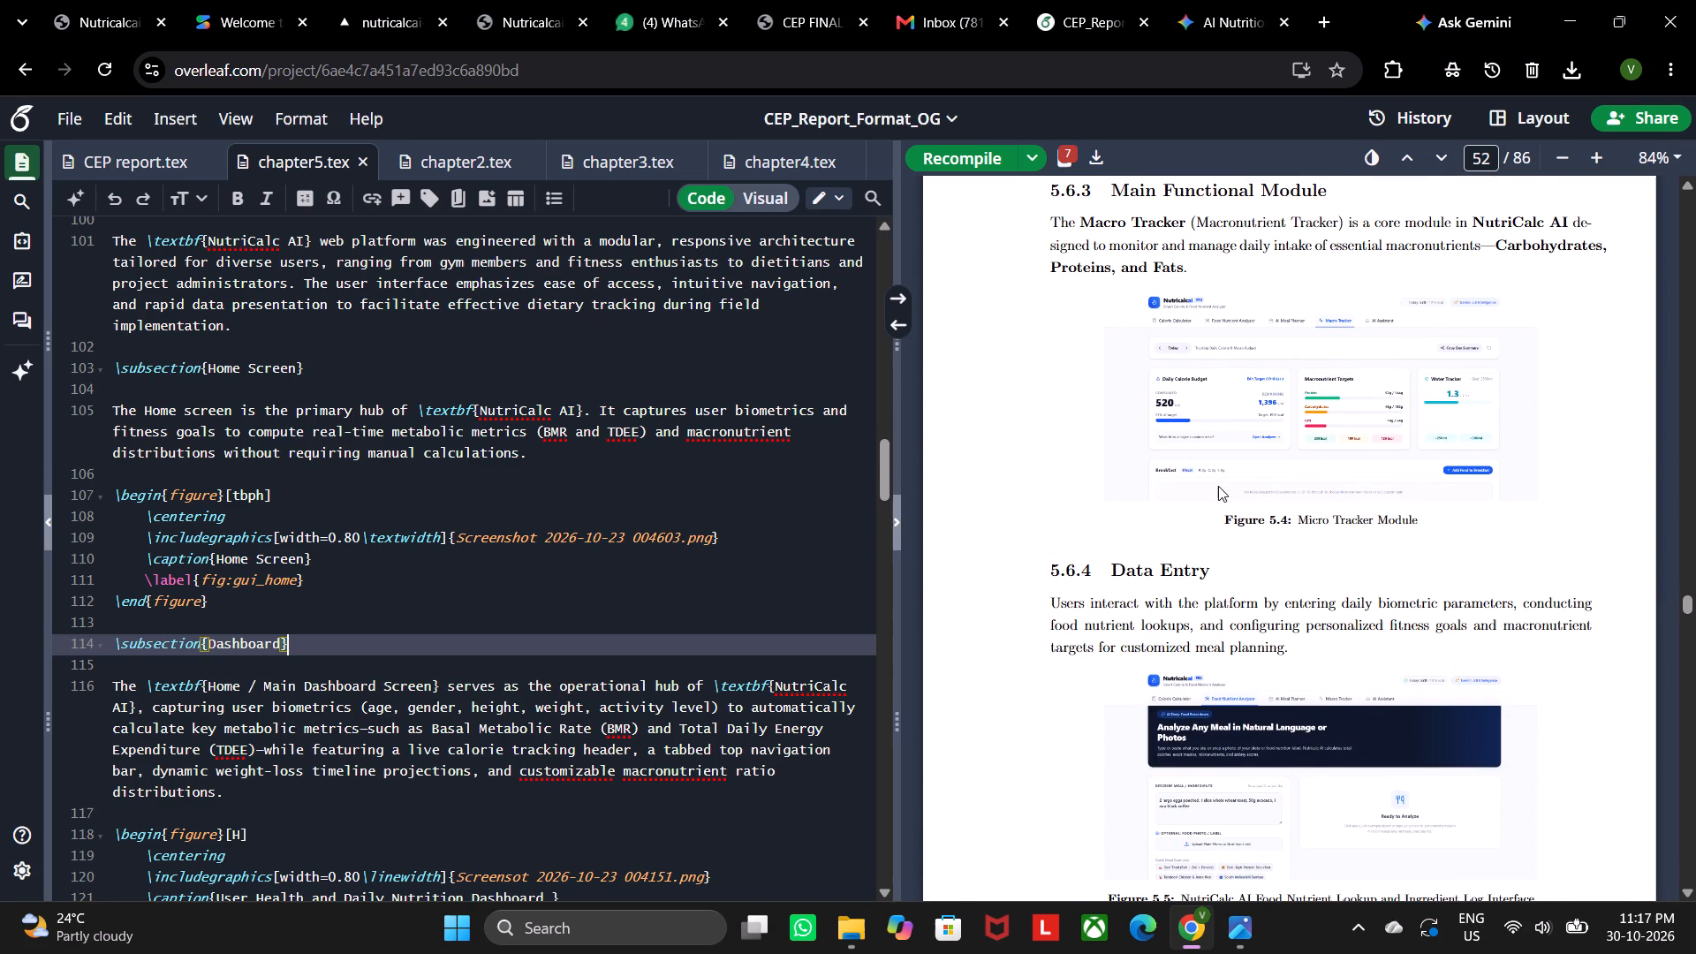
pyautogui.scroll(-3, 1218, 486)
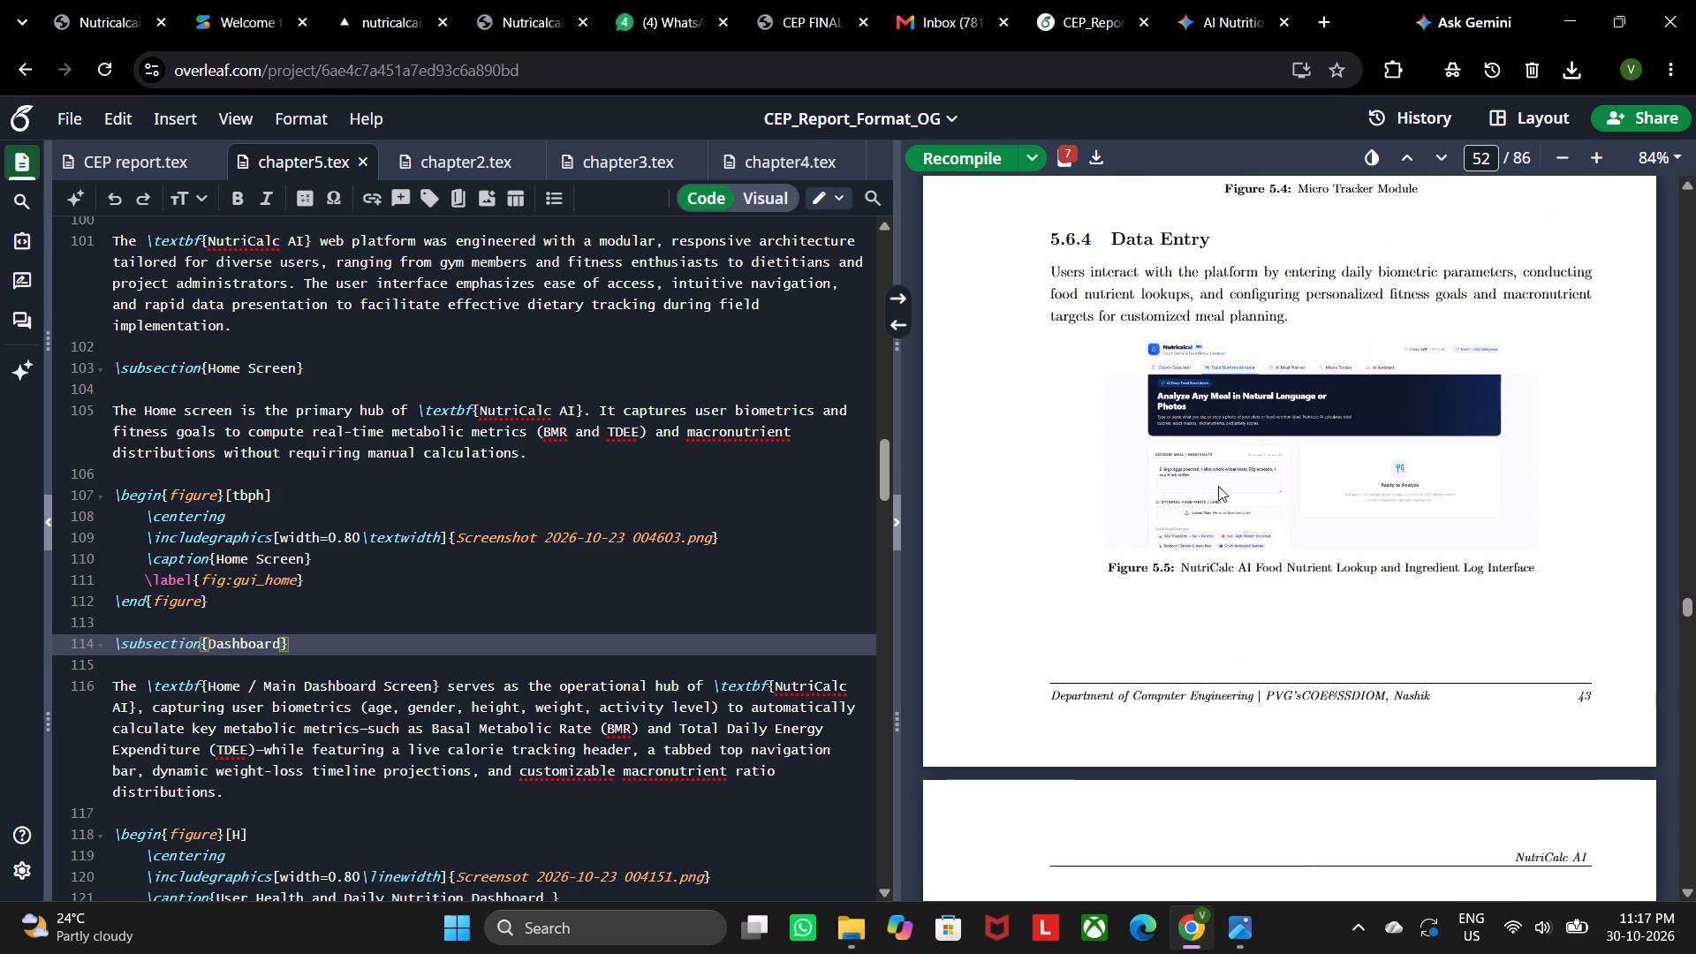
pyautogui.scroll(-3, 1221, 483)
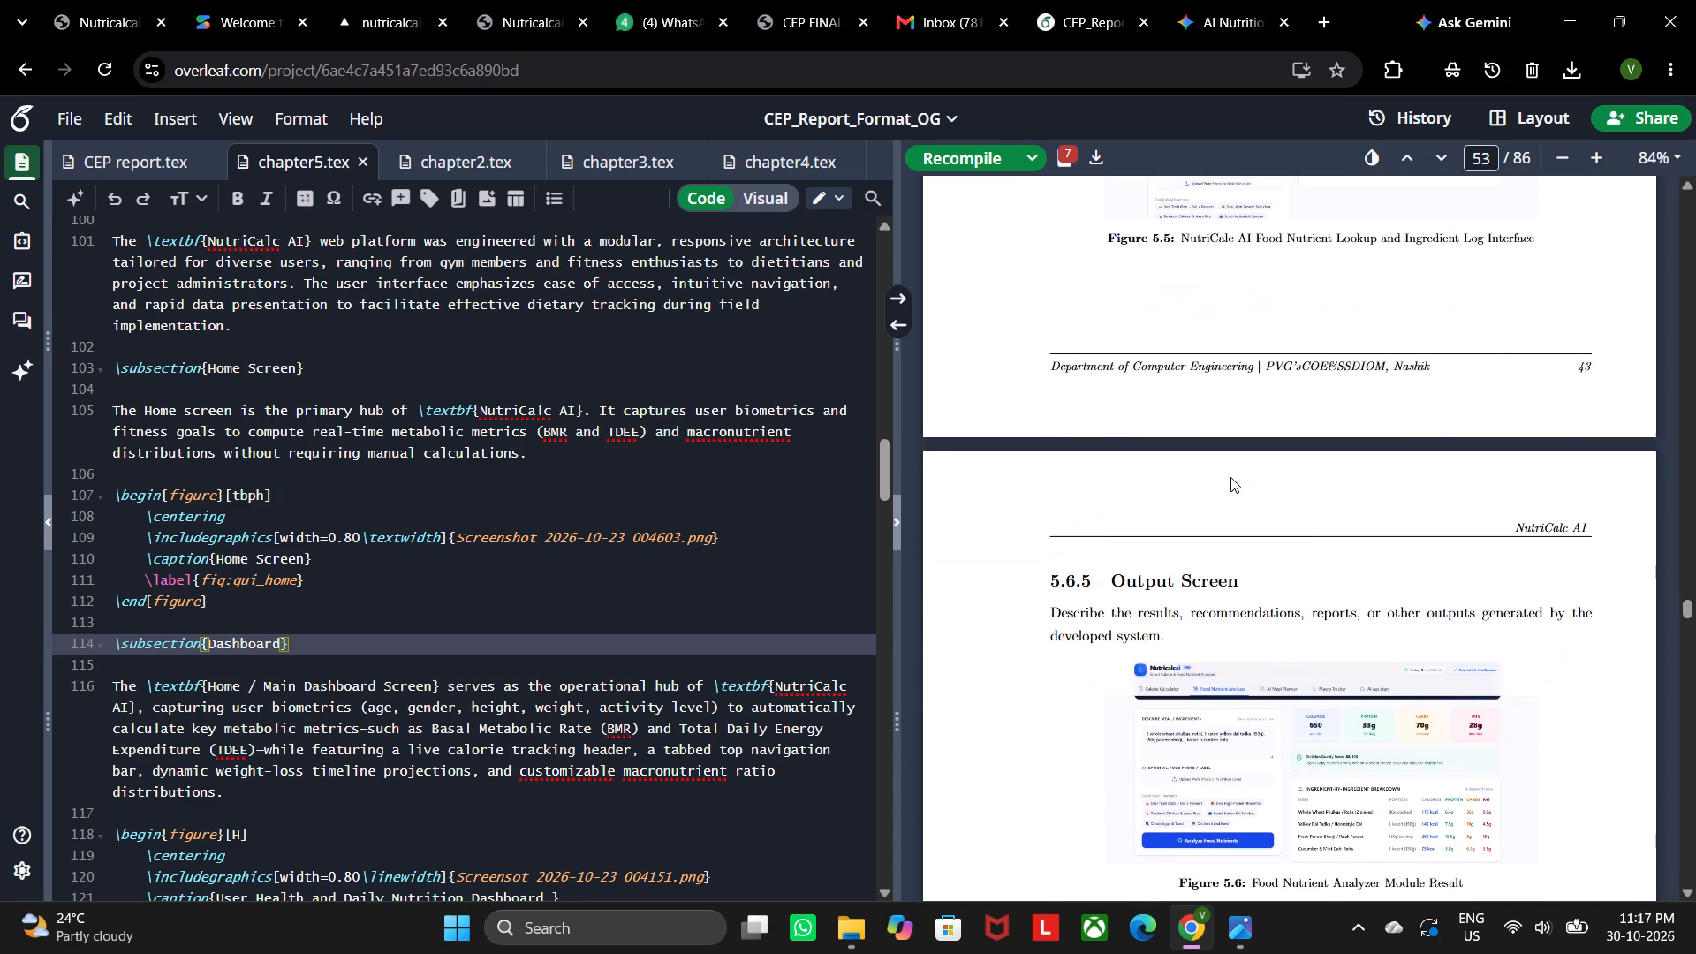
pyautogui.scroll(-4, 1230, 477)
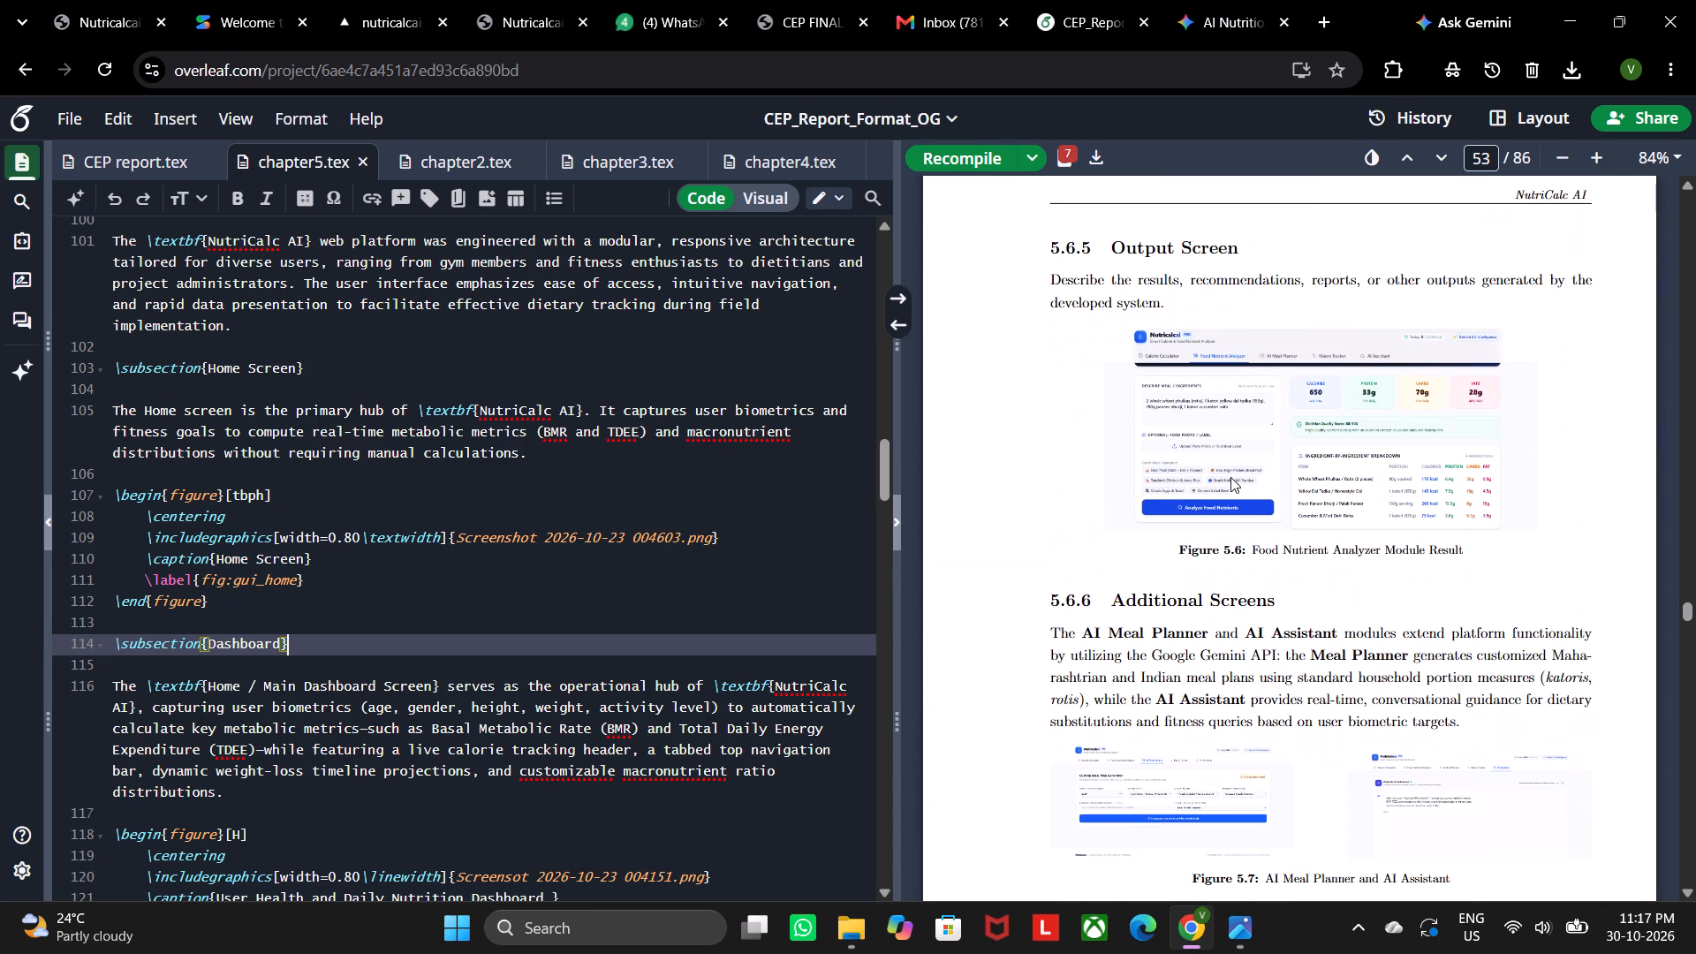
# Review the rest of compiled chapter 5, from Additional Screens and Community Feedback through Impact, Achievement of Objectives and Key Findings.
pyautogui.scroll(-2, 1230, 477)
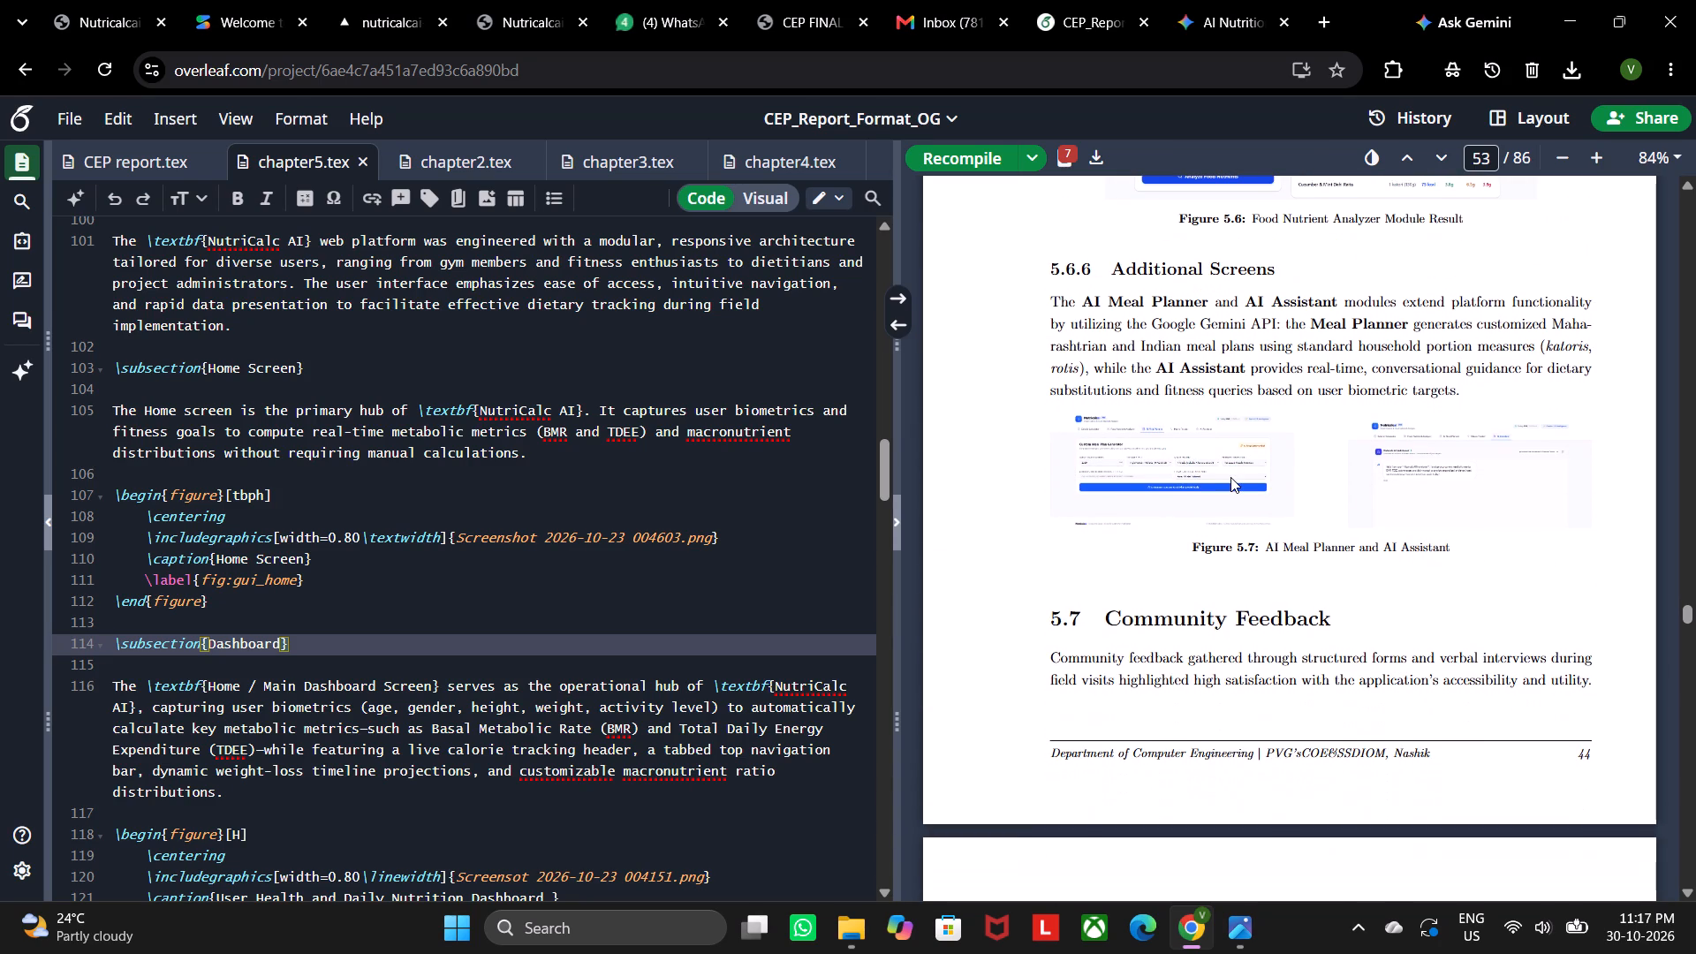
pyautogui.scroll(-5, 1230, 477)
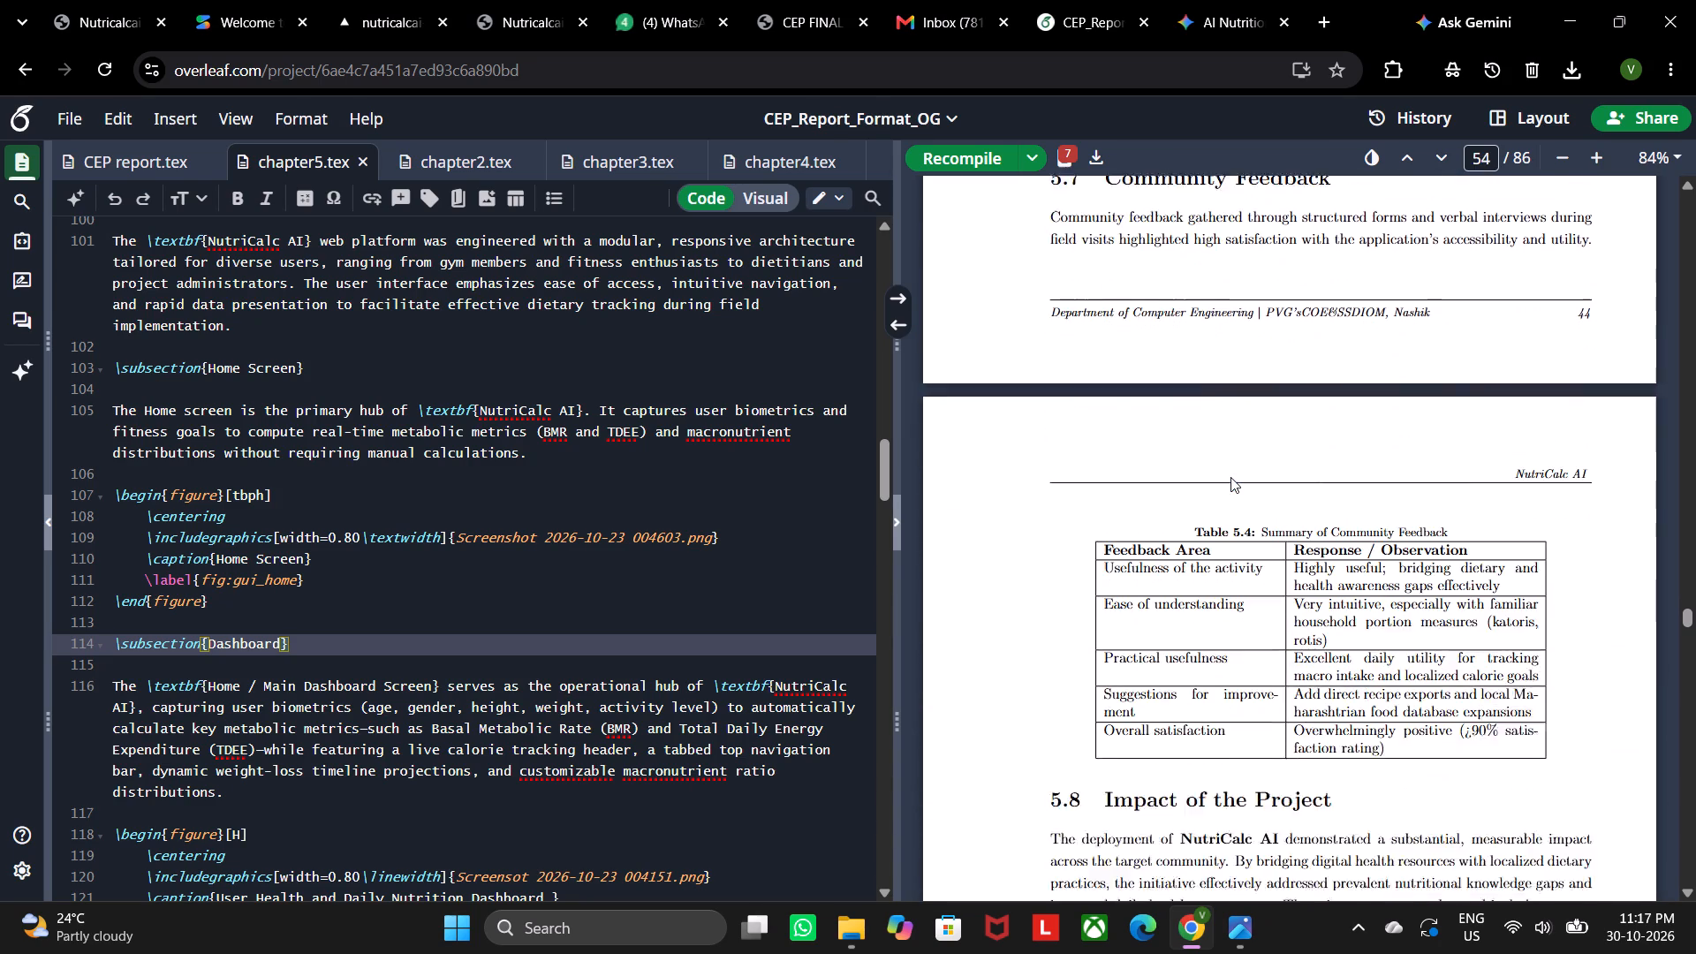
pyautogui.scroll(-5, 1230, 477)
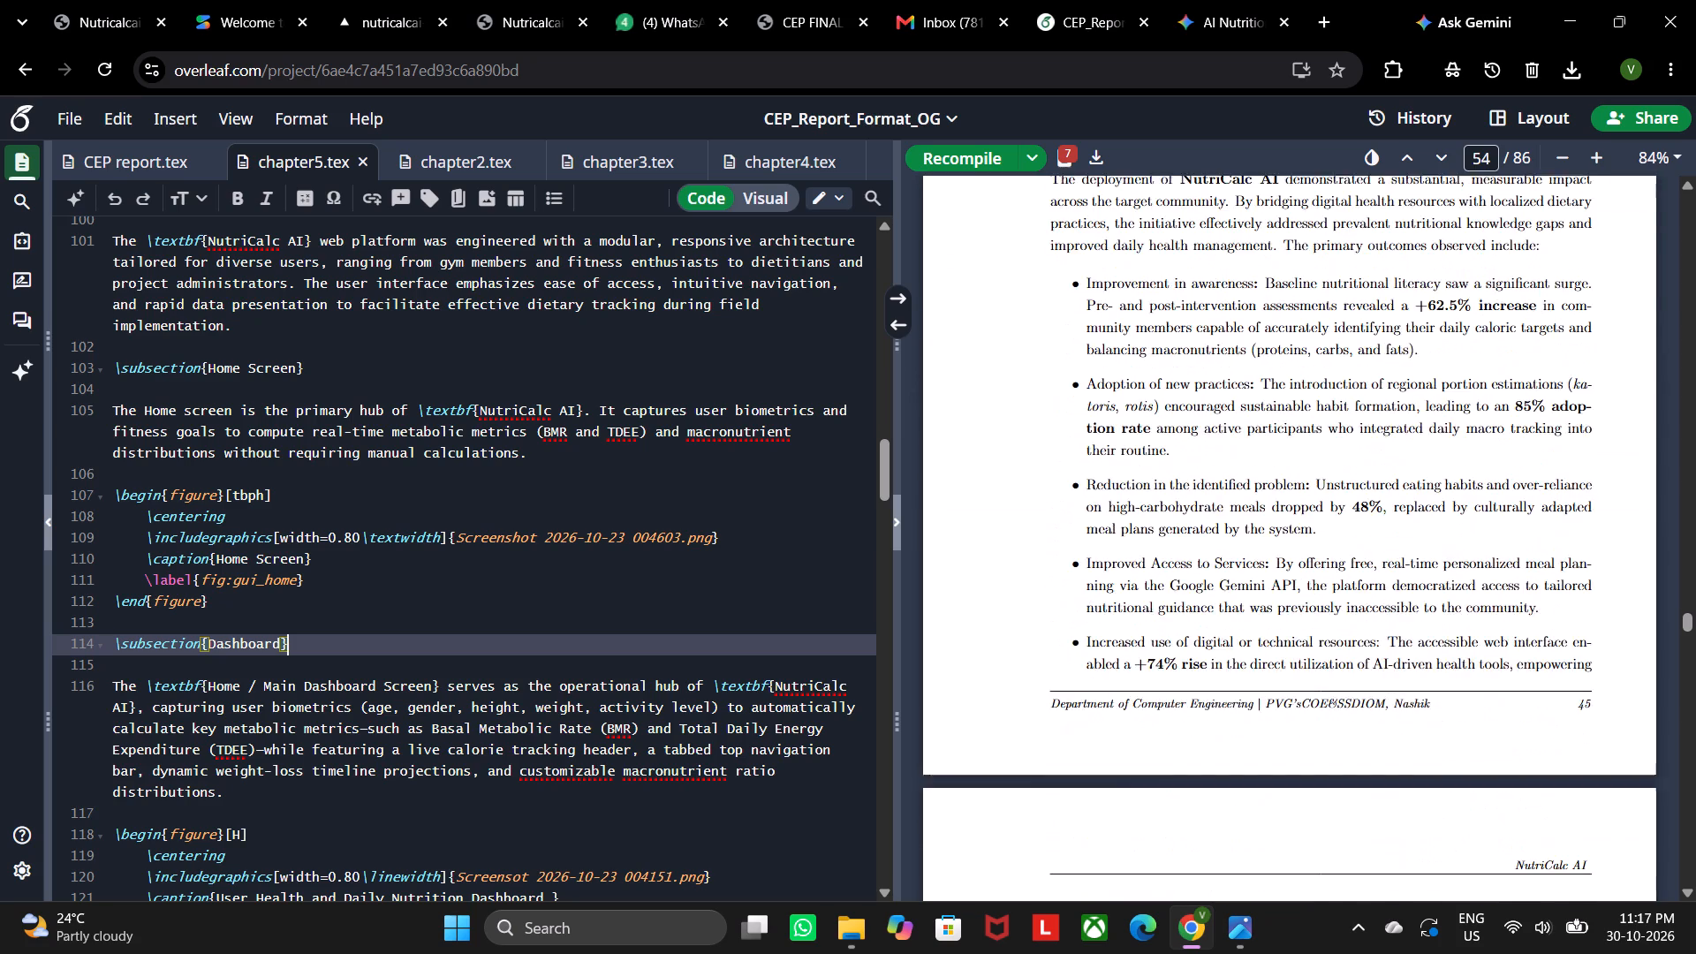
pyautogui.scroll(-7, 1230, 477)
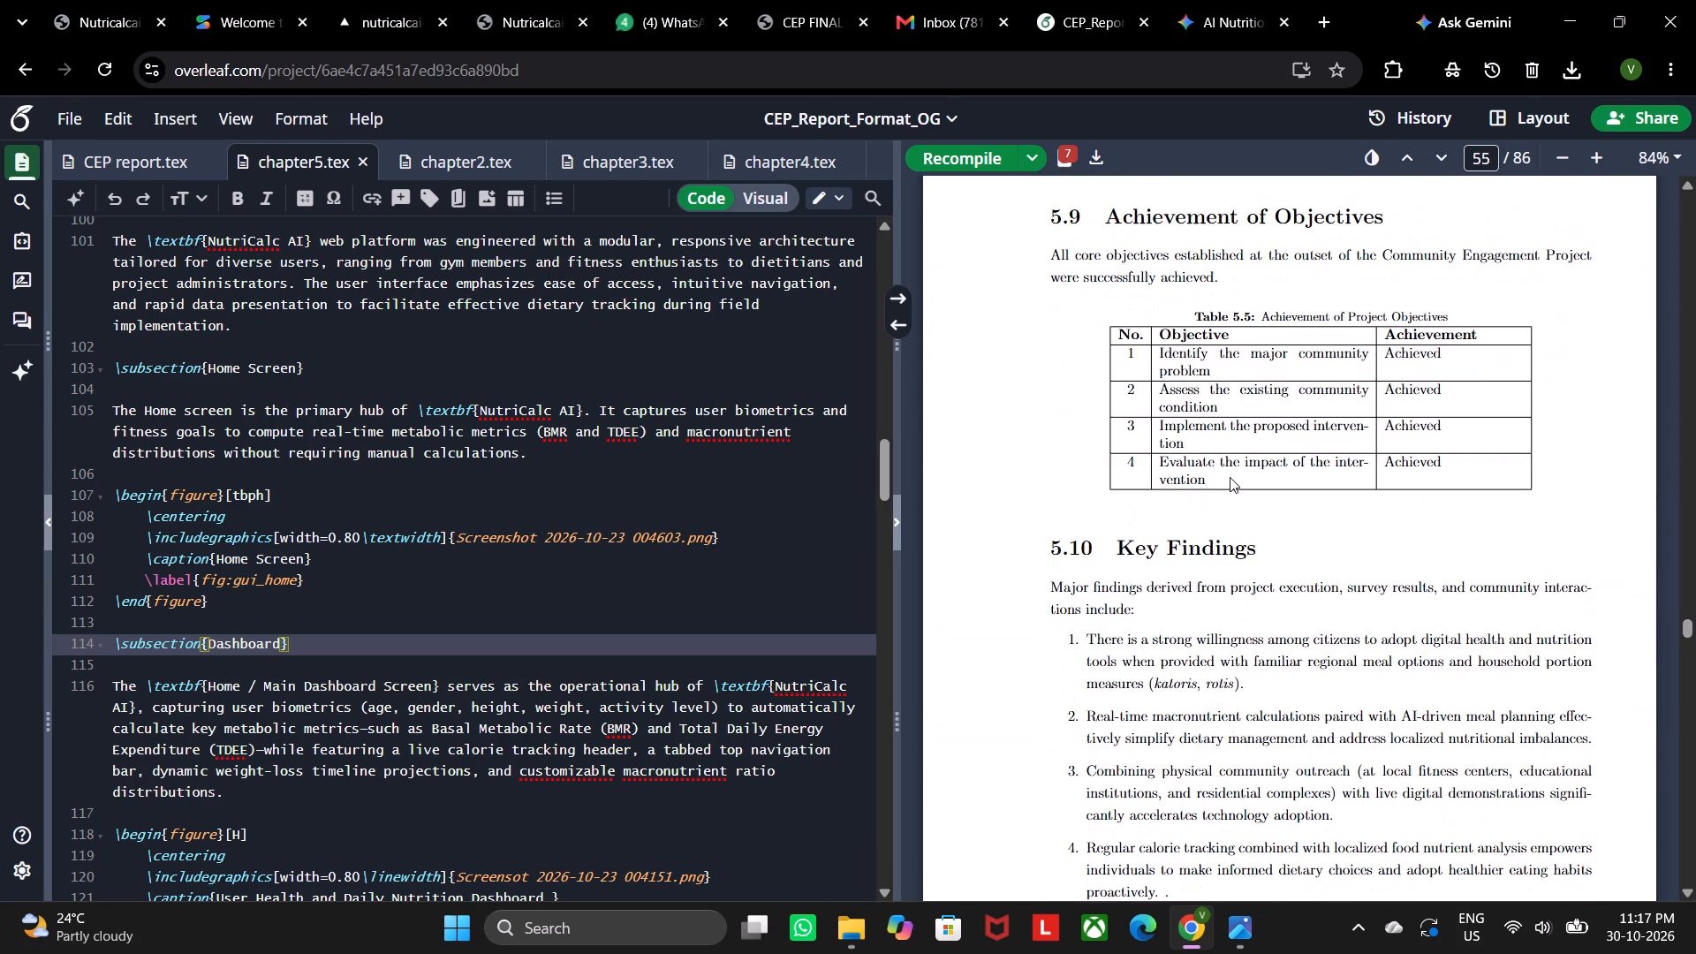
pyautogui.scroll(-4, 1230, 477)
# Review the compiled chapter 6 pages from Student Learning through Social Awareness to Lessons Learned.
pyautogui.scroll(-8, 1229, 478)
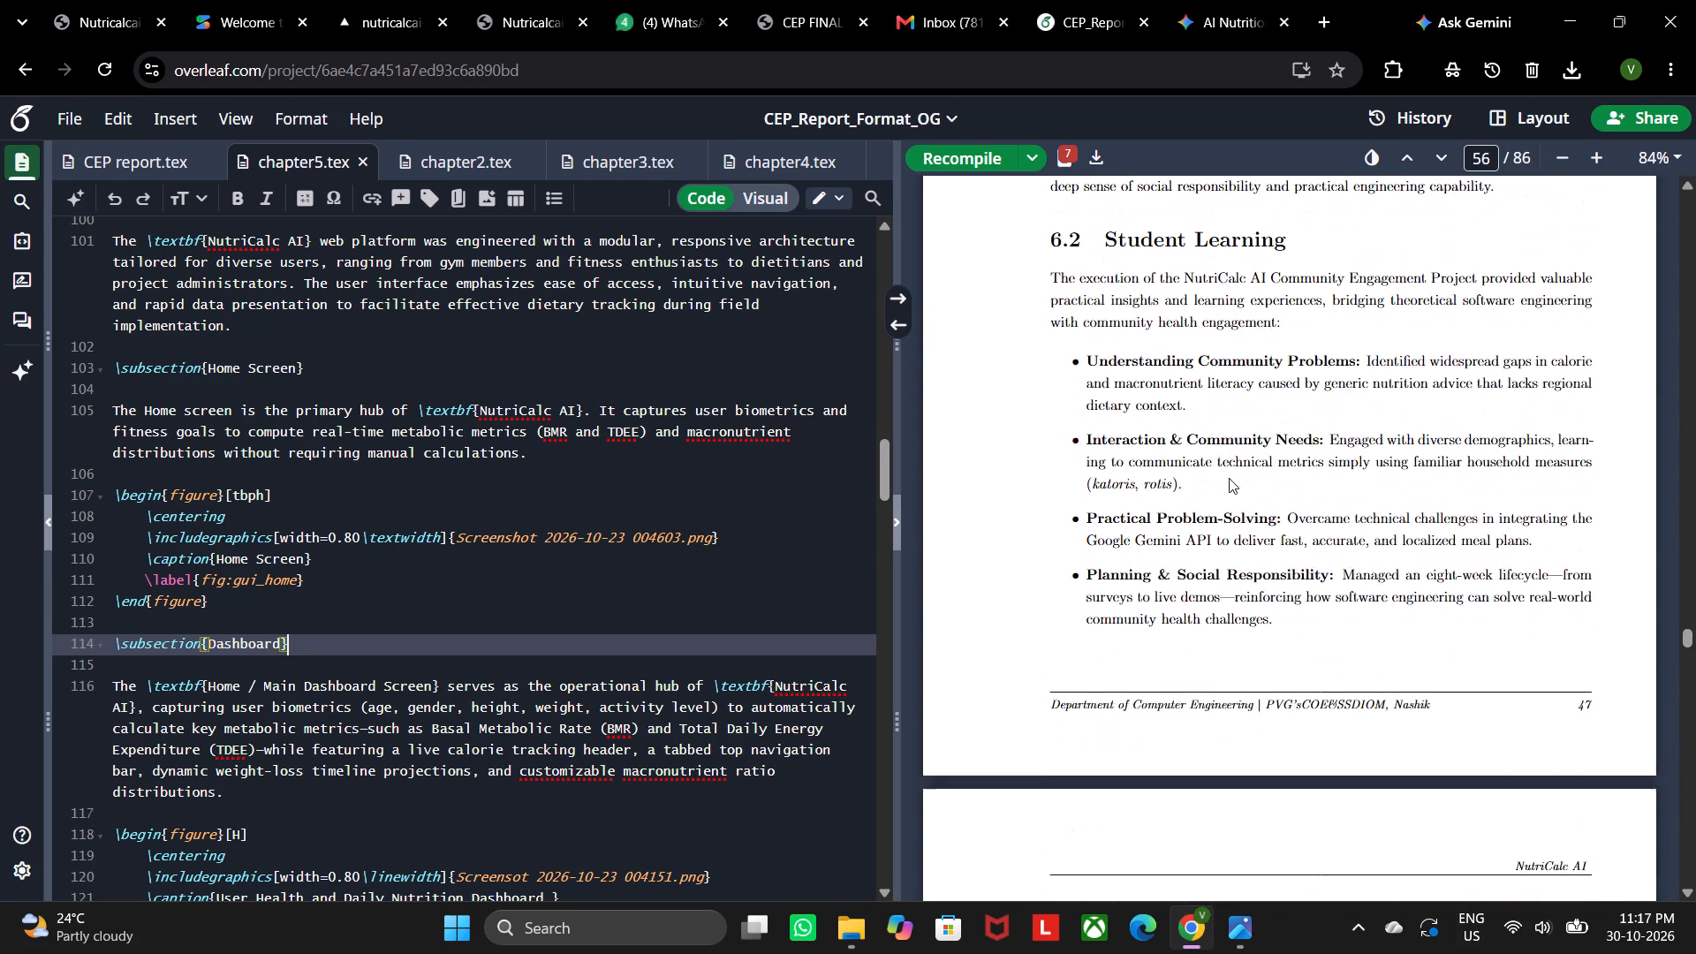
pyautogui.scroll(-19, 1227, 478)
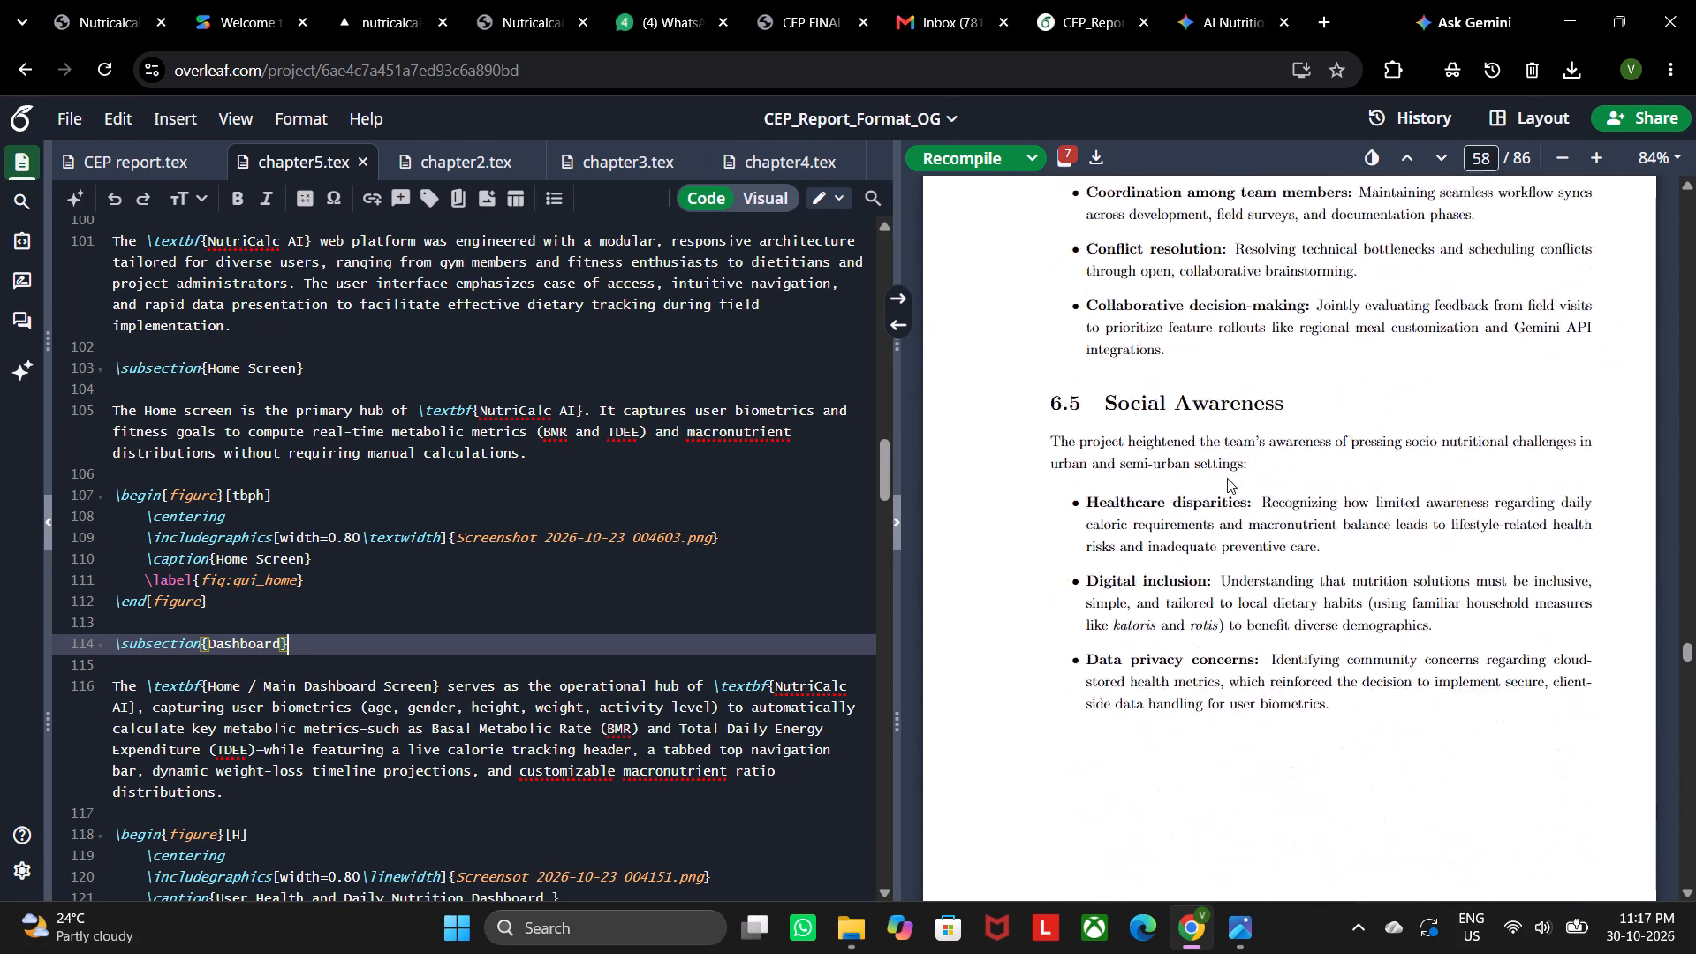
pyautogui.scroll(-15, 1227, 478)
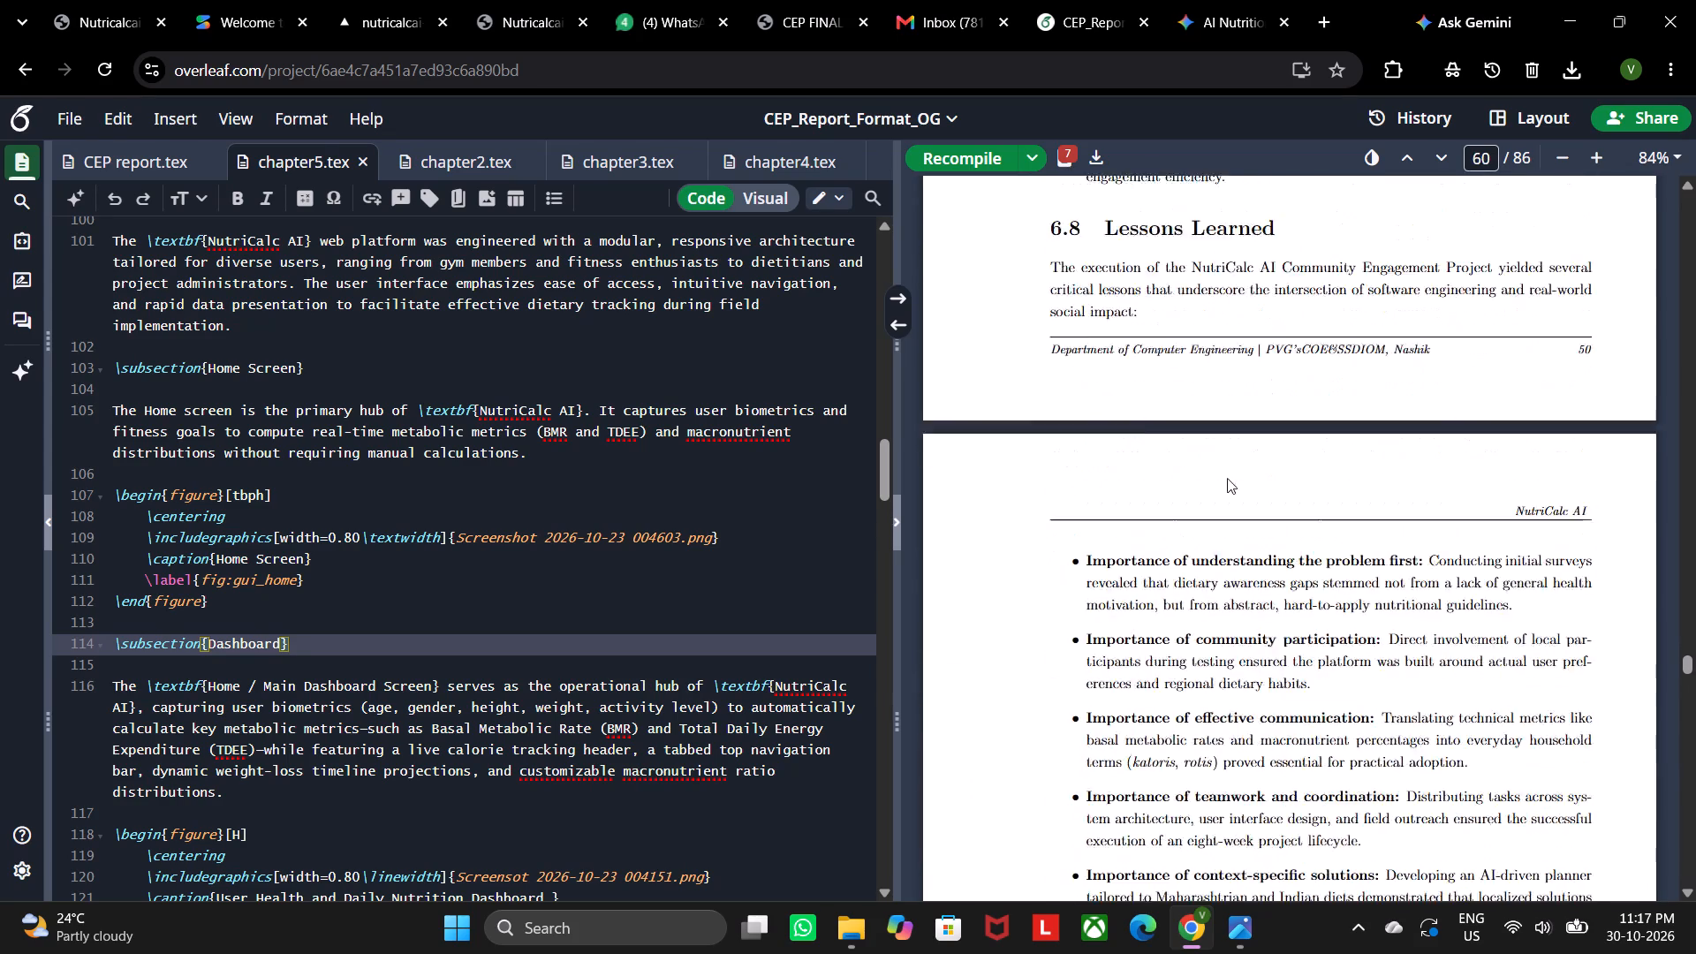
# Jump from the compiled section 6.9 heading "Individual Reflection" to its LaTeX source in chapter6.tex.
pyautogui.scroll(-5, 1227, 478)
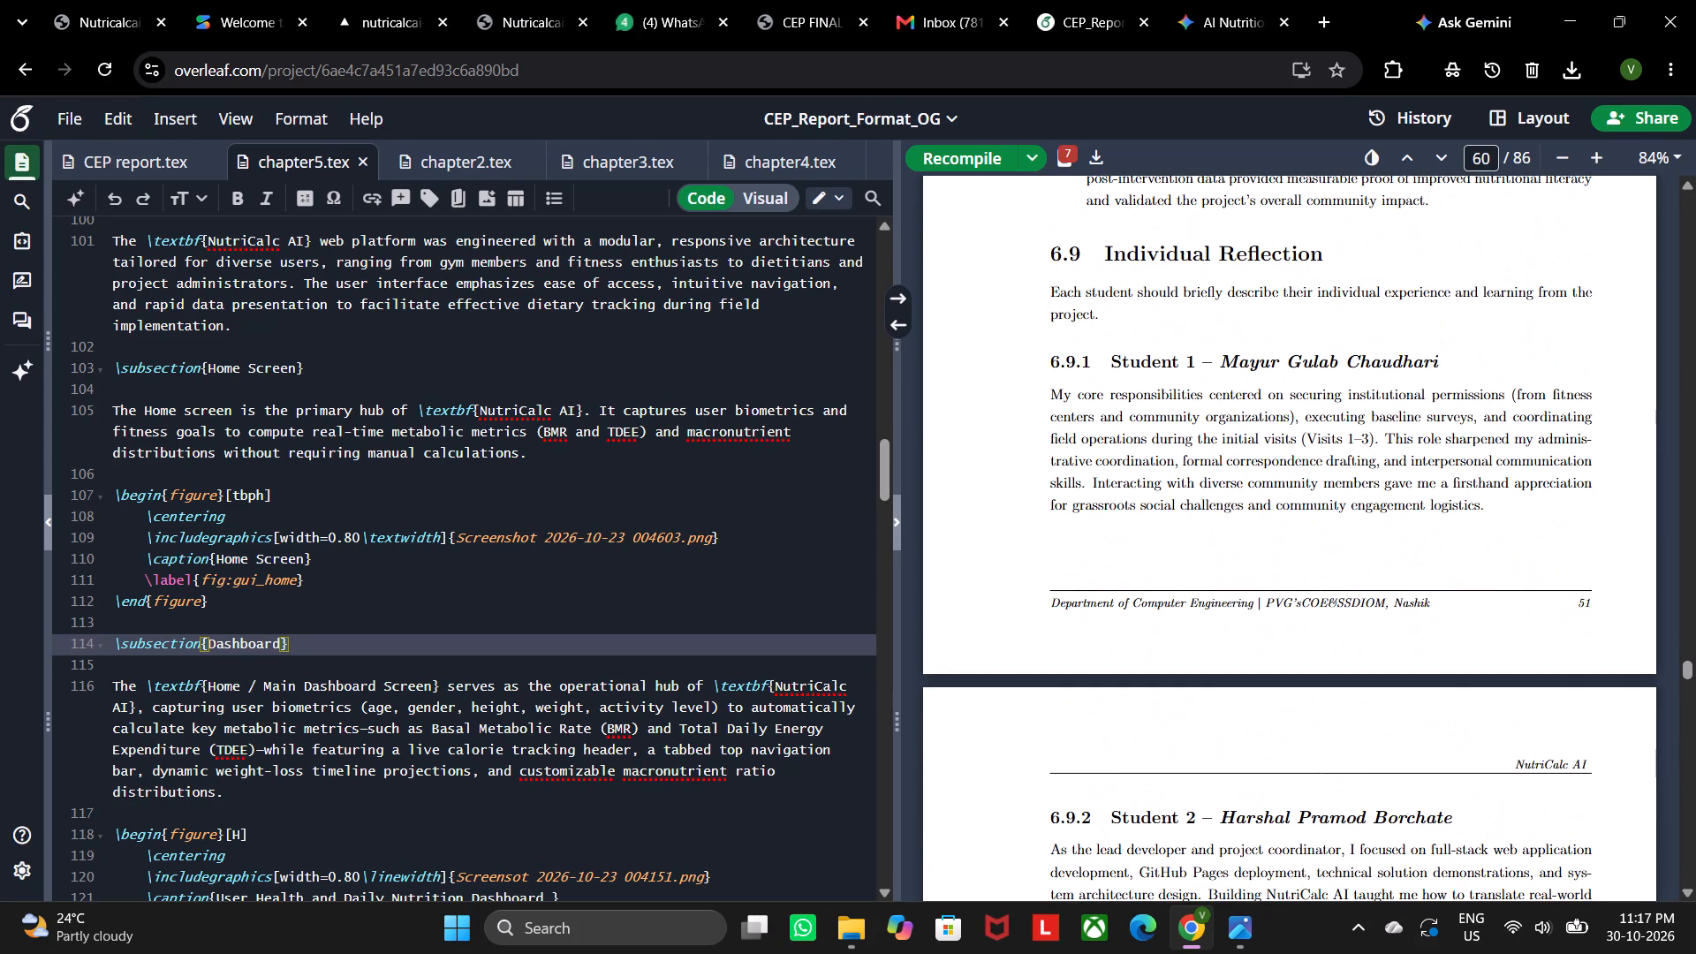
pyautogui.doubleClick(1162, 252)
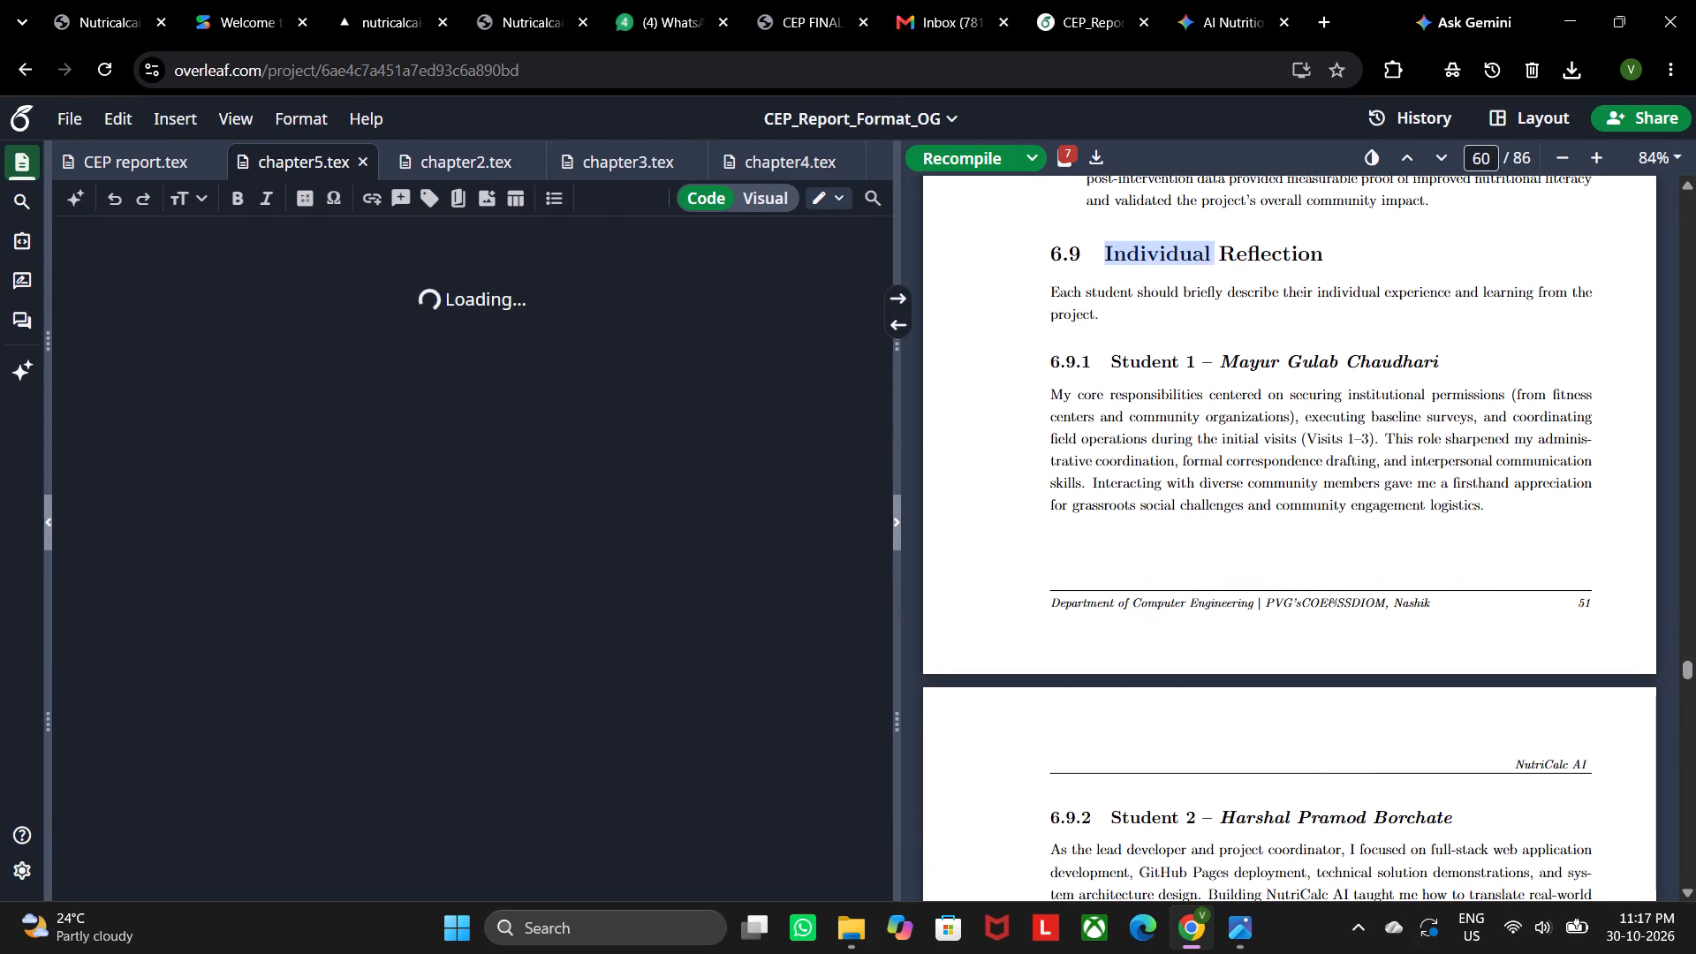
# Review the compiled individual reflections and chapter 7, from Conclusion and the goal achievement table through Future Scope, recommendations and Final Statement.
pyautogui.scroll(-2, 1177, 381)
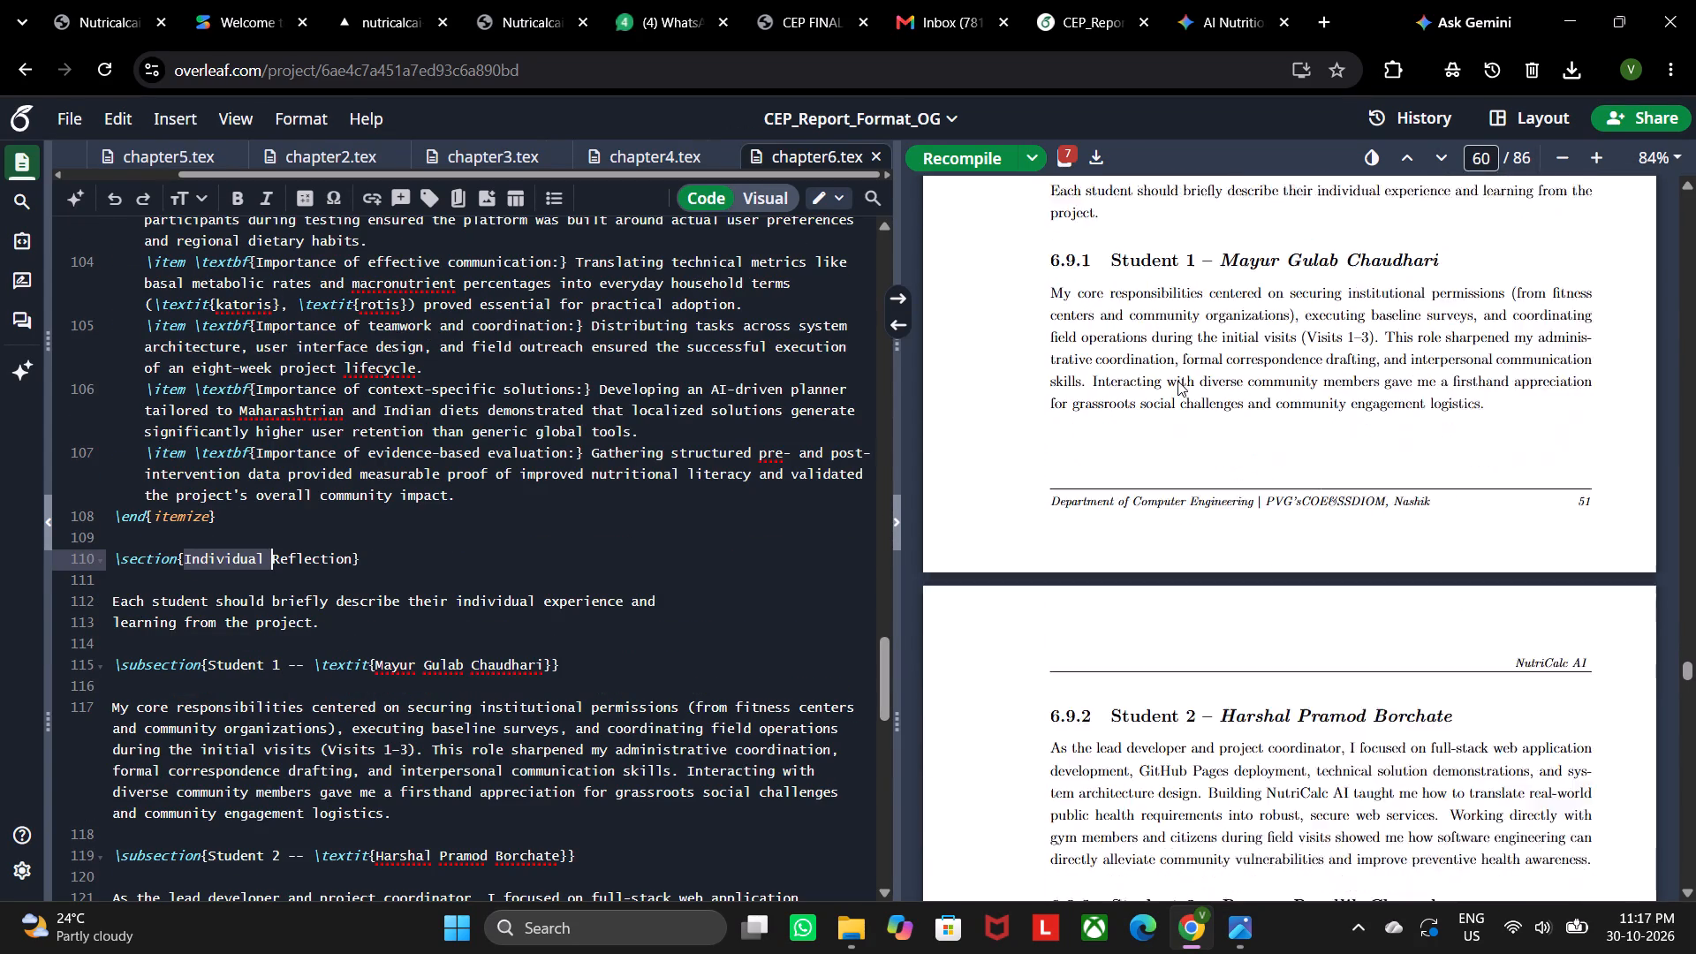
pyautogui.scroll(-12, 1177, 381)
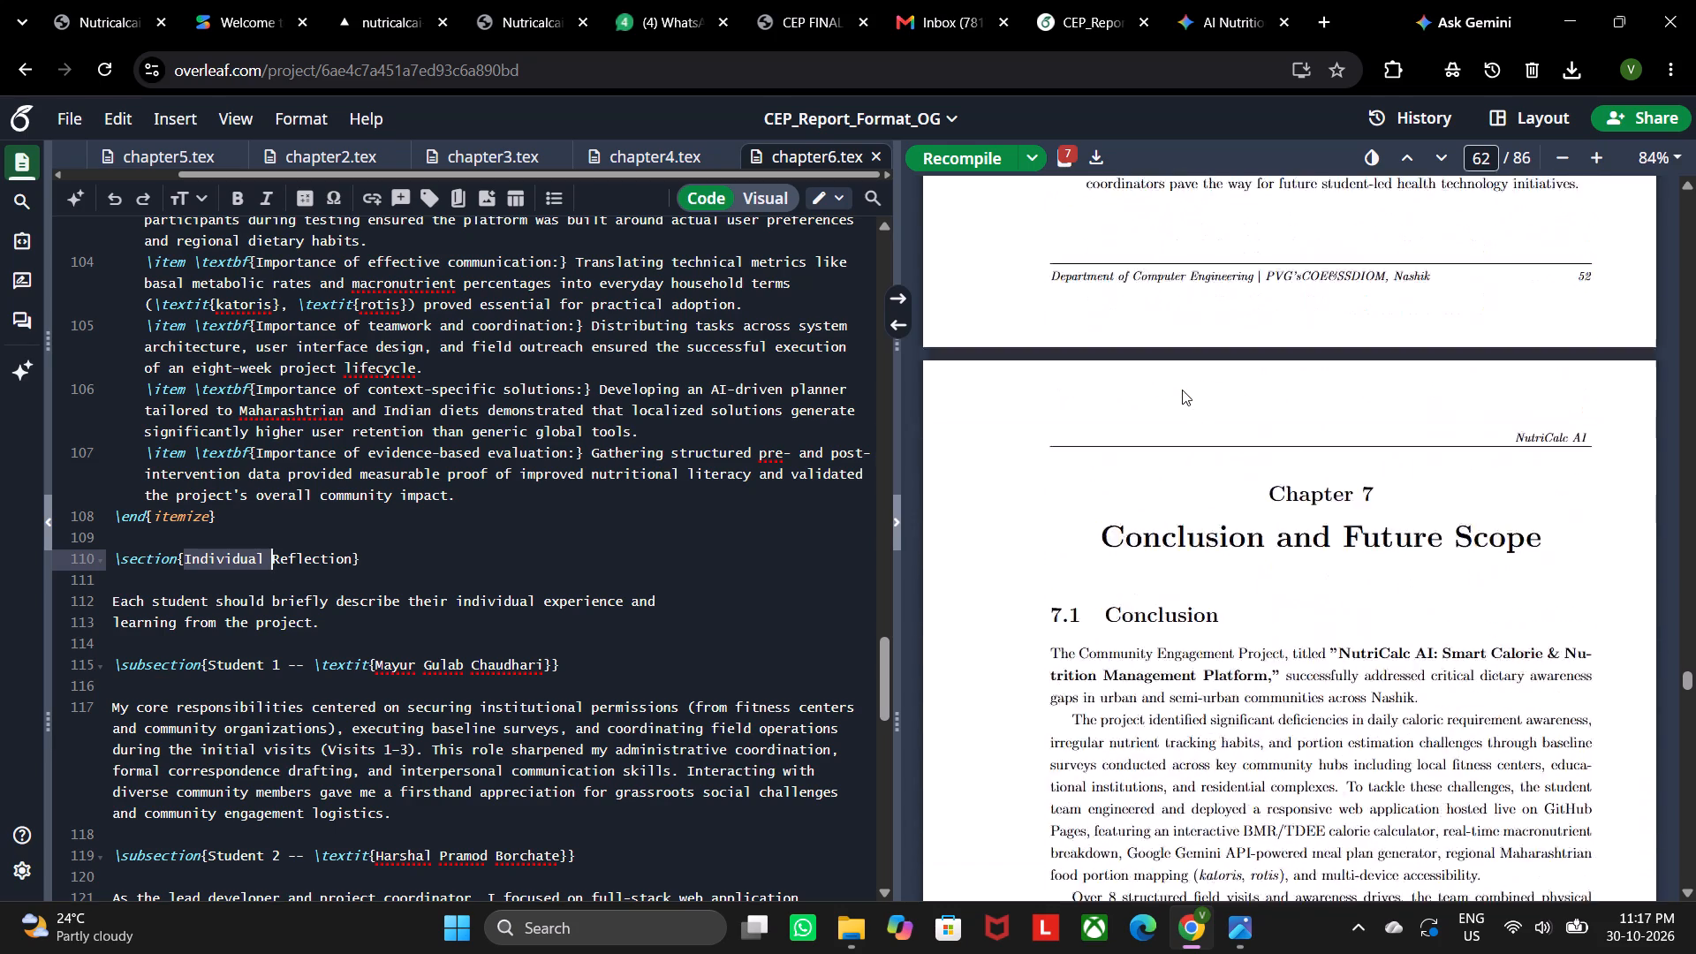
pyautogui.scroll(-10, 1182, 390)
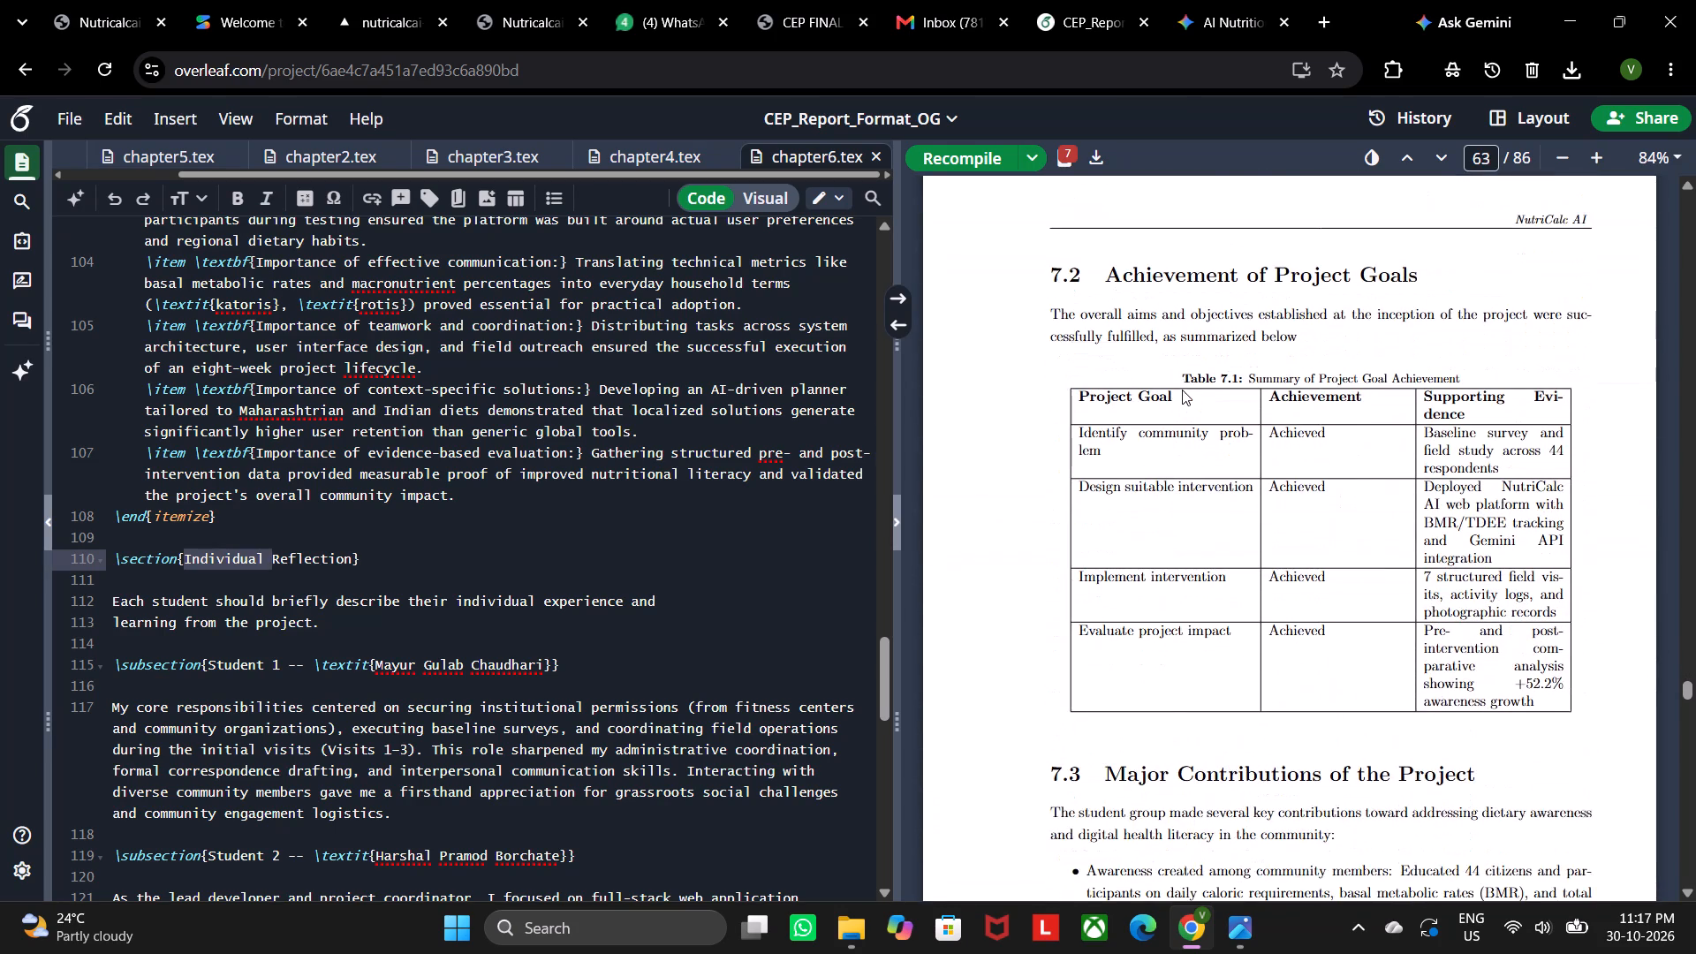
pyautogui.scroll(-9, 1182, 390)
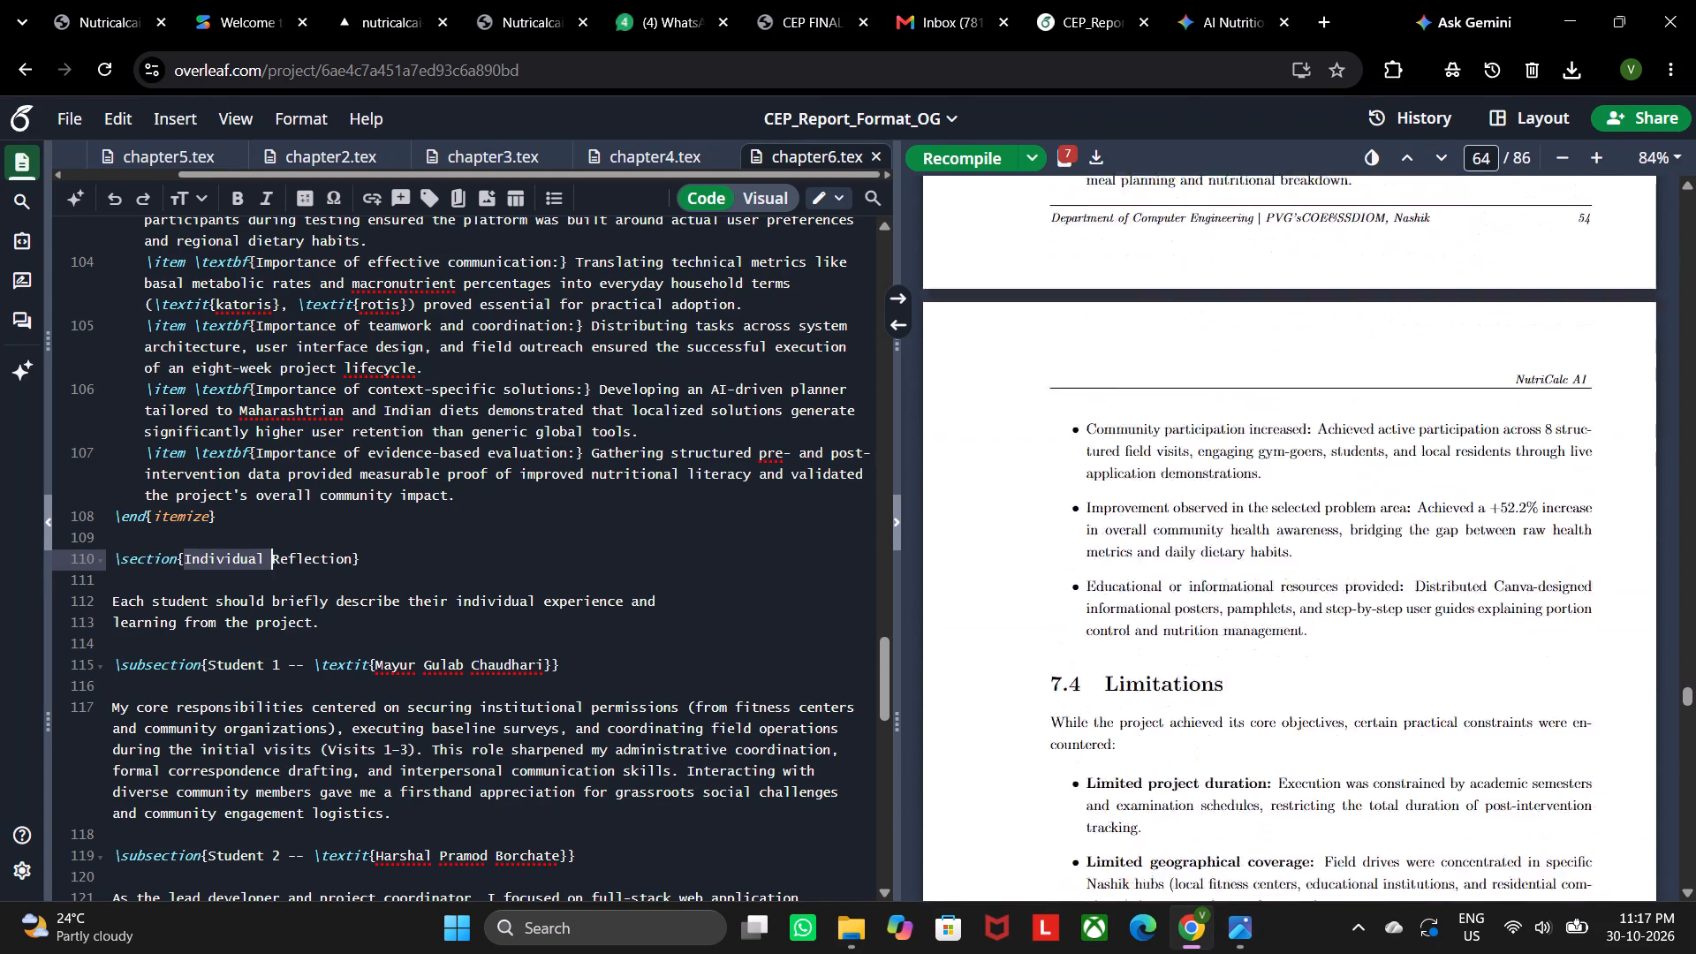
pyautogui.scroll(-7, 1182, 390)
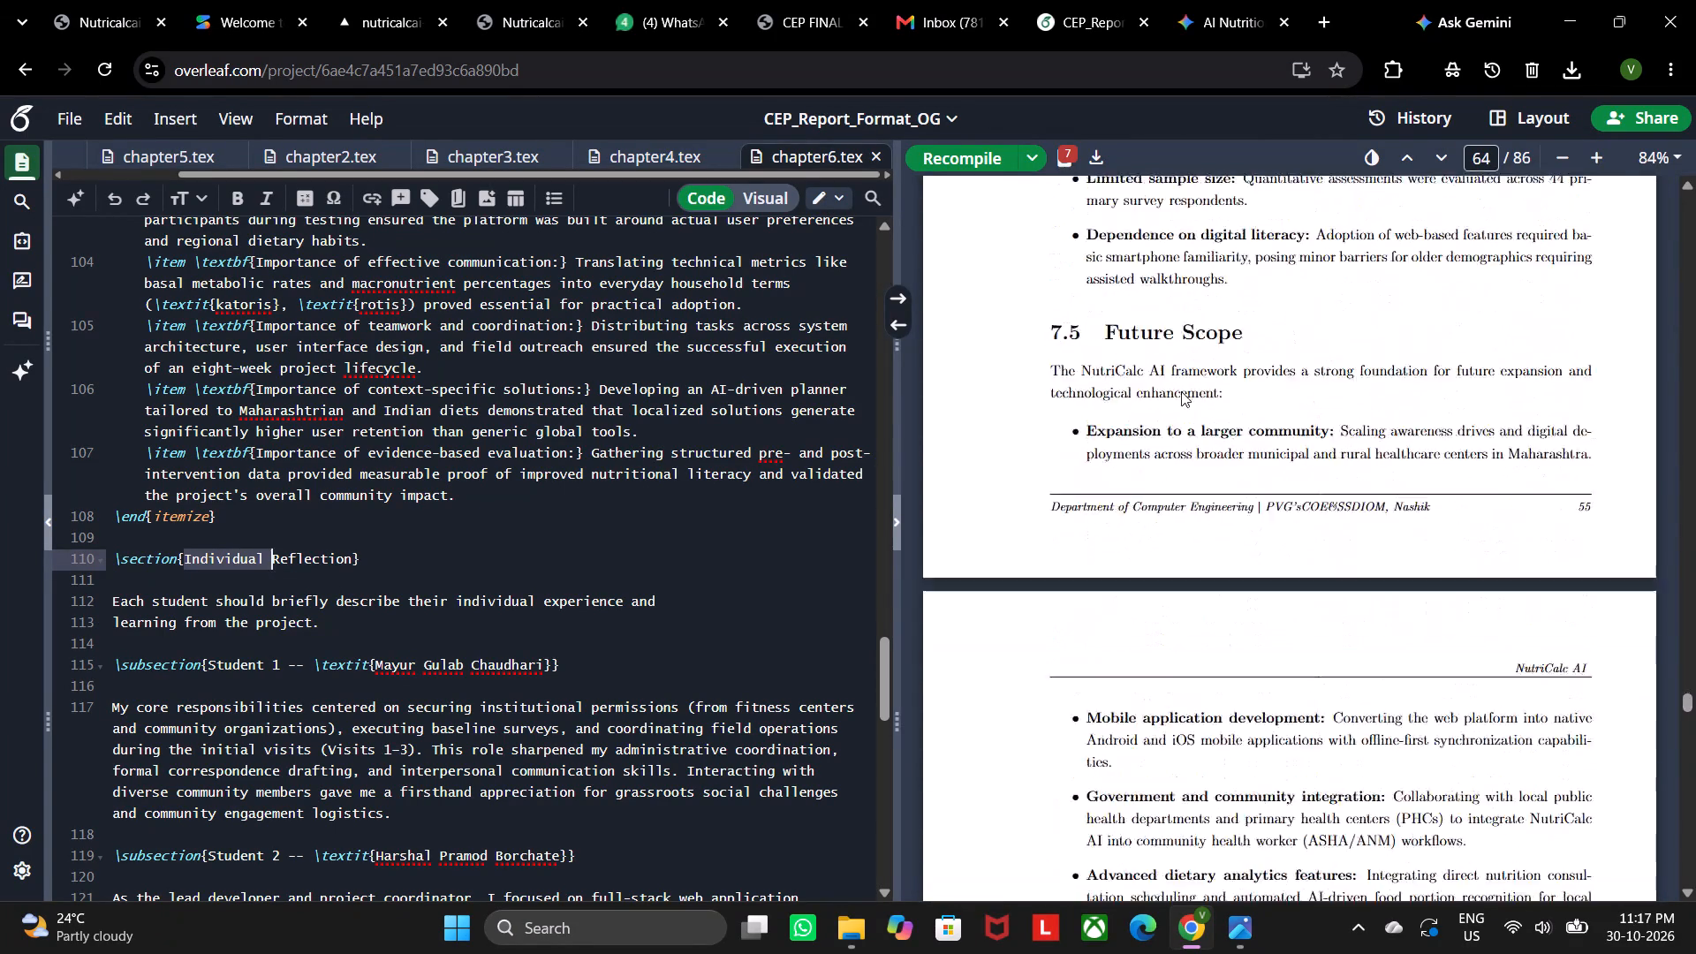
pyautogui.scroll(-10, 1181, 391)
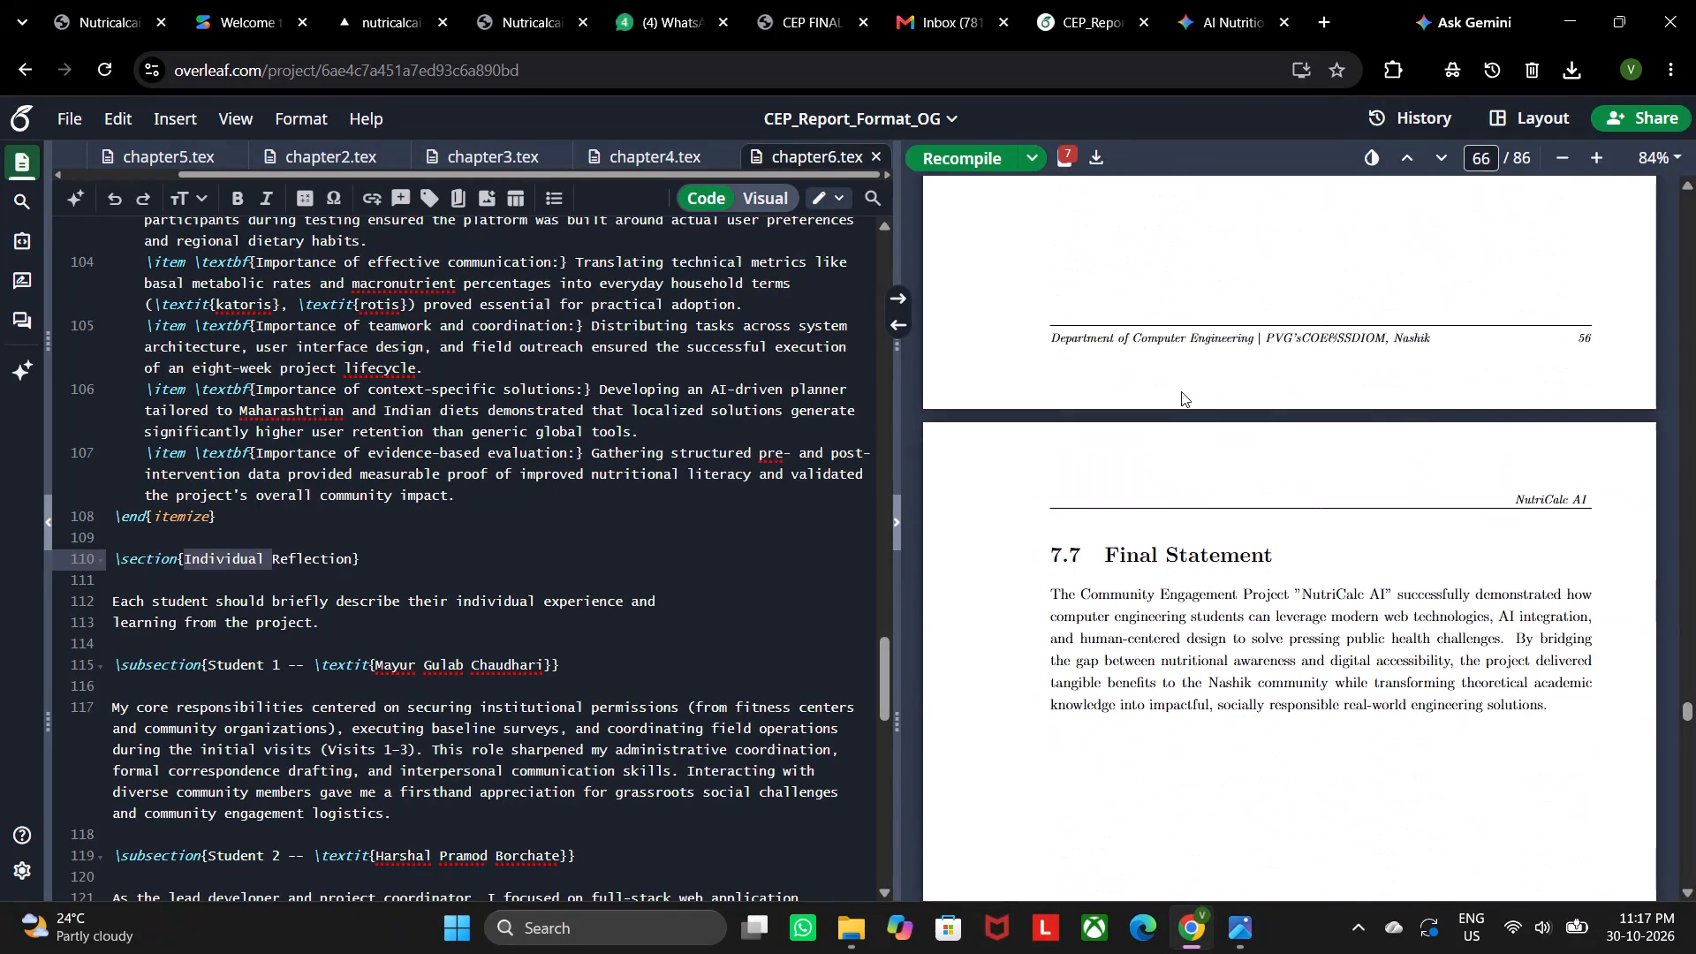
pyautogui.scroll(-4, 1181, 391)
pyautogui.scroll(7, 1181, 391)
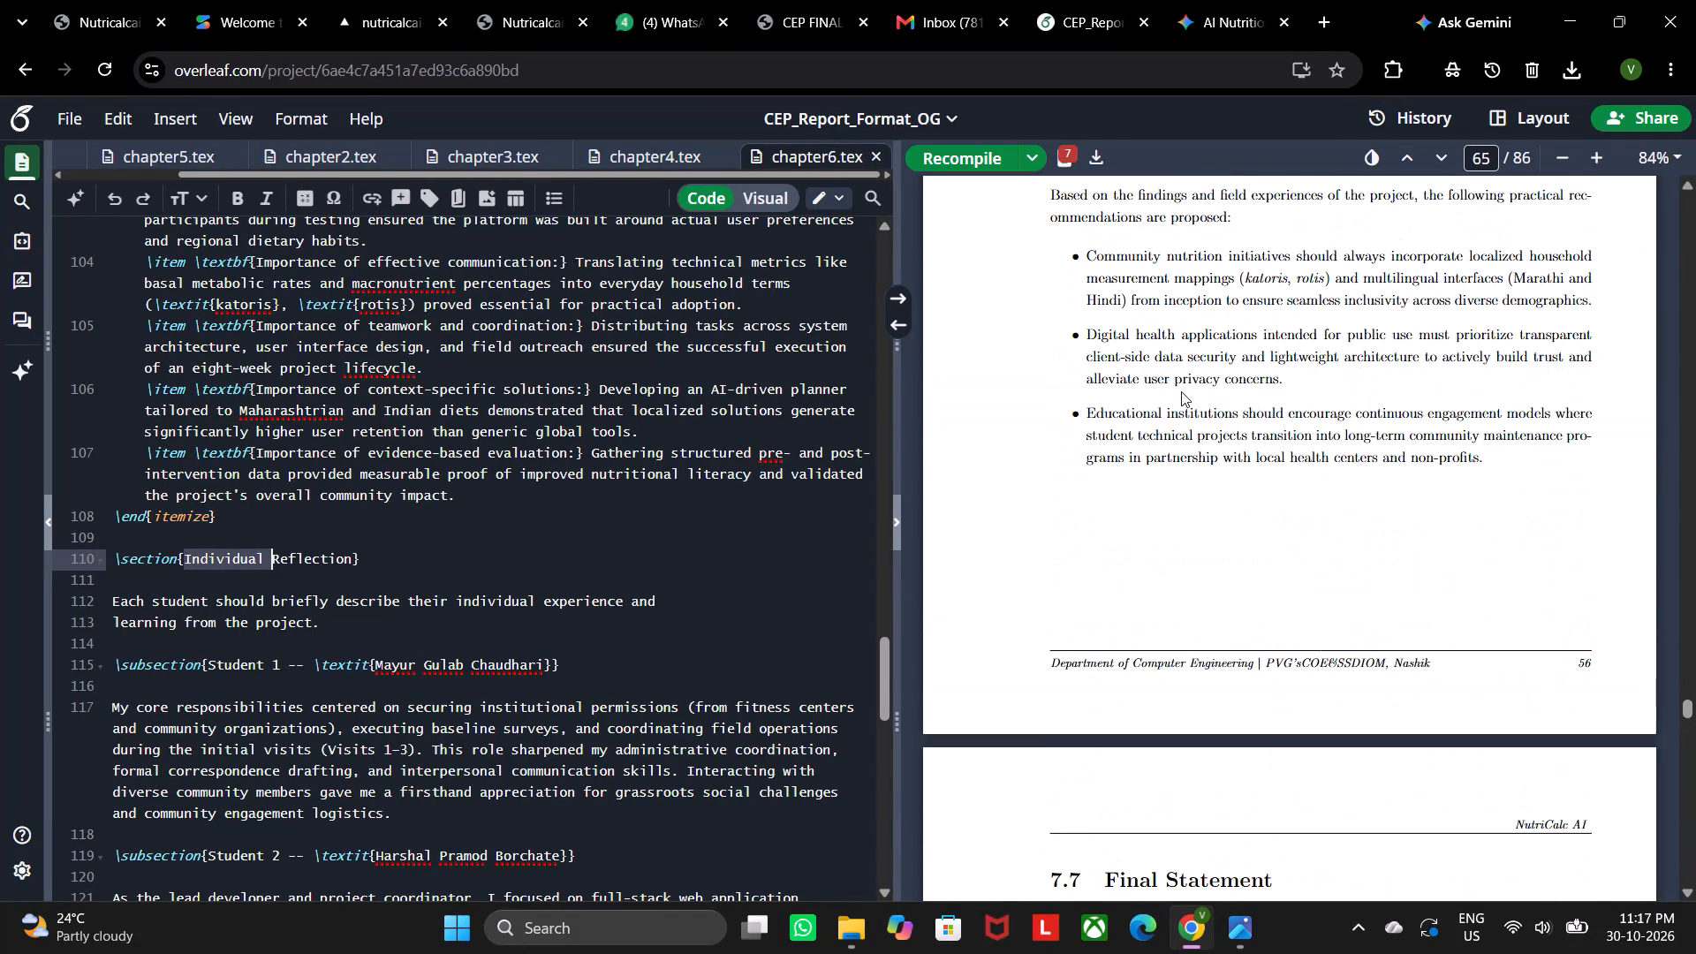
pyautogui.scroll(-1, 1181, 391)
pyautogui.scroll(1, 1181, 391)
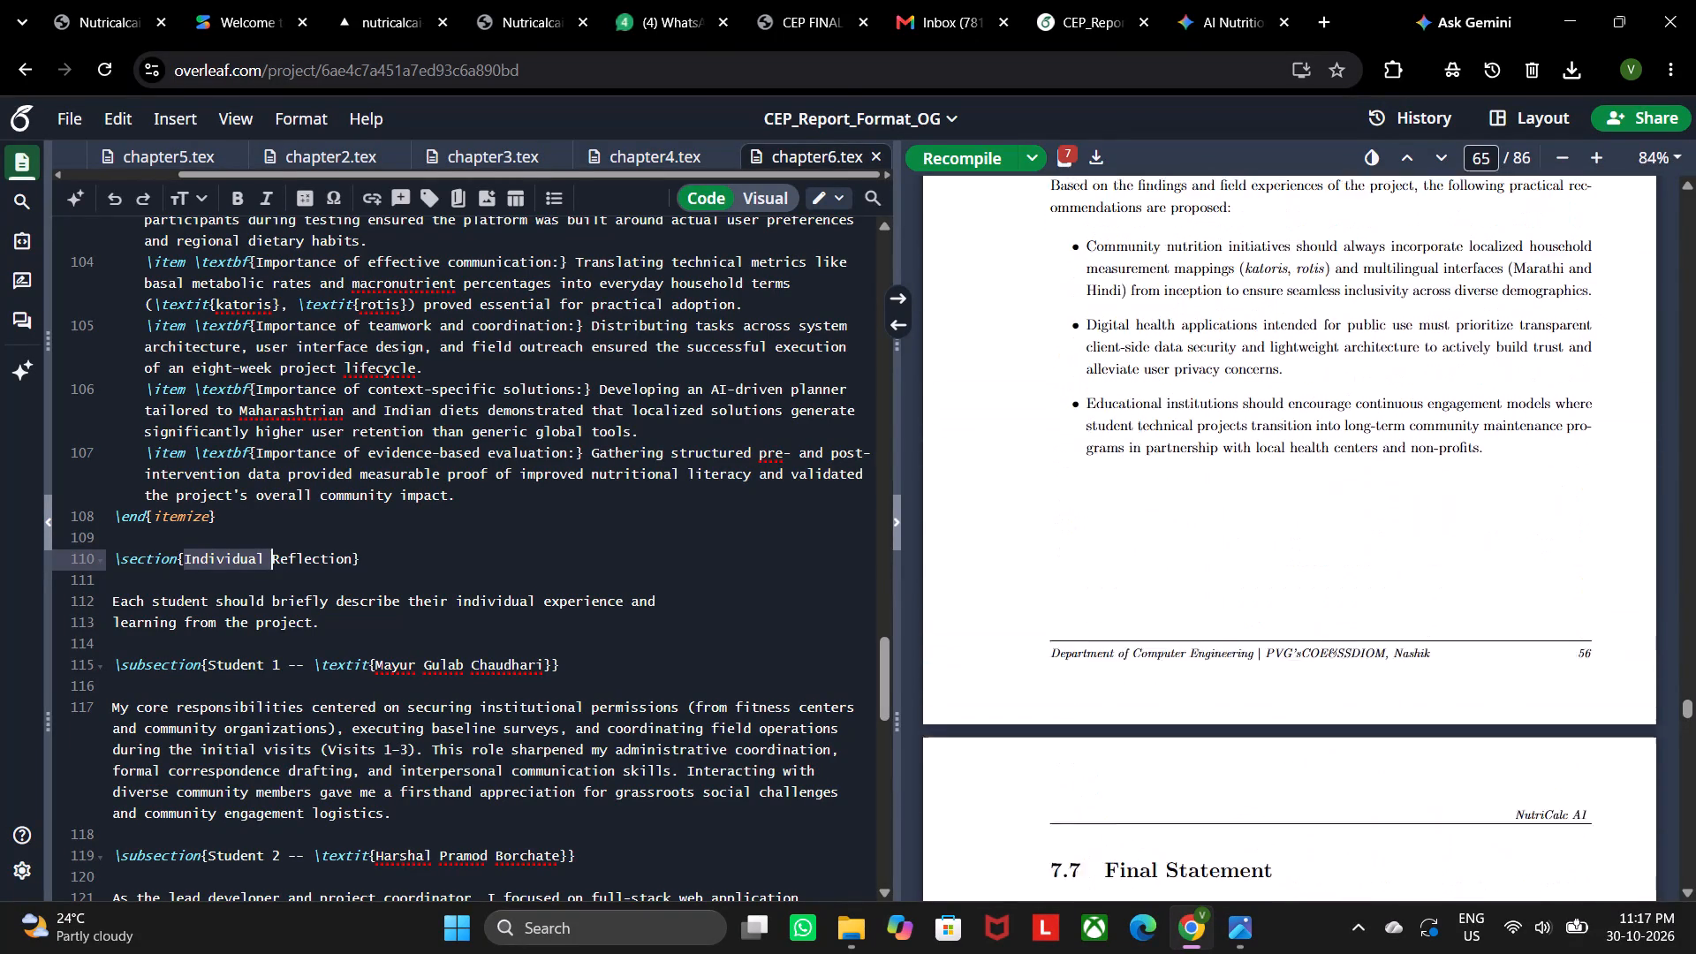
pyautogui.scroll(5, 1181, 391)
pyautogui.scroll(-12, 1181, 391)
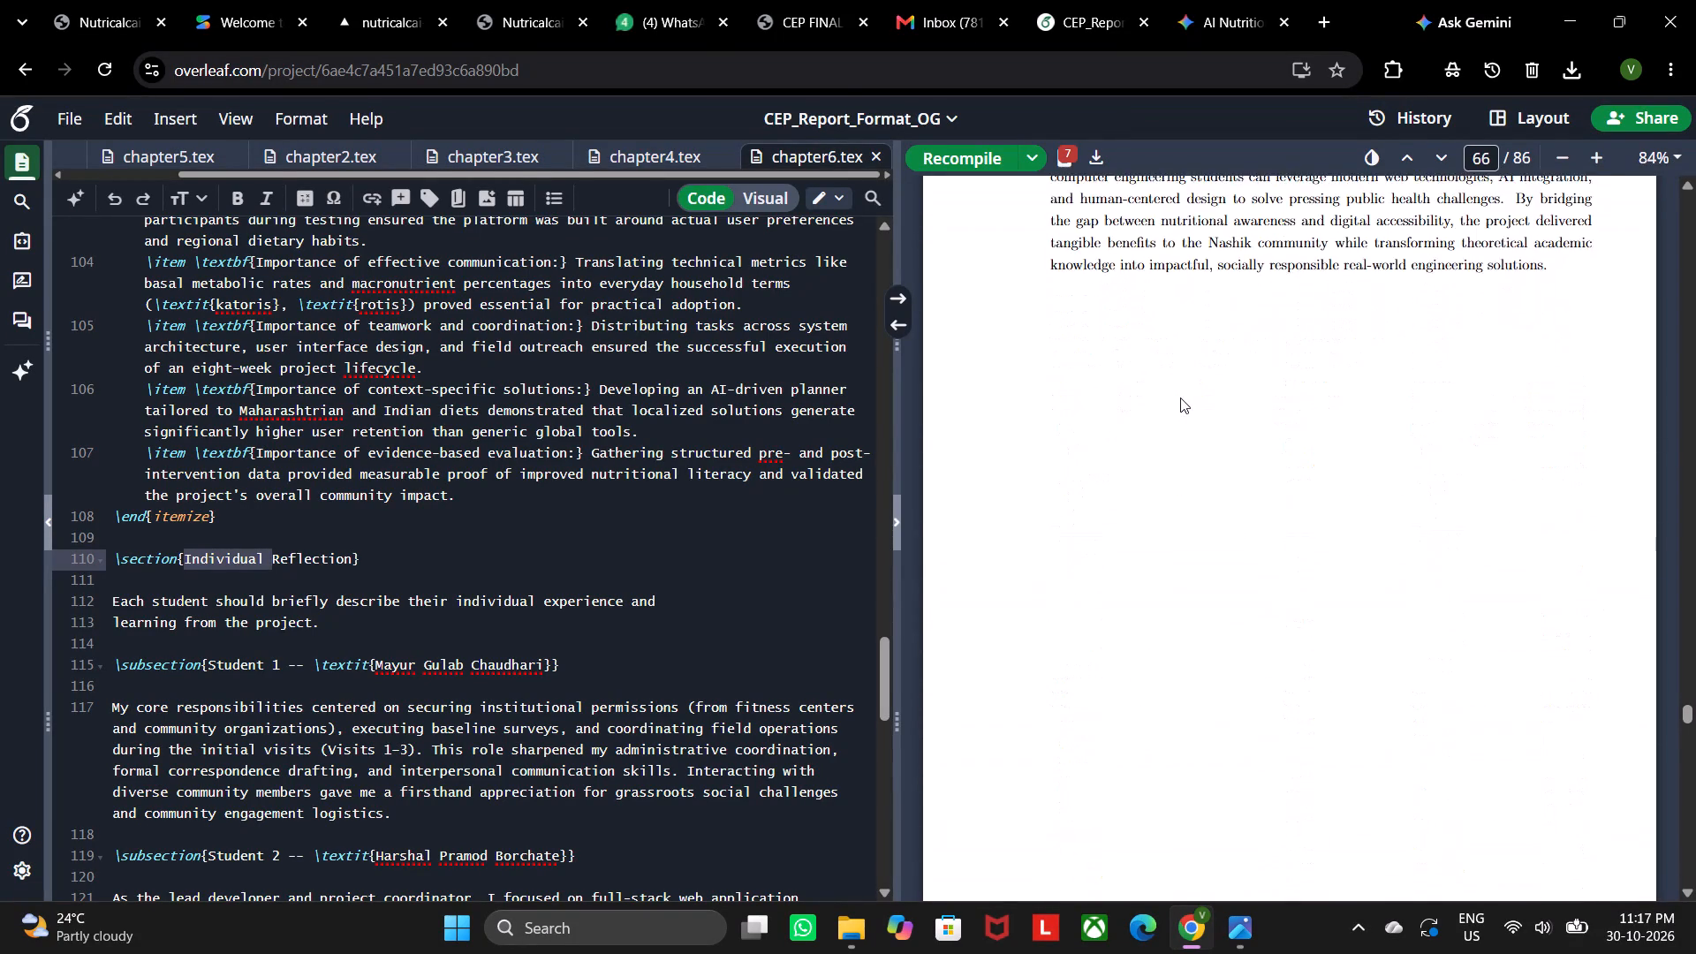
pyautogui.scroll(-8, 1180, 397)
pyautogui.scroll(7, 1180, 397)
pyautogui.scroll(-3, 1180, 397)
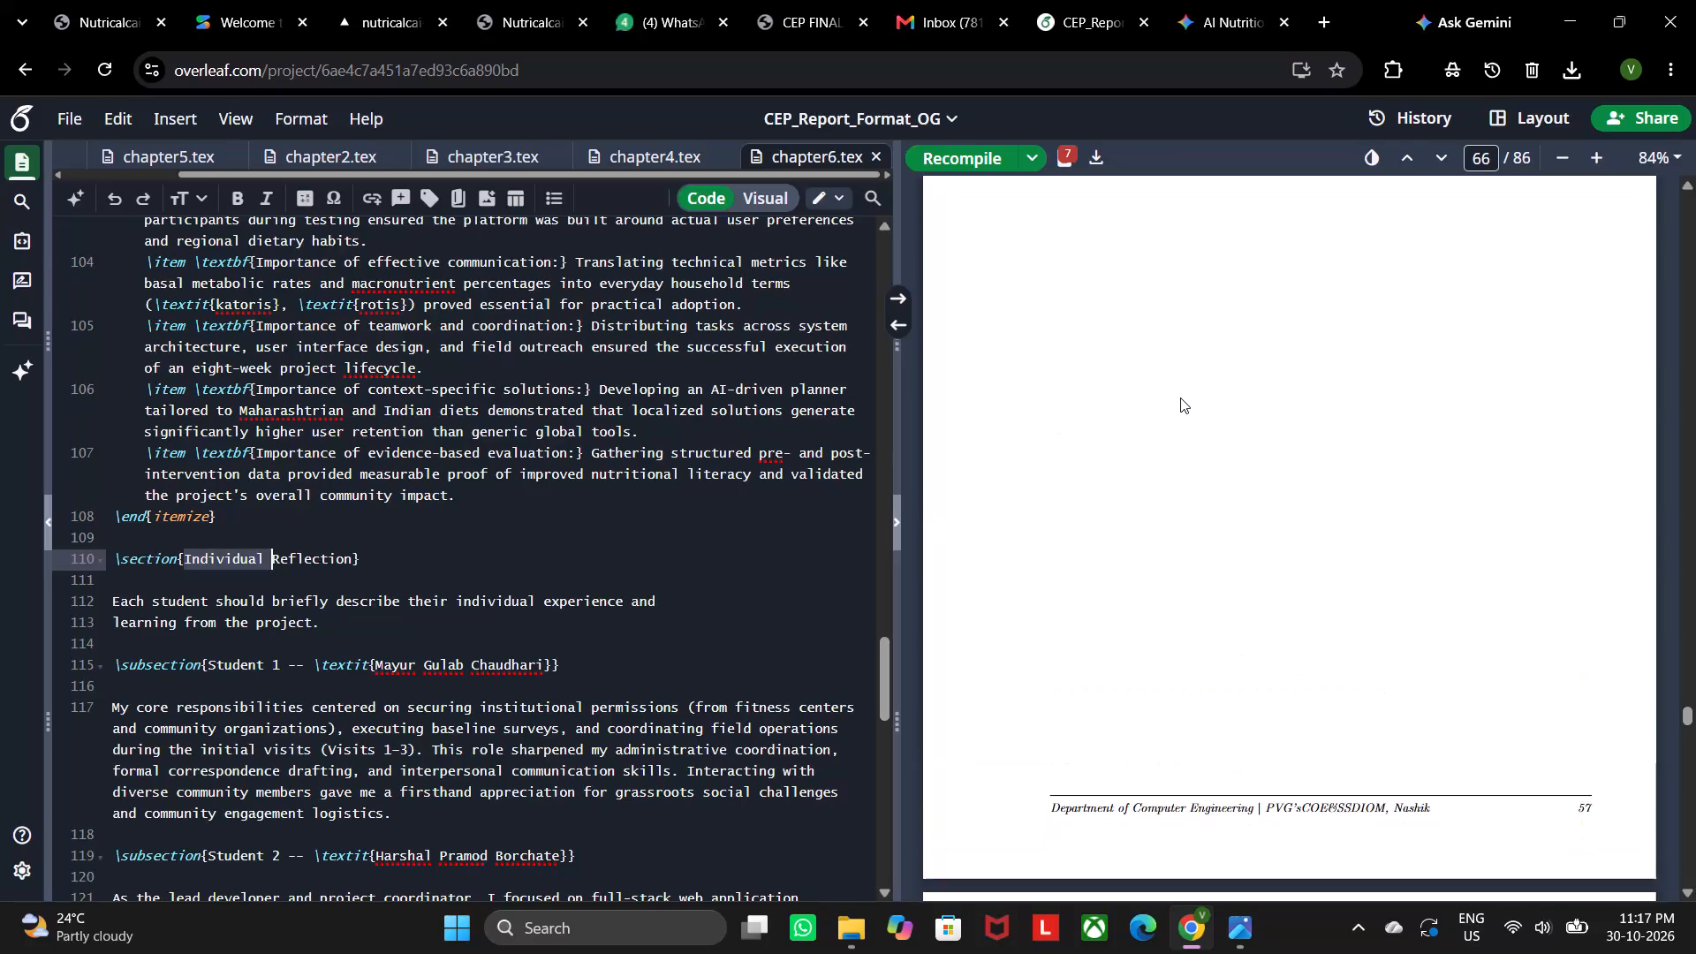
# Examine the Appendix A – Project Proposal title page against the proposal cover page that follows it.
pyautogui.scroll(-15, 1180, 397)
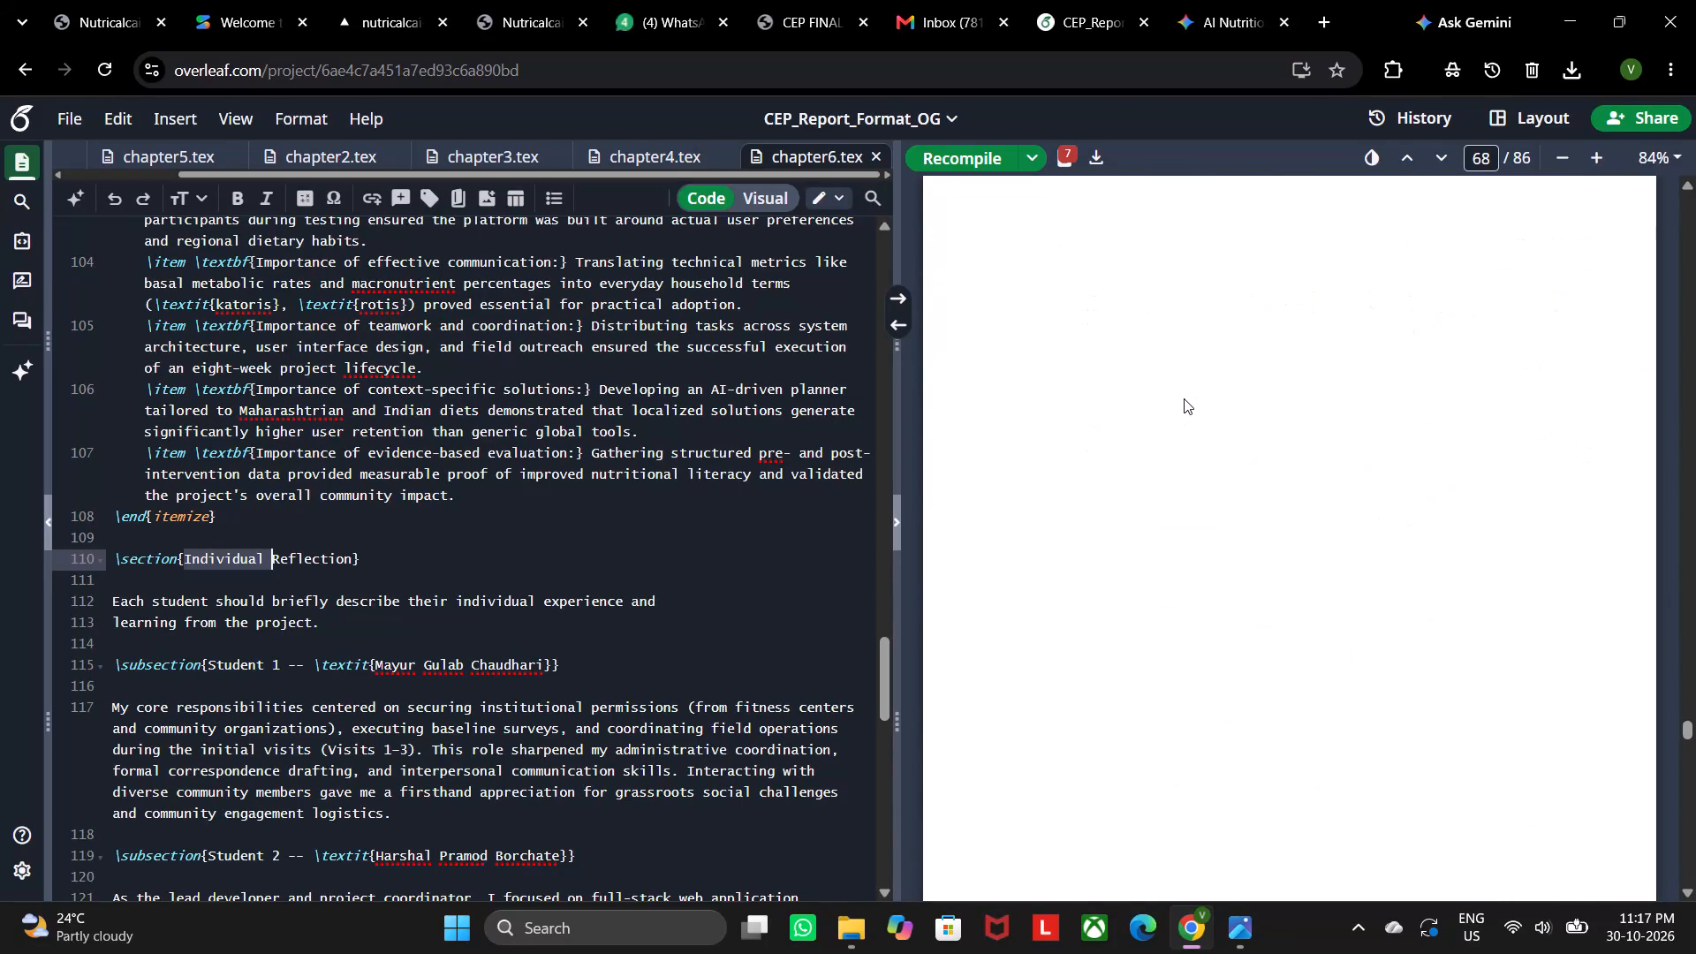
pyautogui.scroll(-2, 1184, 398)
pyautogui.scroll(4, 1184, 398)
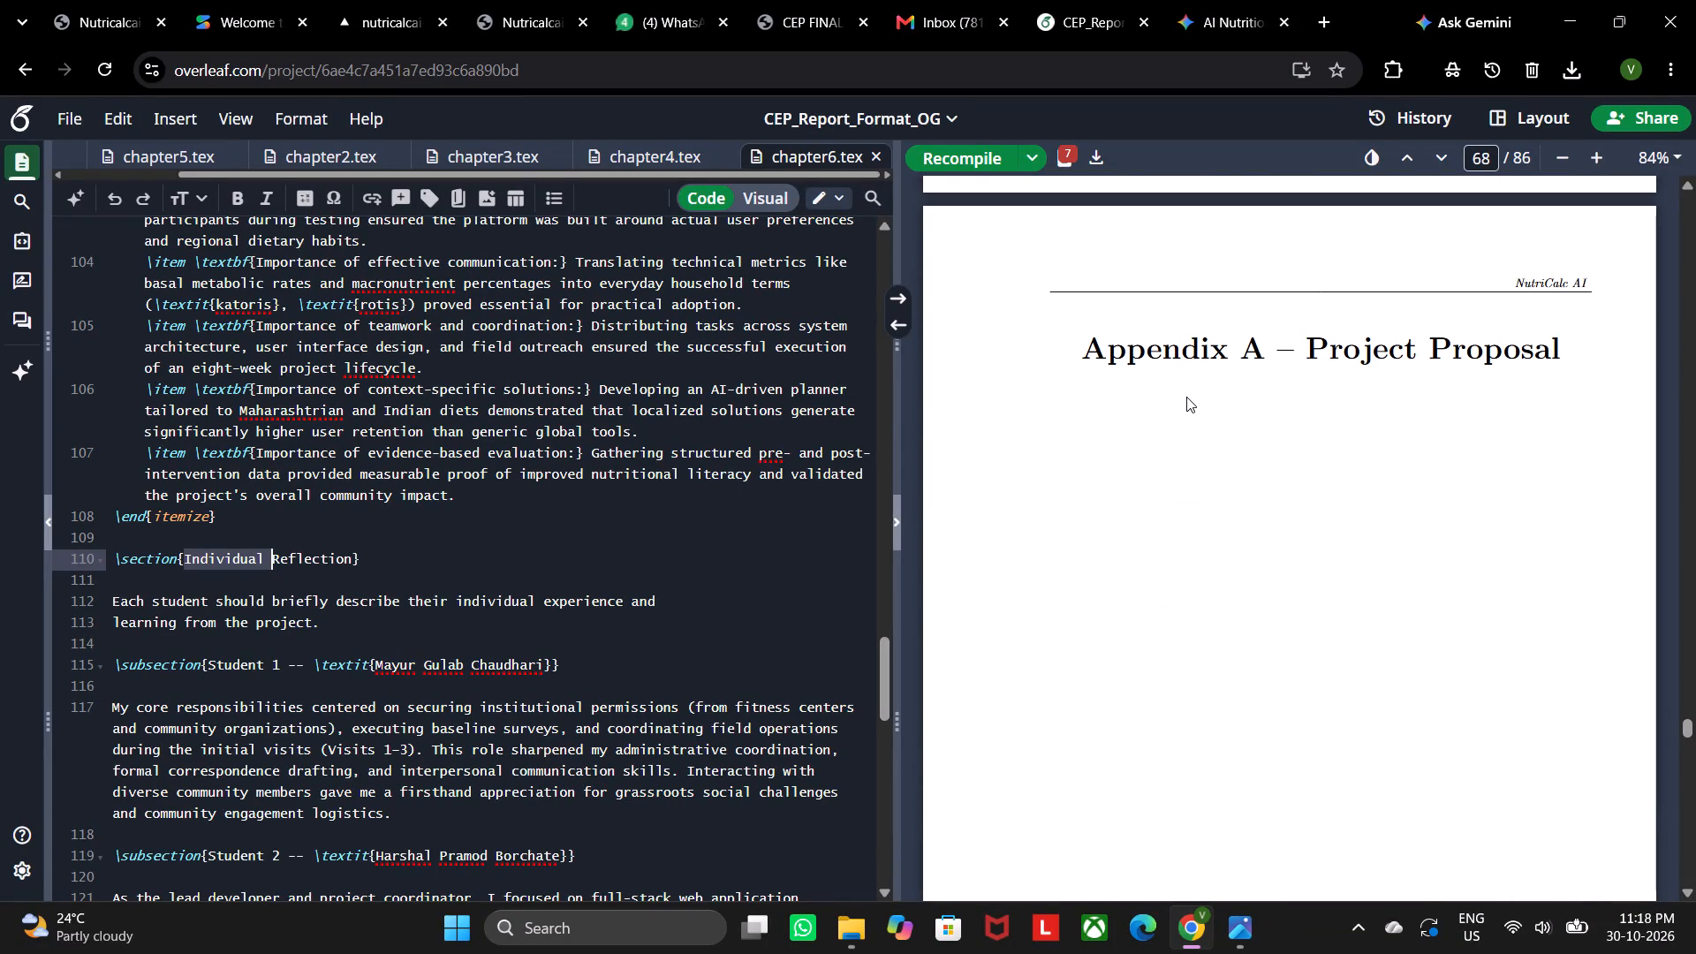
pyautogui.scroll(-10, 1186, 397)
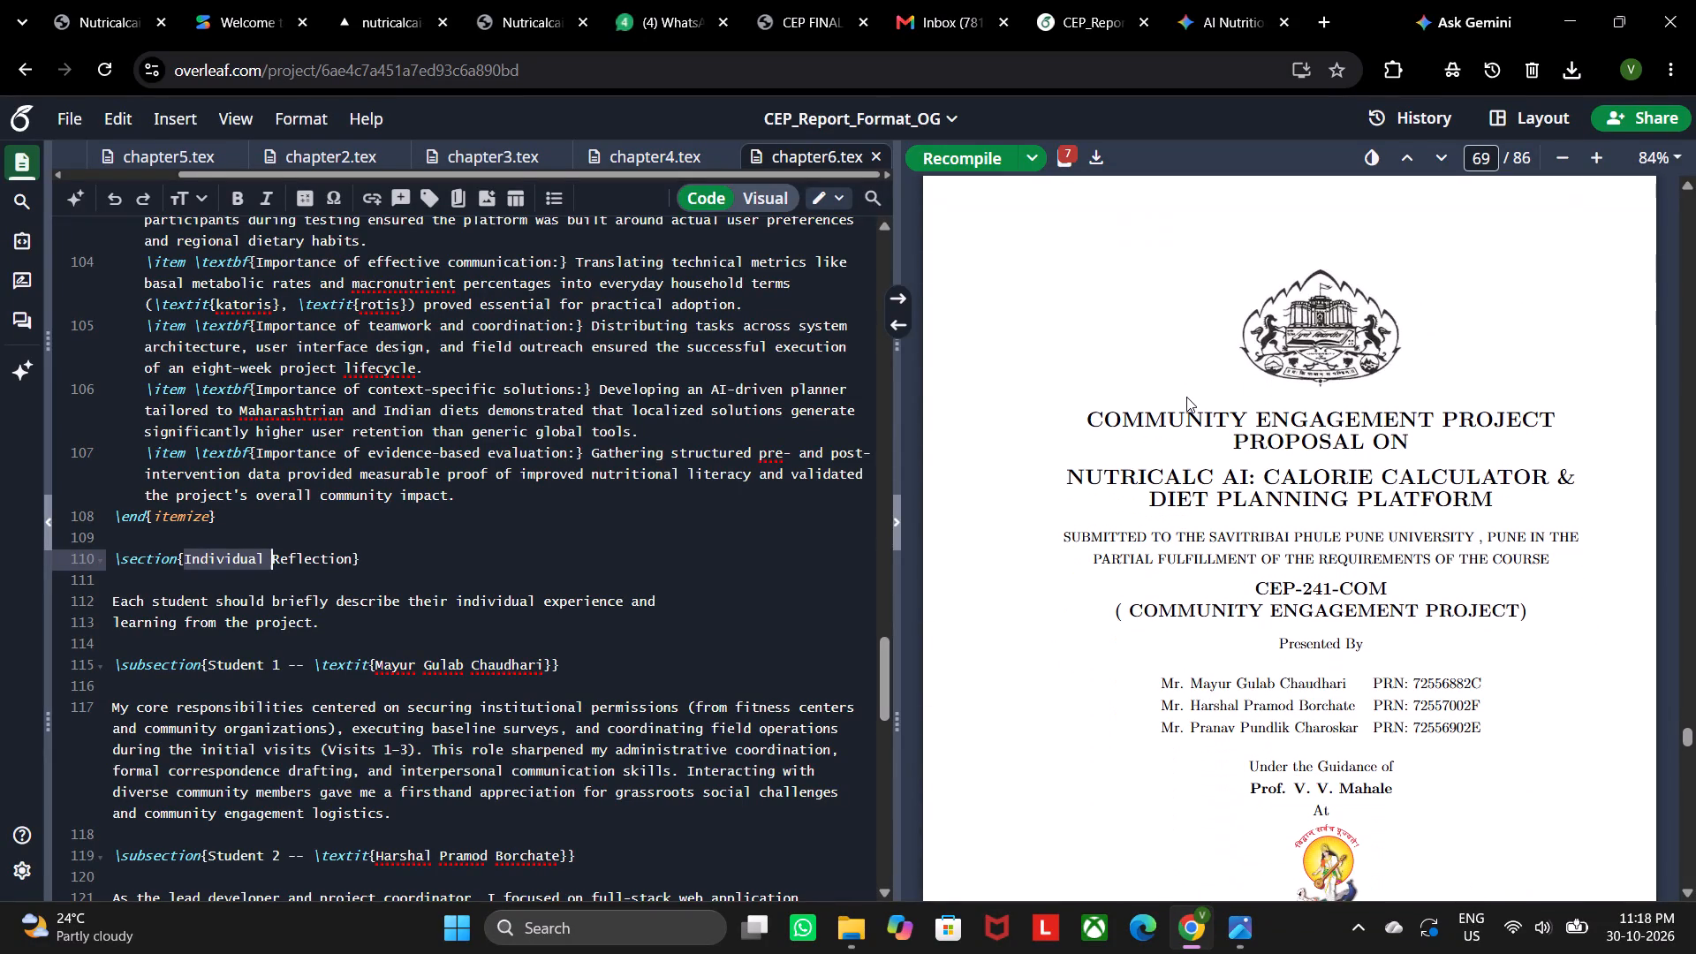
pyautogui.scroll(-4, 1186, 397)
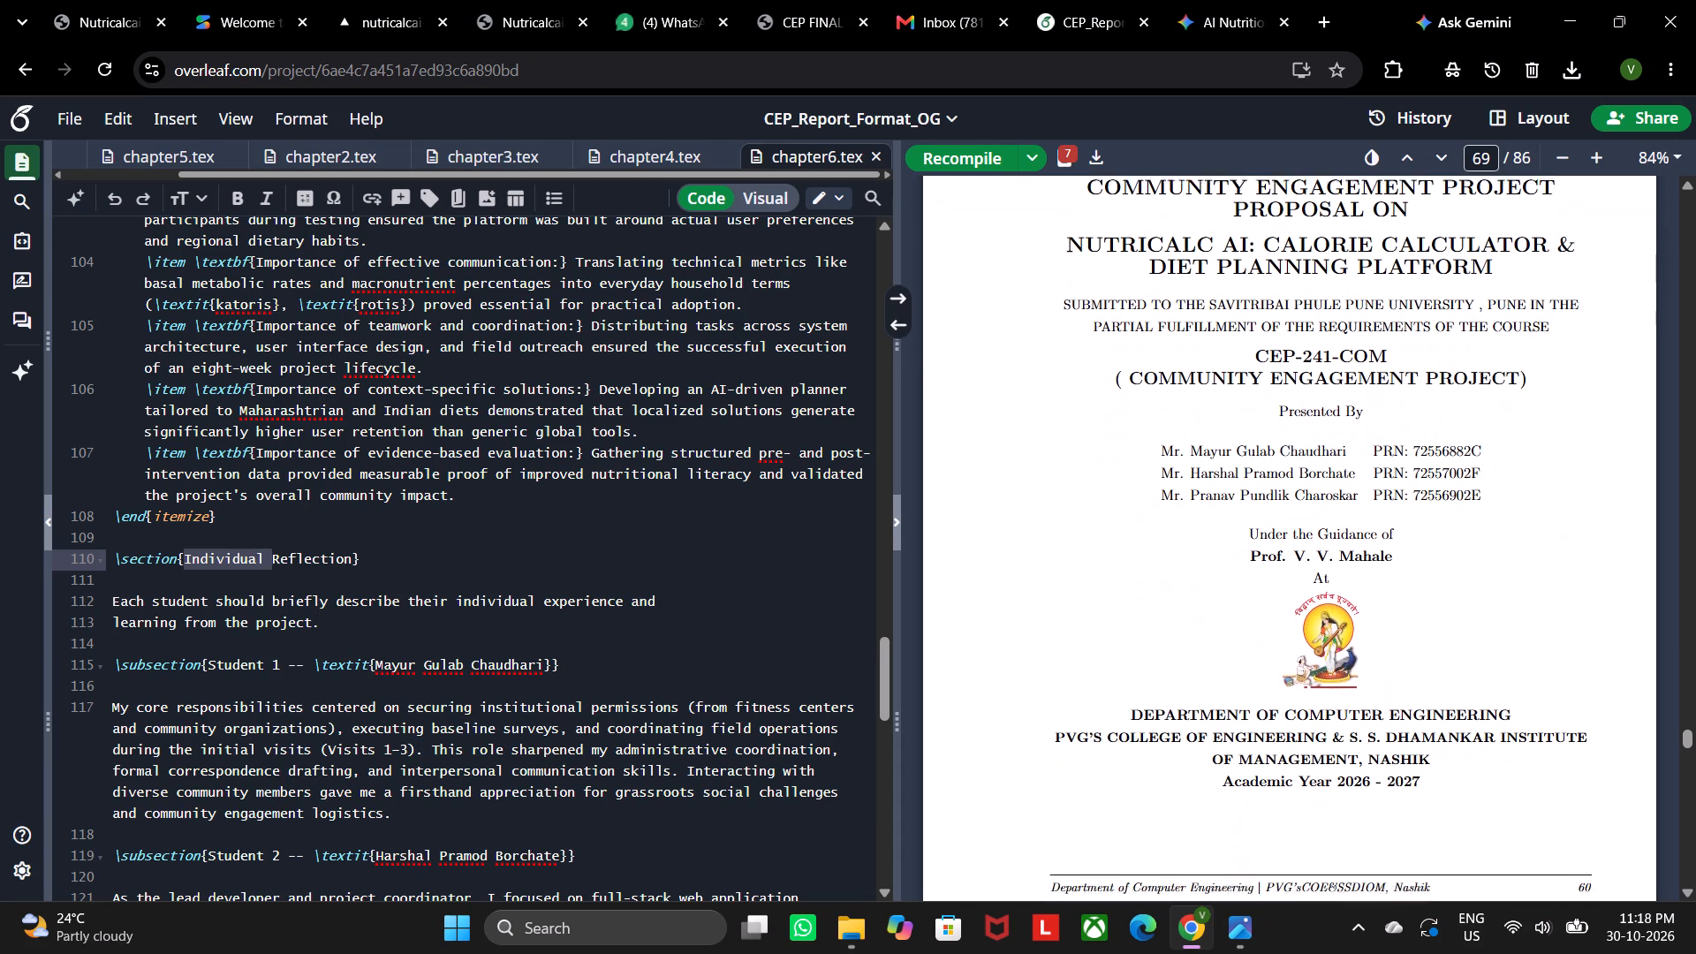
pyautogui.scroll(-1, 1186, 397)
pyautogui.scroll(9, 1186, 397)
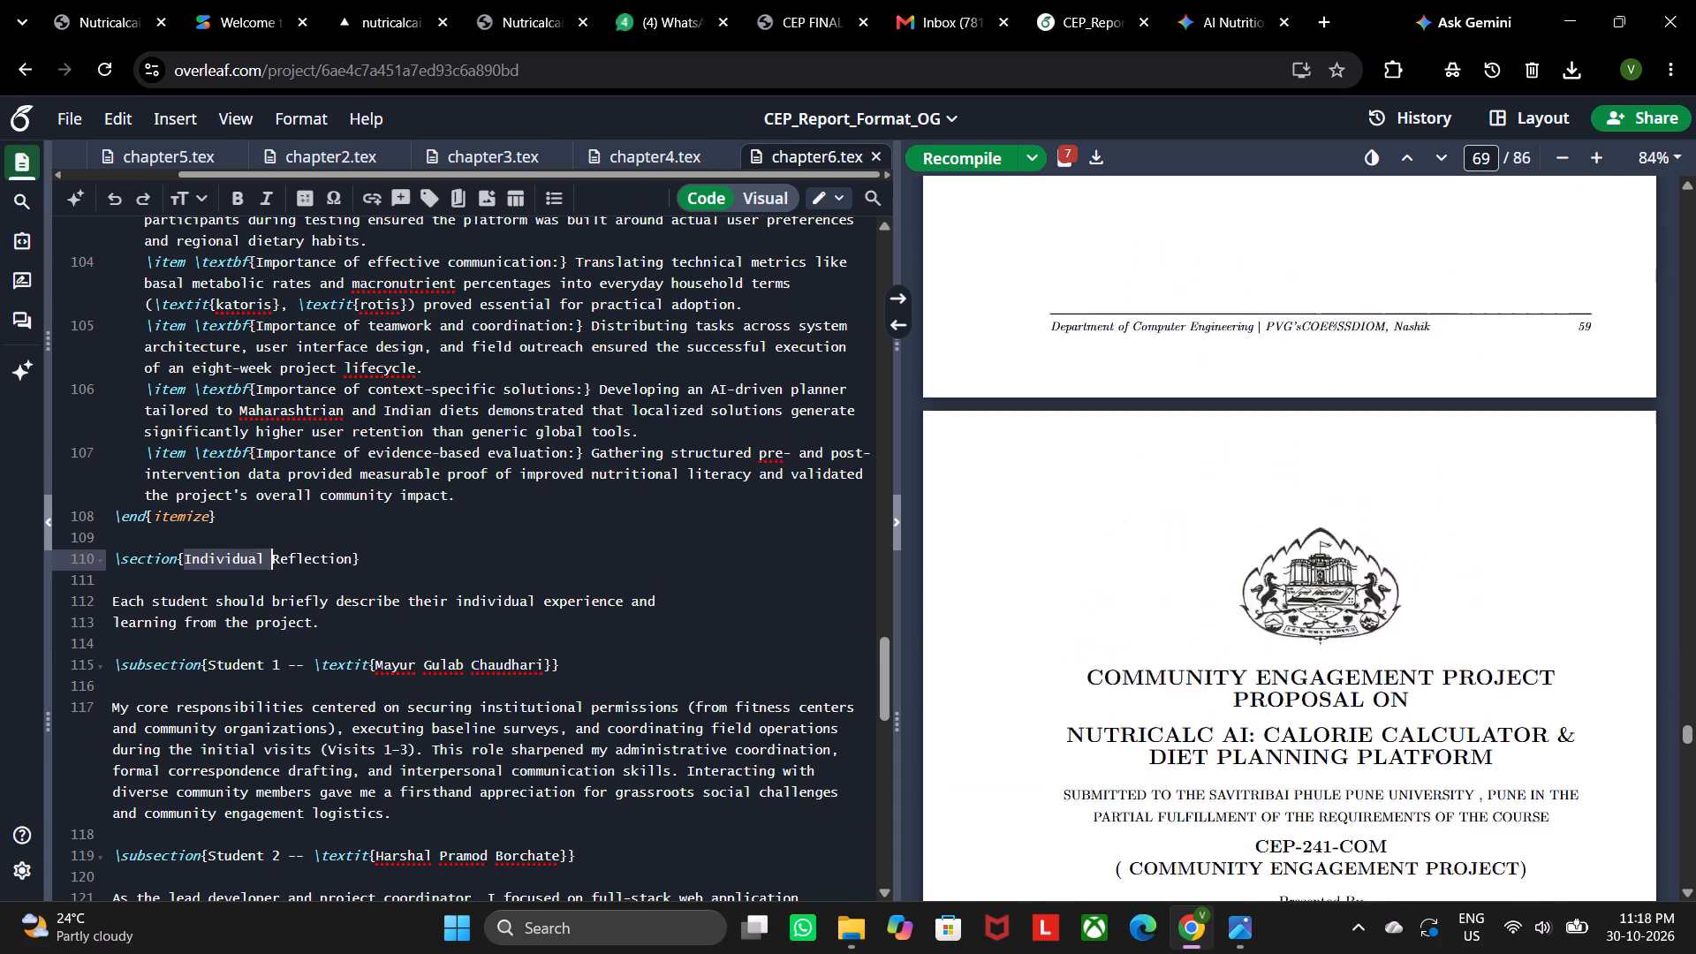
pyautogui.scroll(5, 1186, 397)
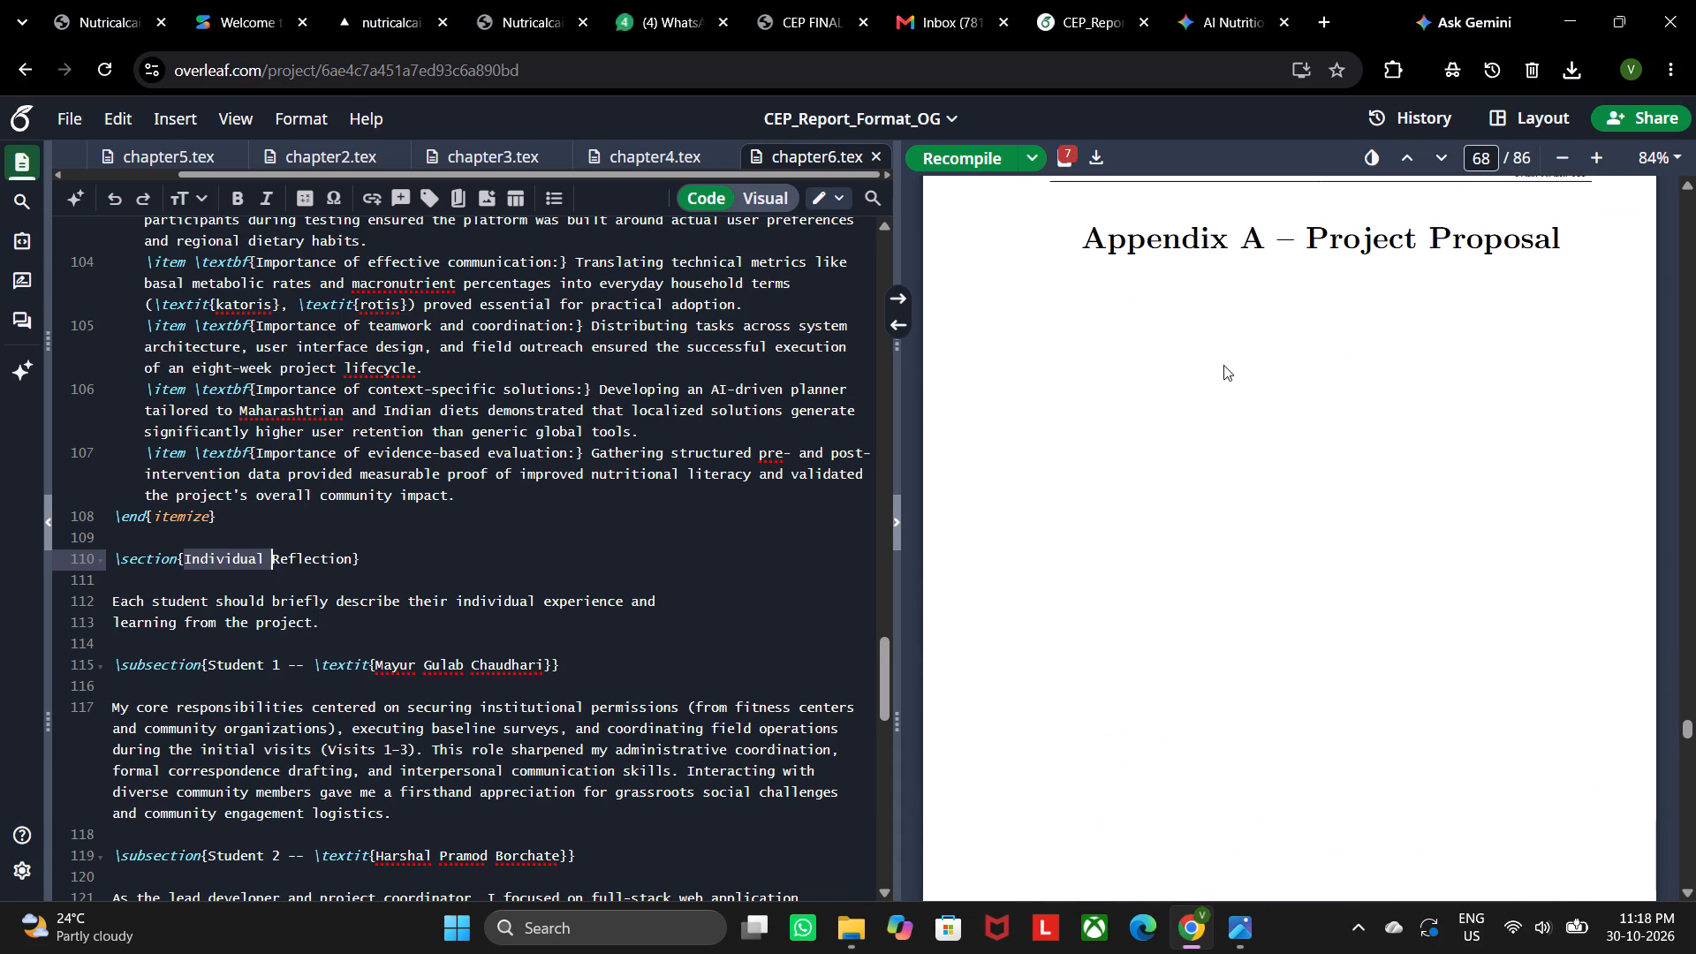
pyautogui.scroll(1, 1234, 357)
pyautogui.scroll(-8, 1234, 357)
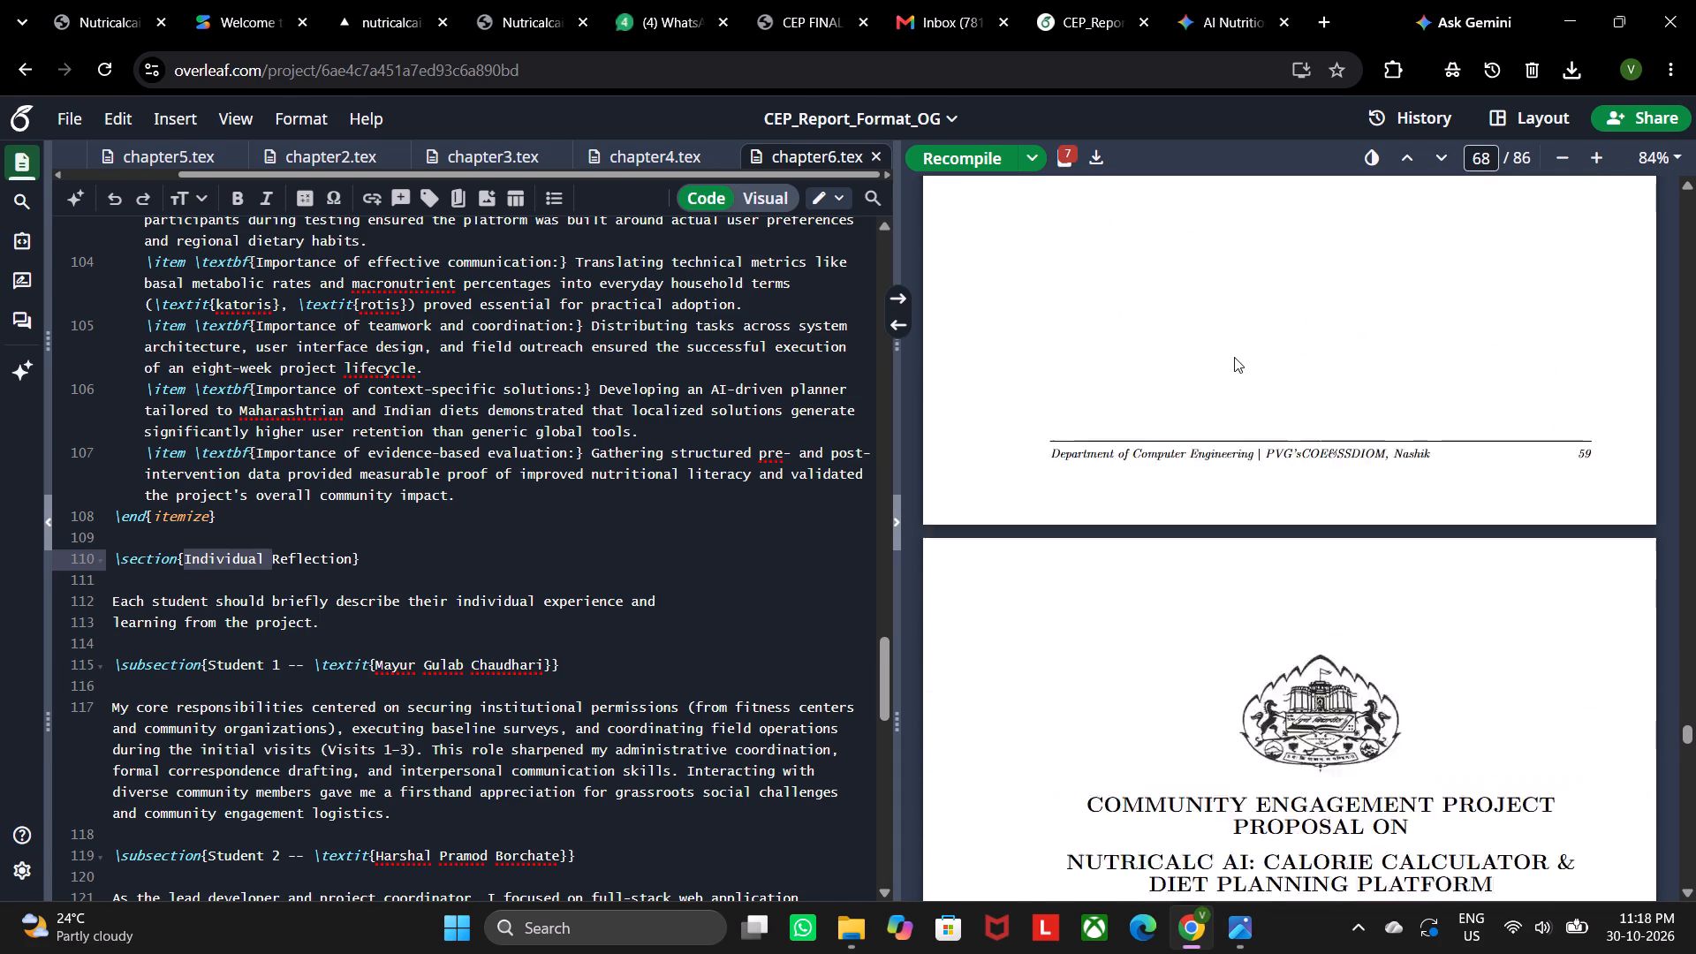
pyautogui.scroll(2, 1234, 357)
pyautogui.scroll(-2, 1234, 357)
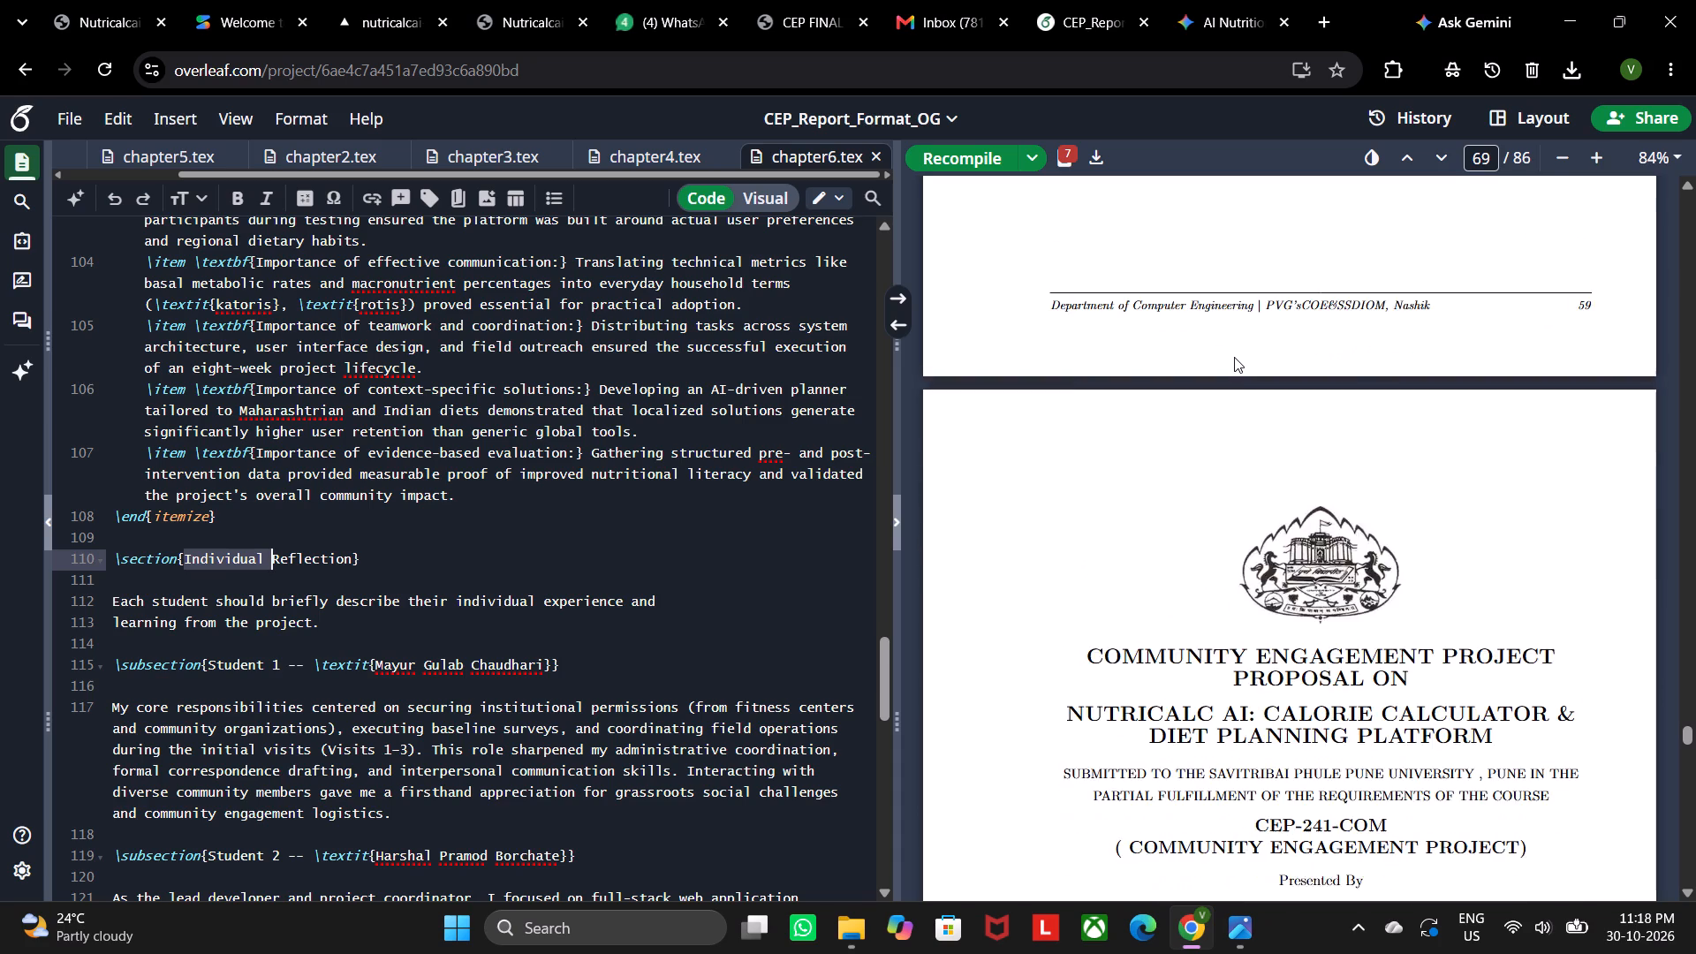
pyautogui.scroll(-6, 1234, 357)
pyautogui.scroll(6, 1234, 357)
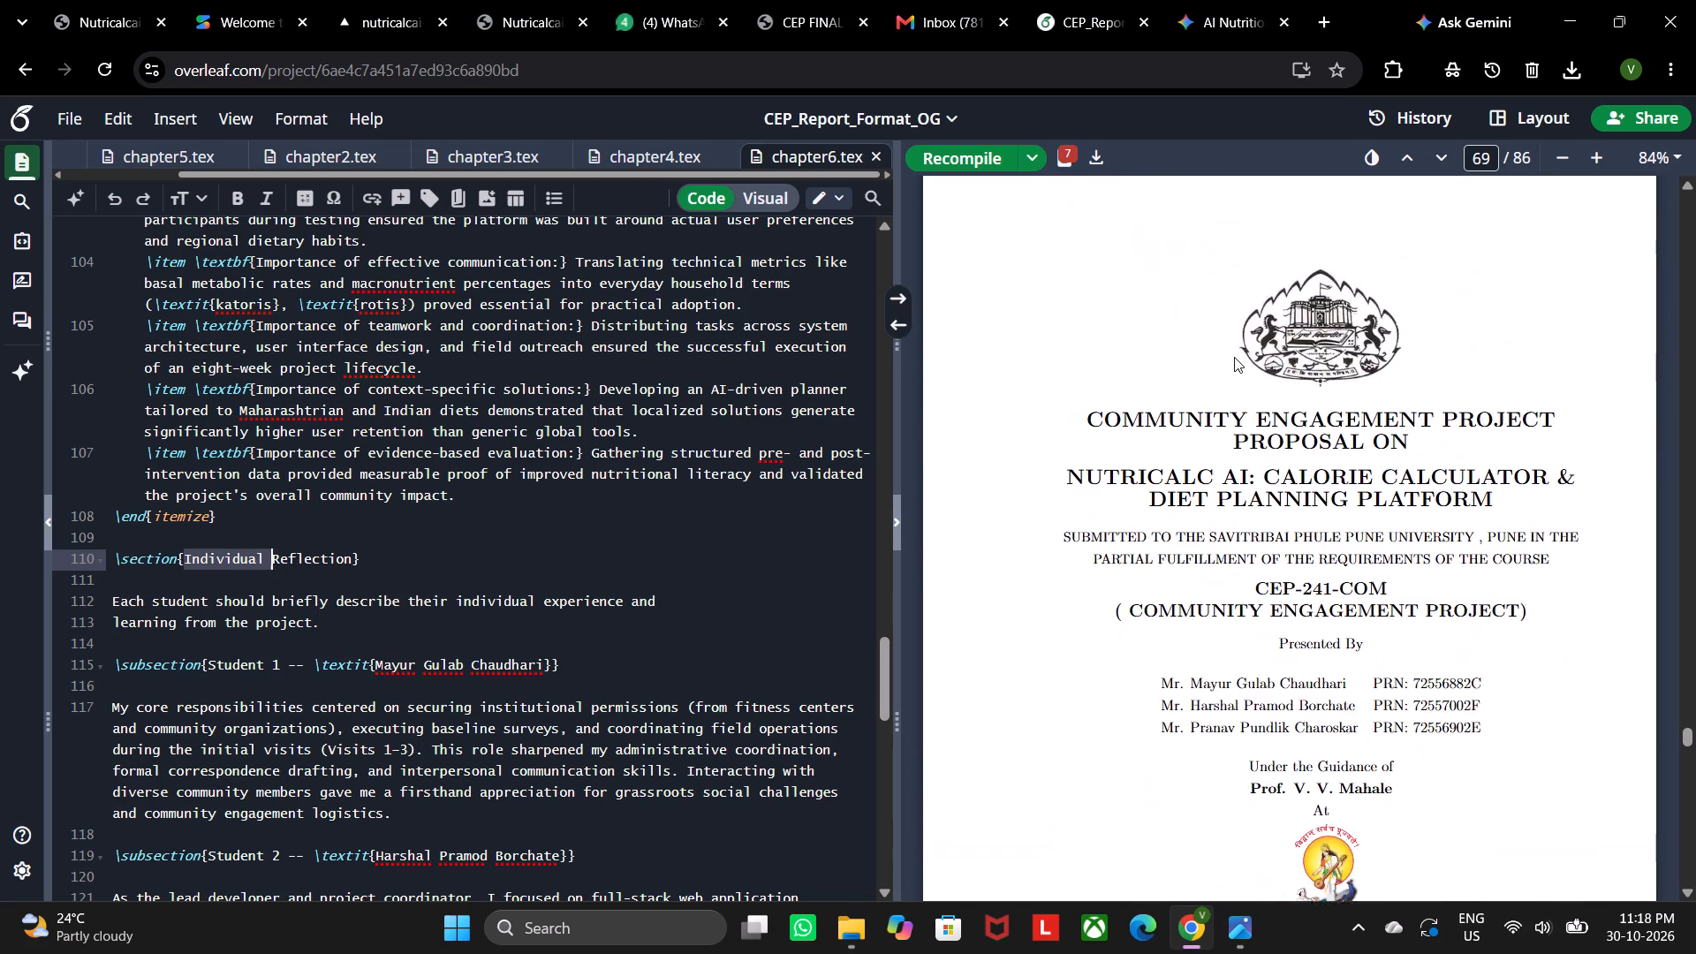
pyautogui.scroll(9, 1234, 357)
pyautogui.scroll(-4, 1234, 357)
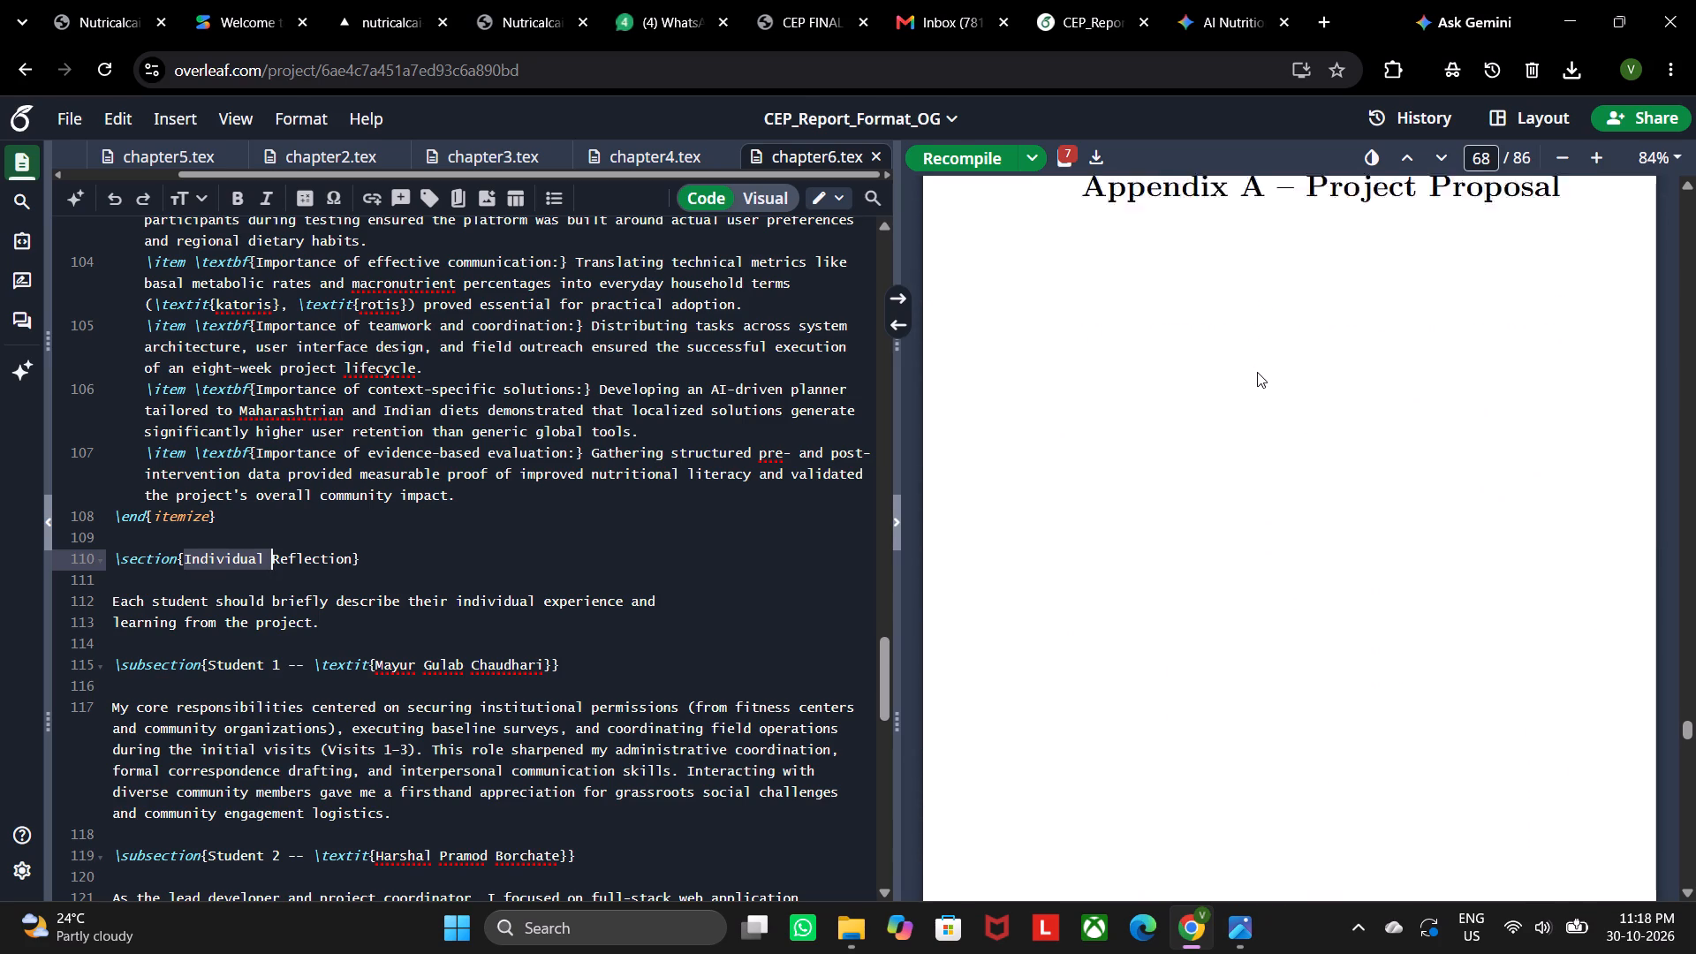
pyautogui.scroll(-5, 1257, 372)
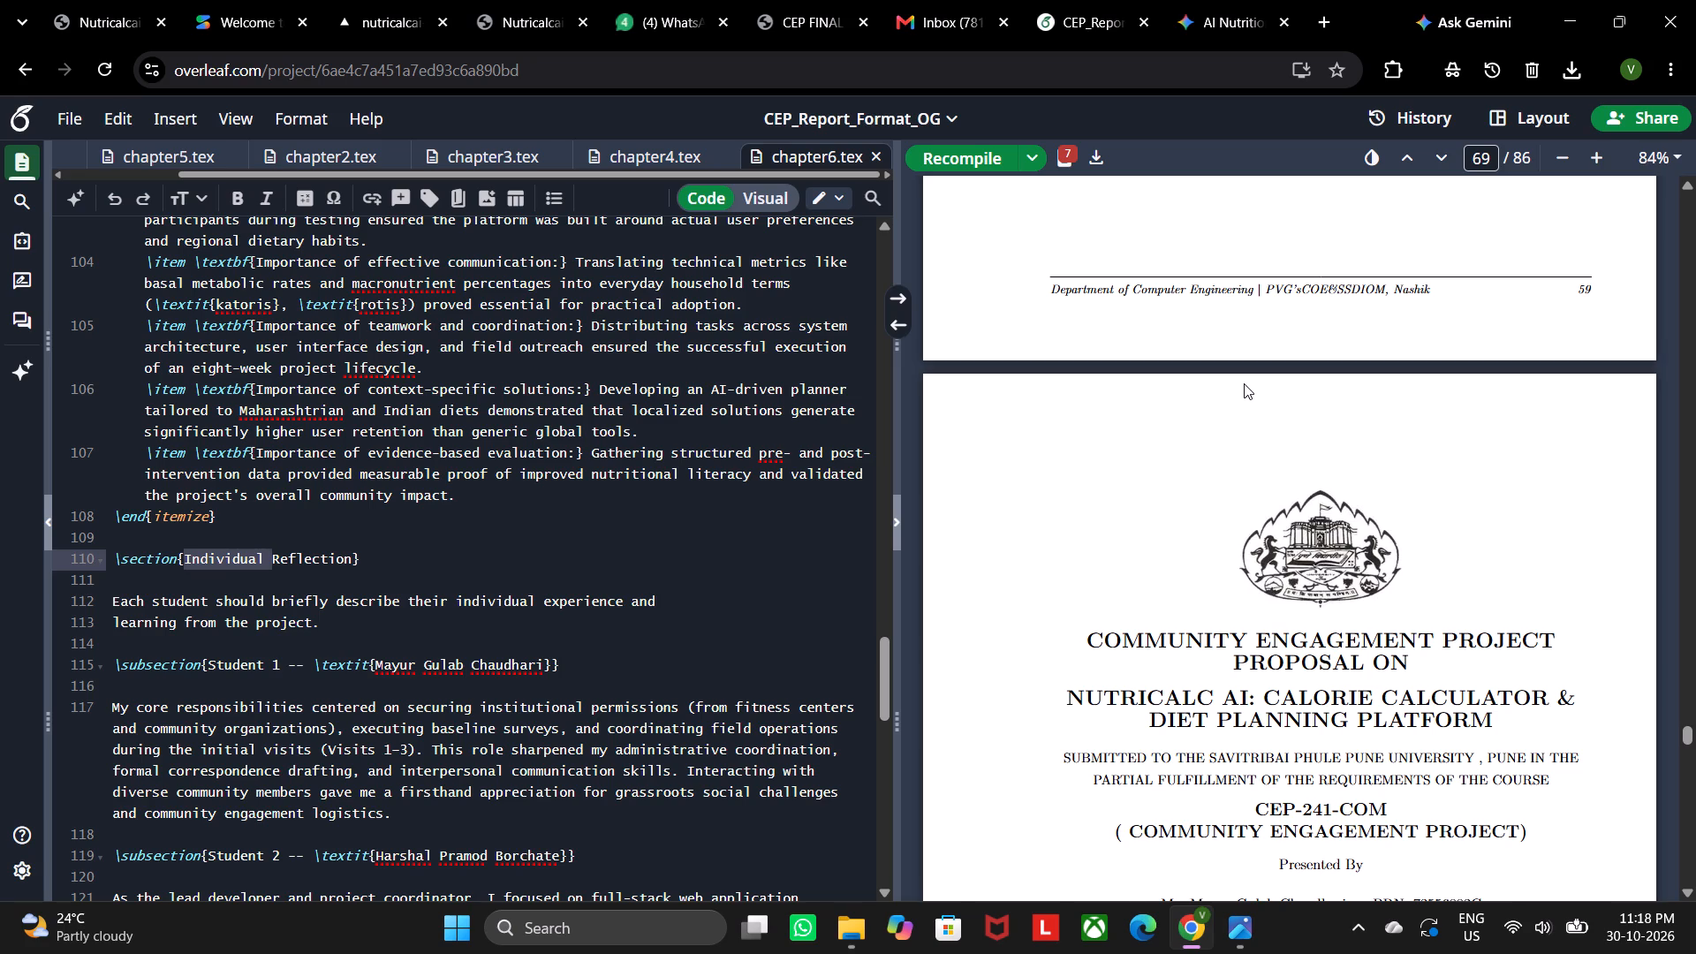
pyautogui.scroll(7, 1244, 383)
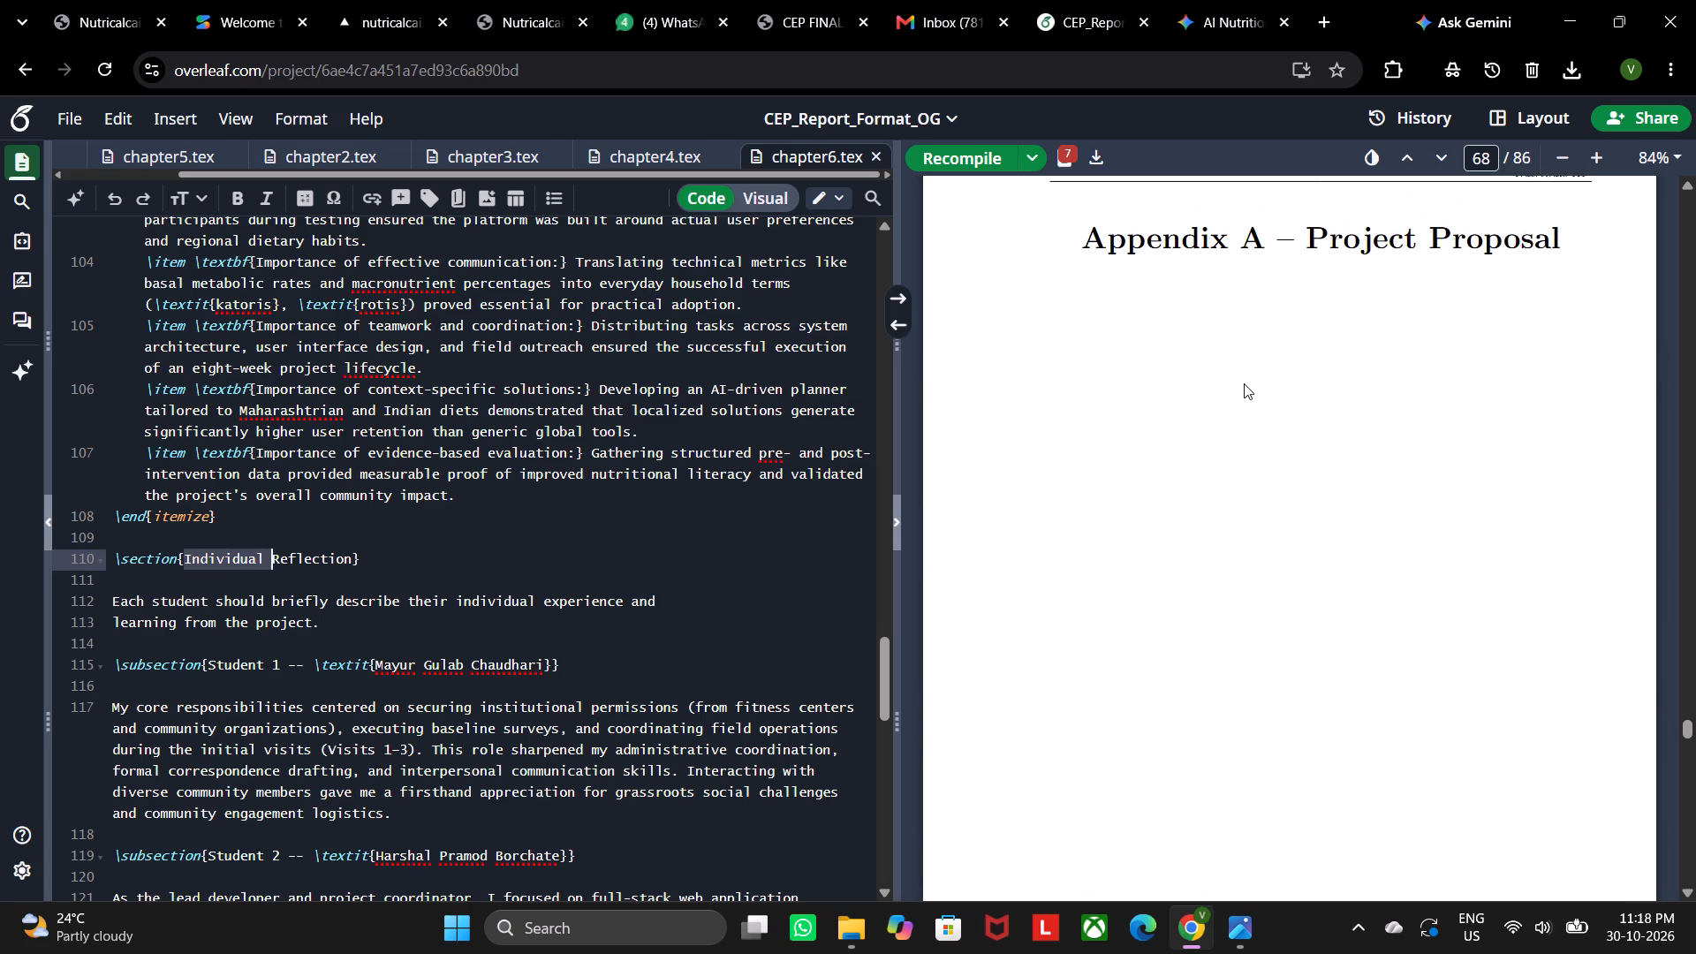
# Review the compiled project proposal in Appendix A, from its contents page through Introduction, Problem Statement and Need Assessment toward the end.
pyautogui.scroll(-18, 1244, 383)
pyautogui.scroll(-6, 1258, 394)
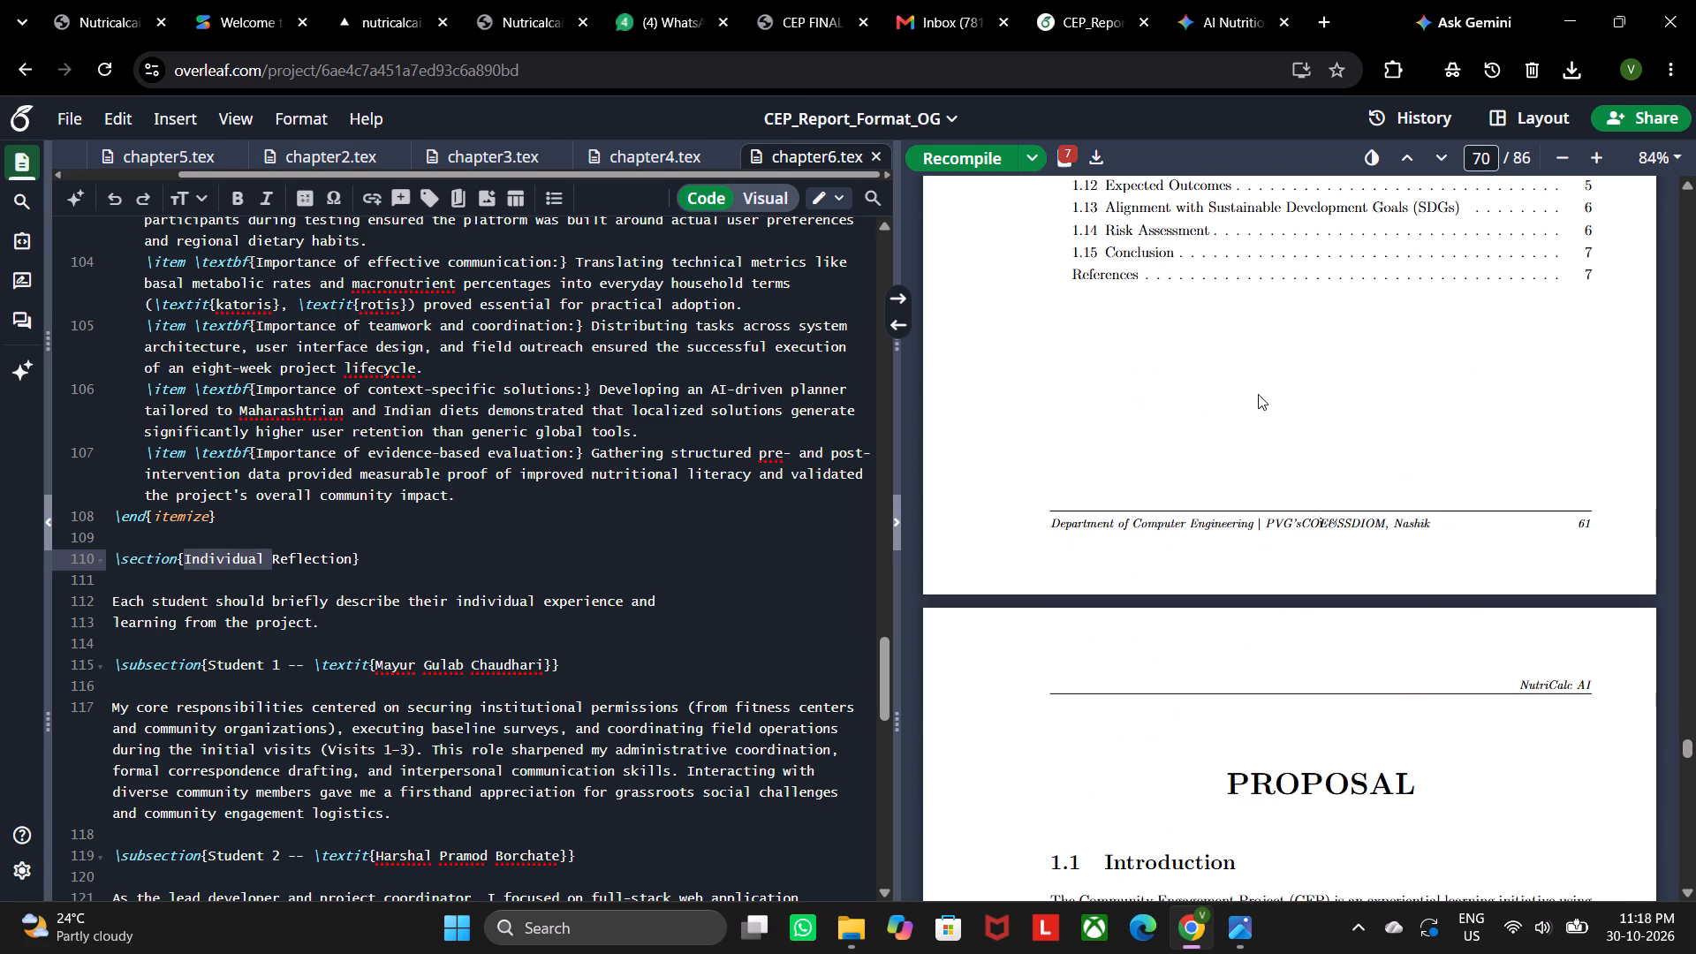
pyautogui.scroll(-6, 1258, 394)
pyautogui.moveTo(1687, 738); pyautogui.dragTo(1687, 743)
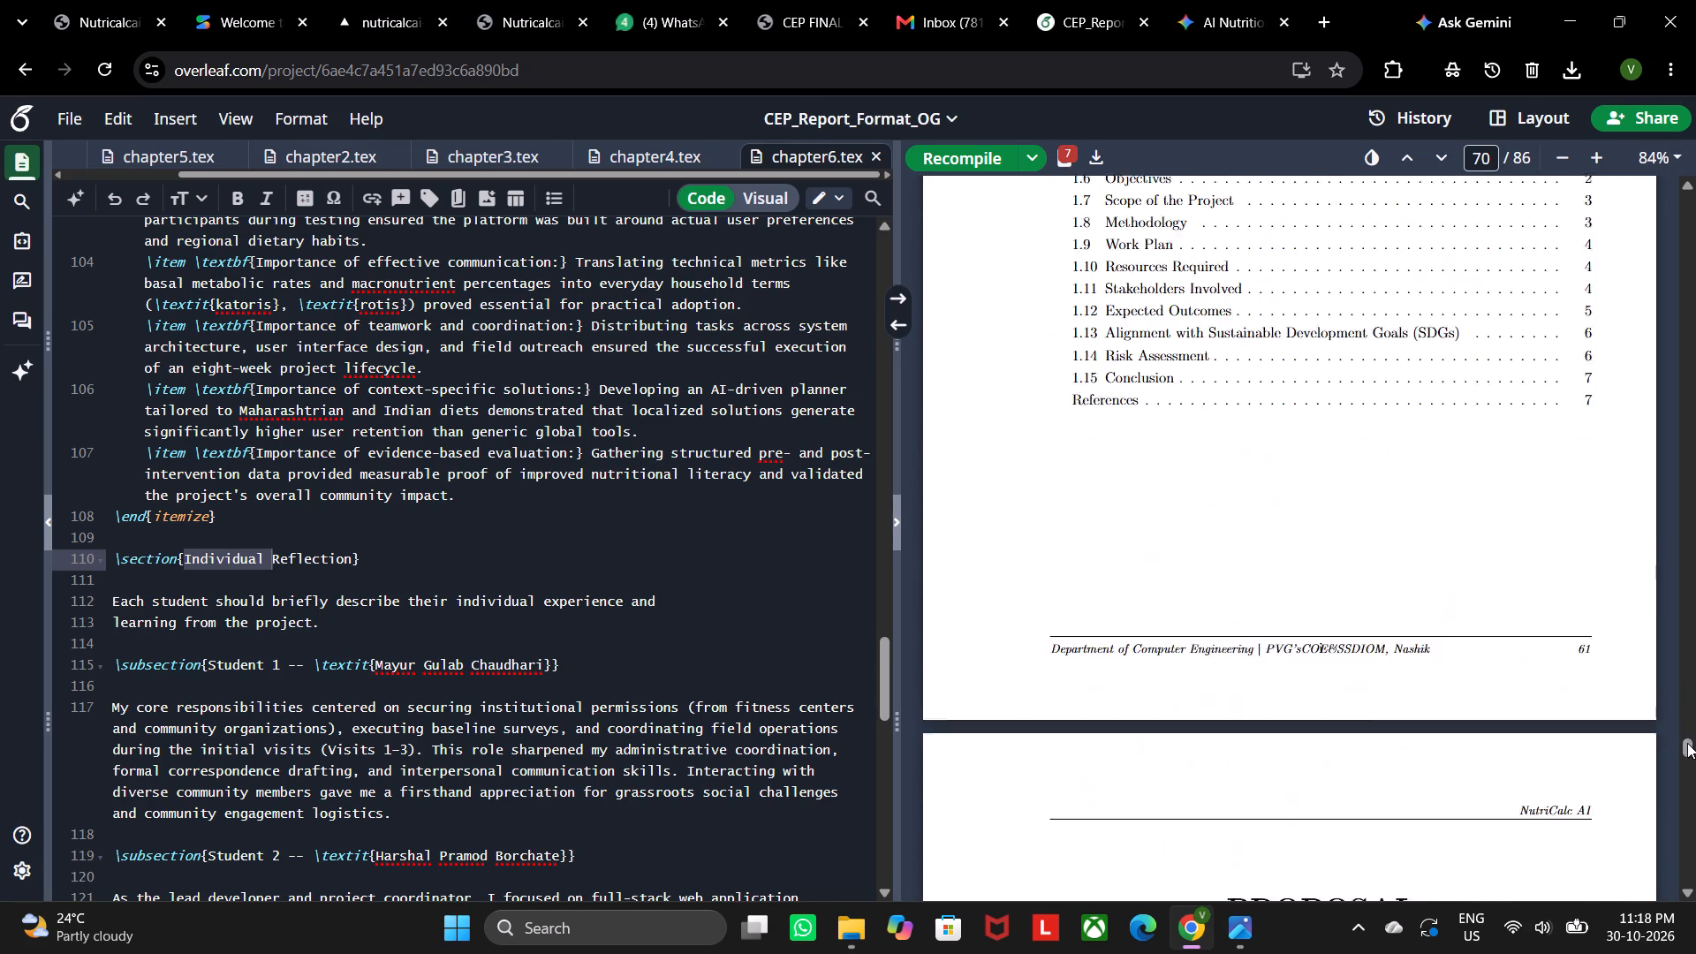
pyautogui.moveTo(1687, 743); pyautogui.dragTo(1688, 764)
pyautogui.moveTo(1686, 750); pyautogui.dragTo(1687, 765)
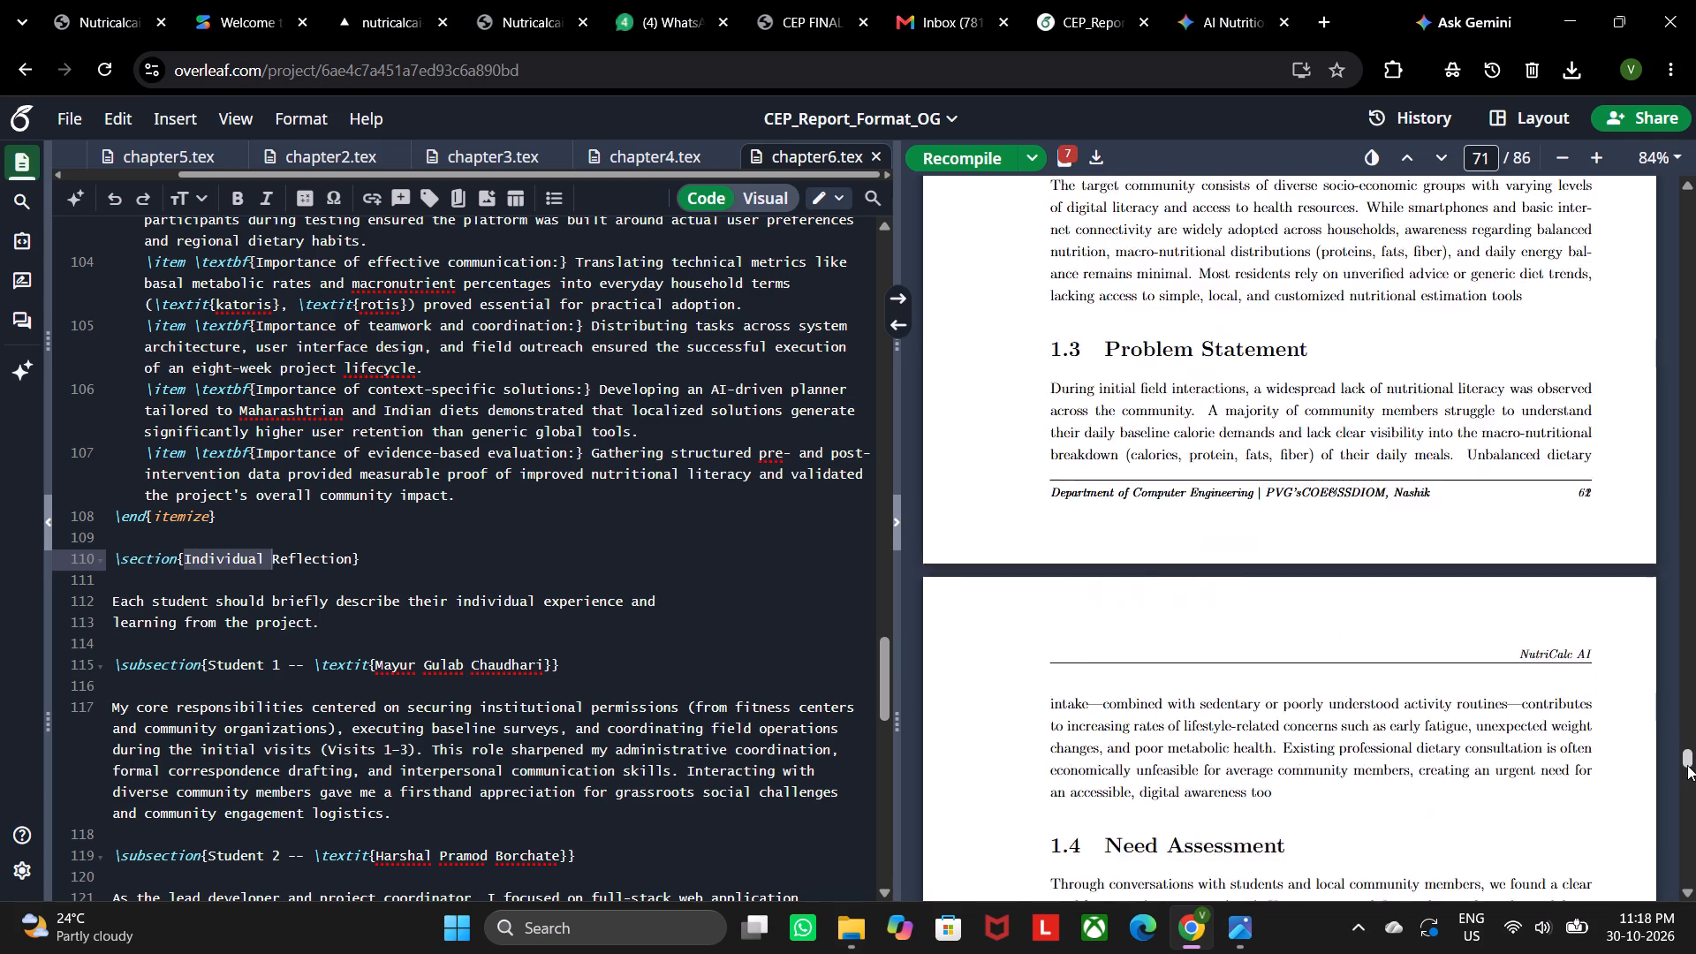
pyautogui.moveTo(1687, 765); pyautogui.dragTo(1685, 825)
# Examine the proposal's References and sign-off page, and the Appendix B – Permission/Approval Letter page that follows it.
pyautogui.scroll(11, 1389, 577)
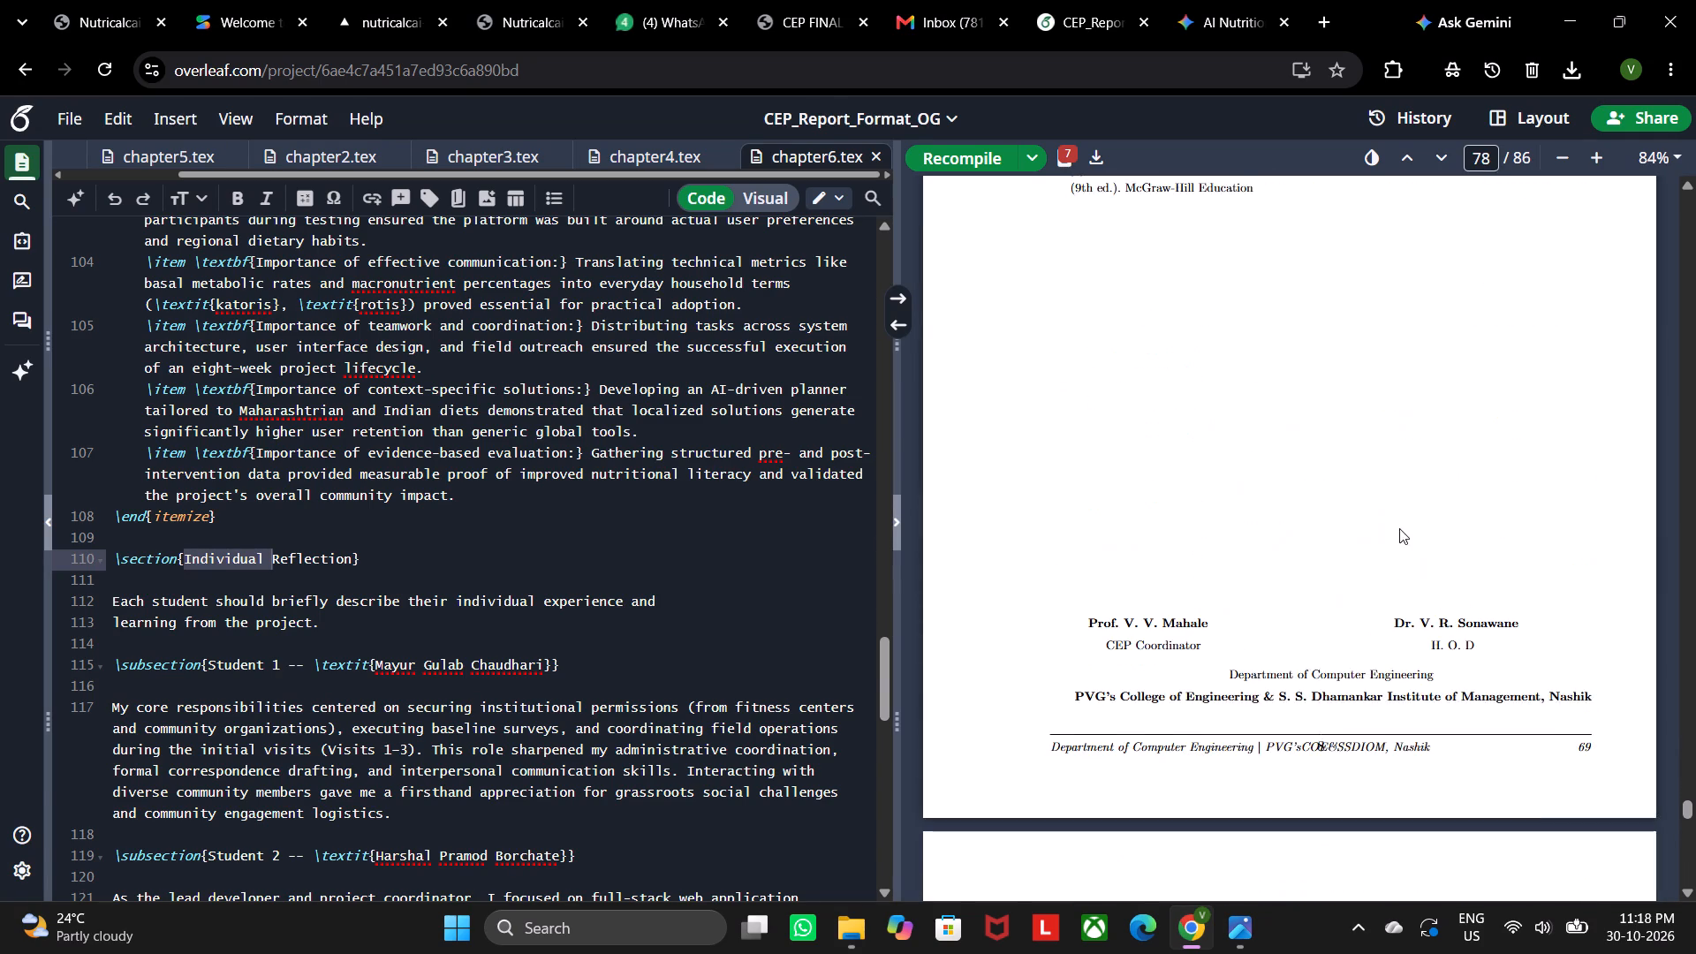
pyautogui.scroll(5, 1399, 528)
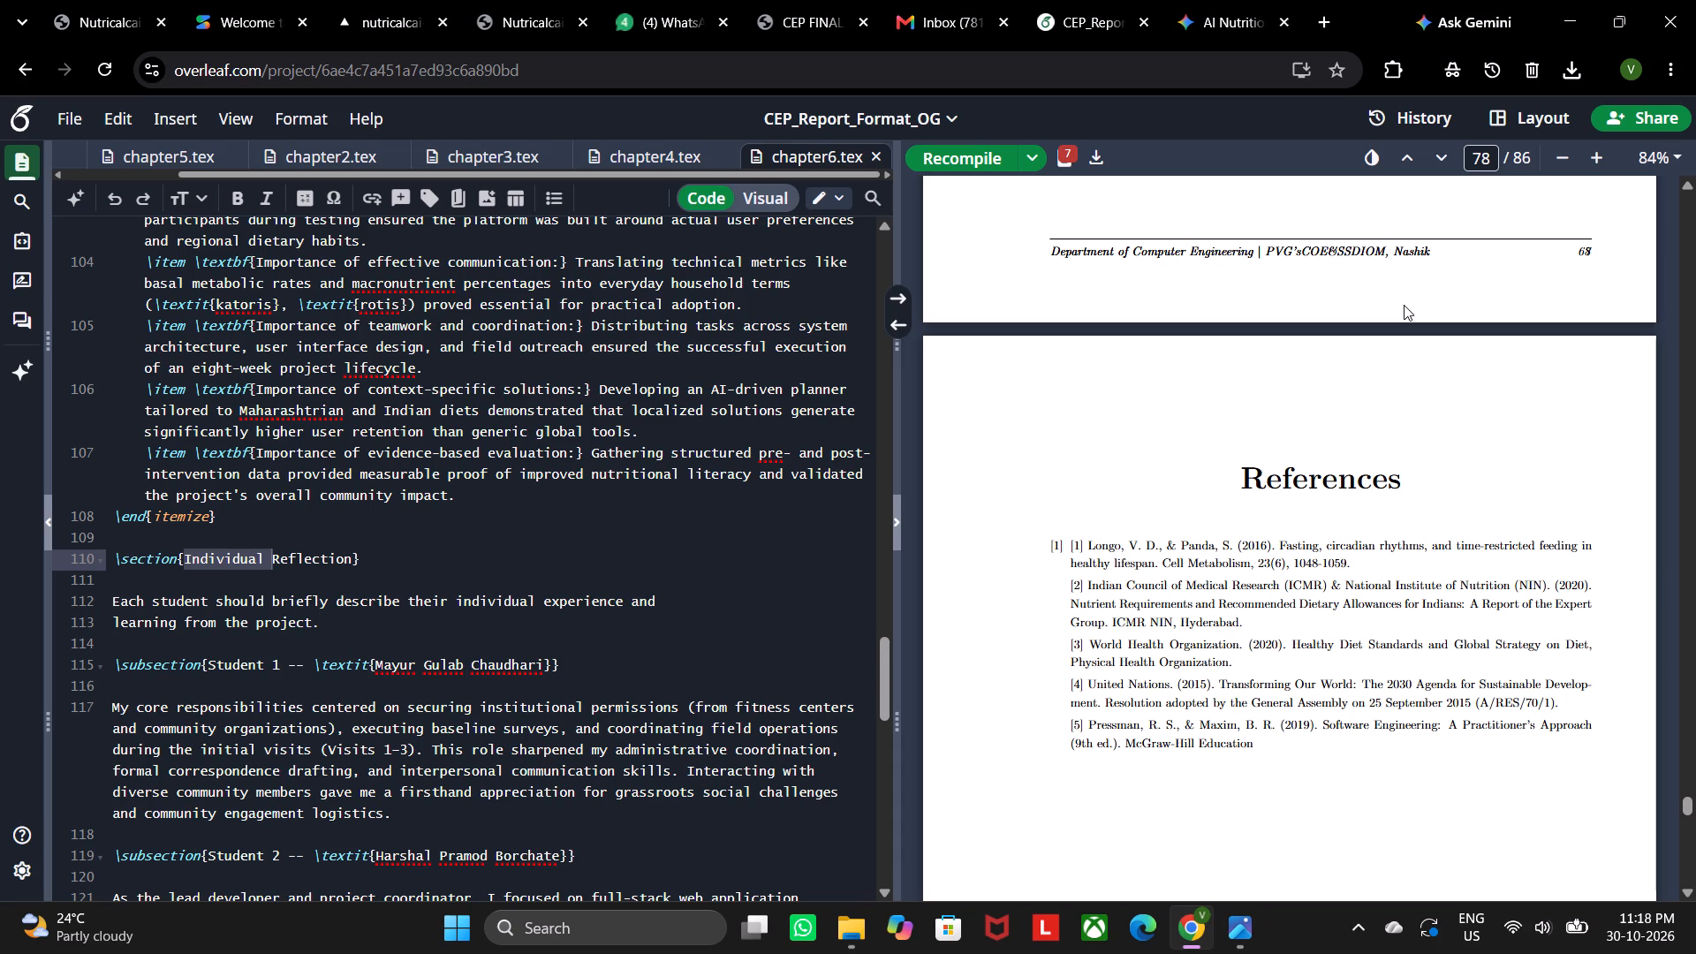
pyautogui.scroll(-5, 1404, 305)
pyautogui.scroll(6, 1404, 305)
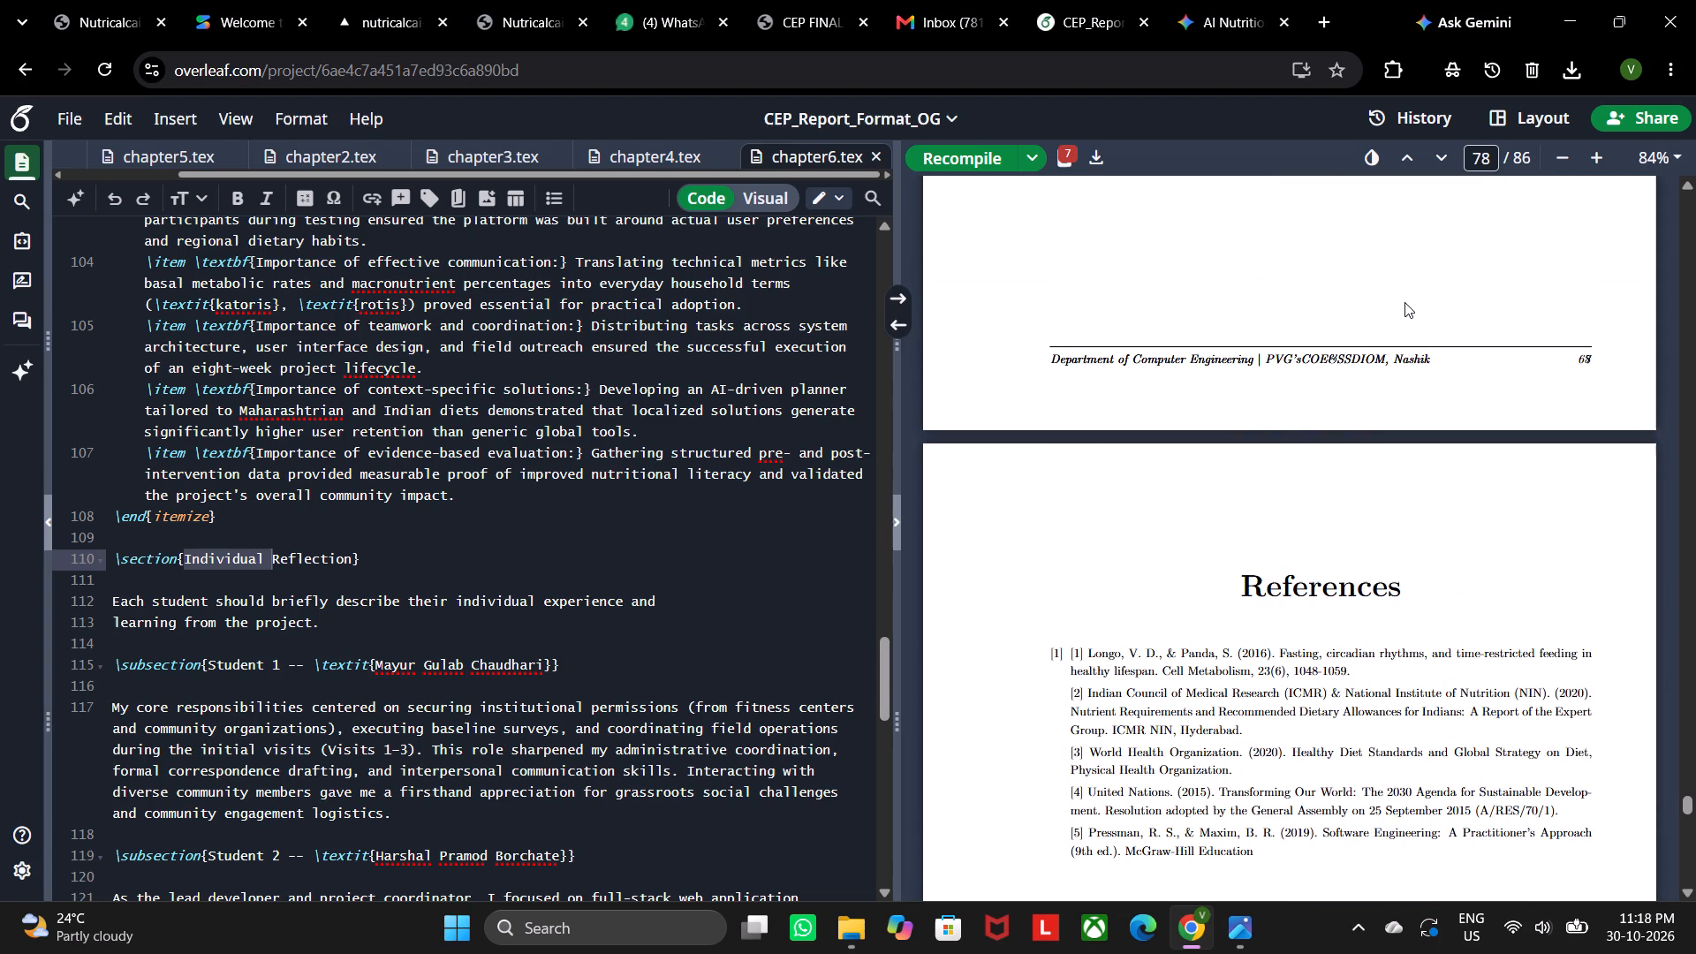
pyautogui.scroll(-9, 1404, 302)
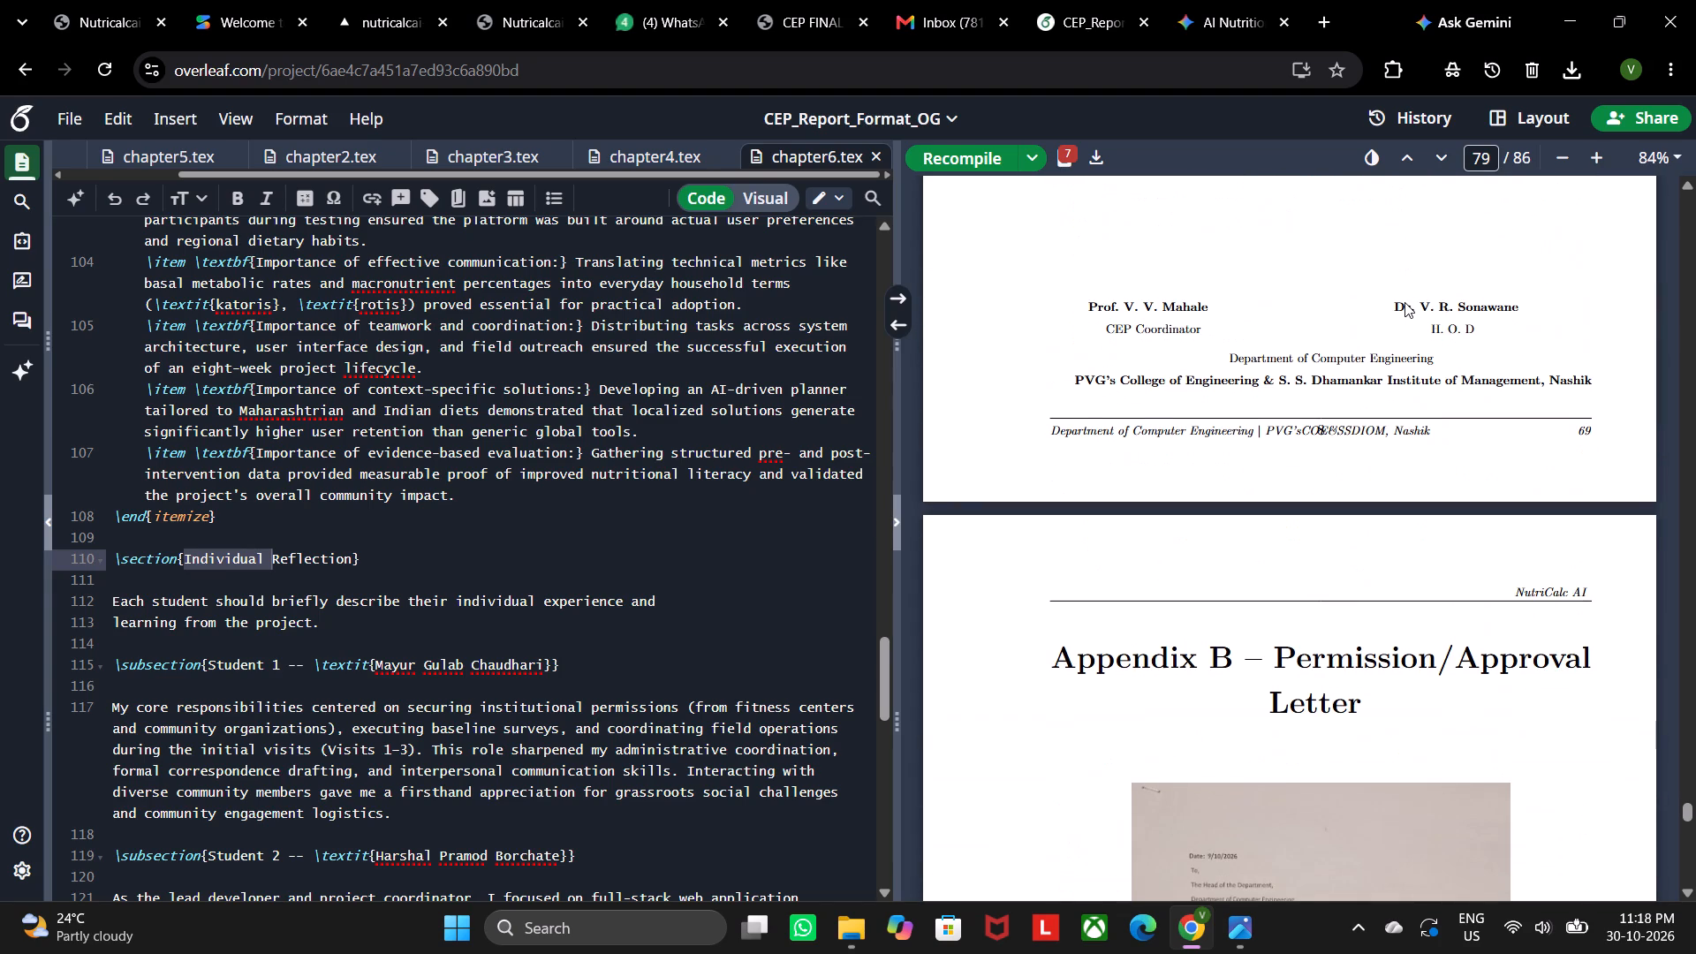
pyautogui.scroll(-5, 1404, 302)
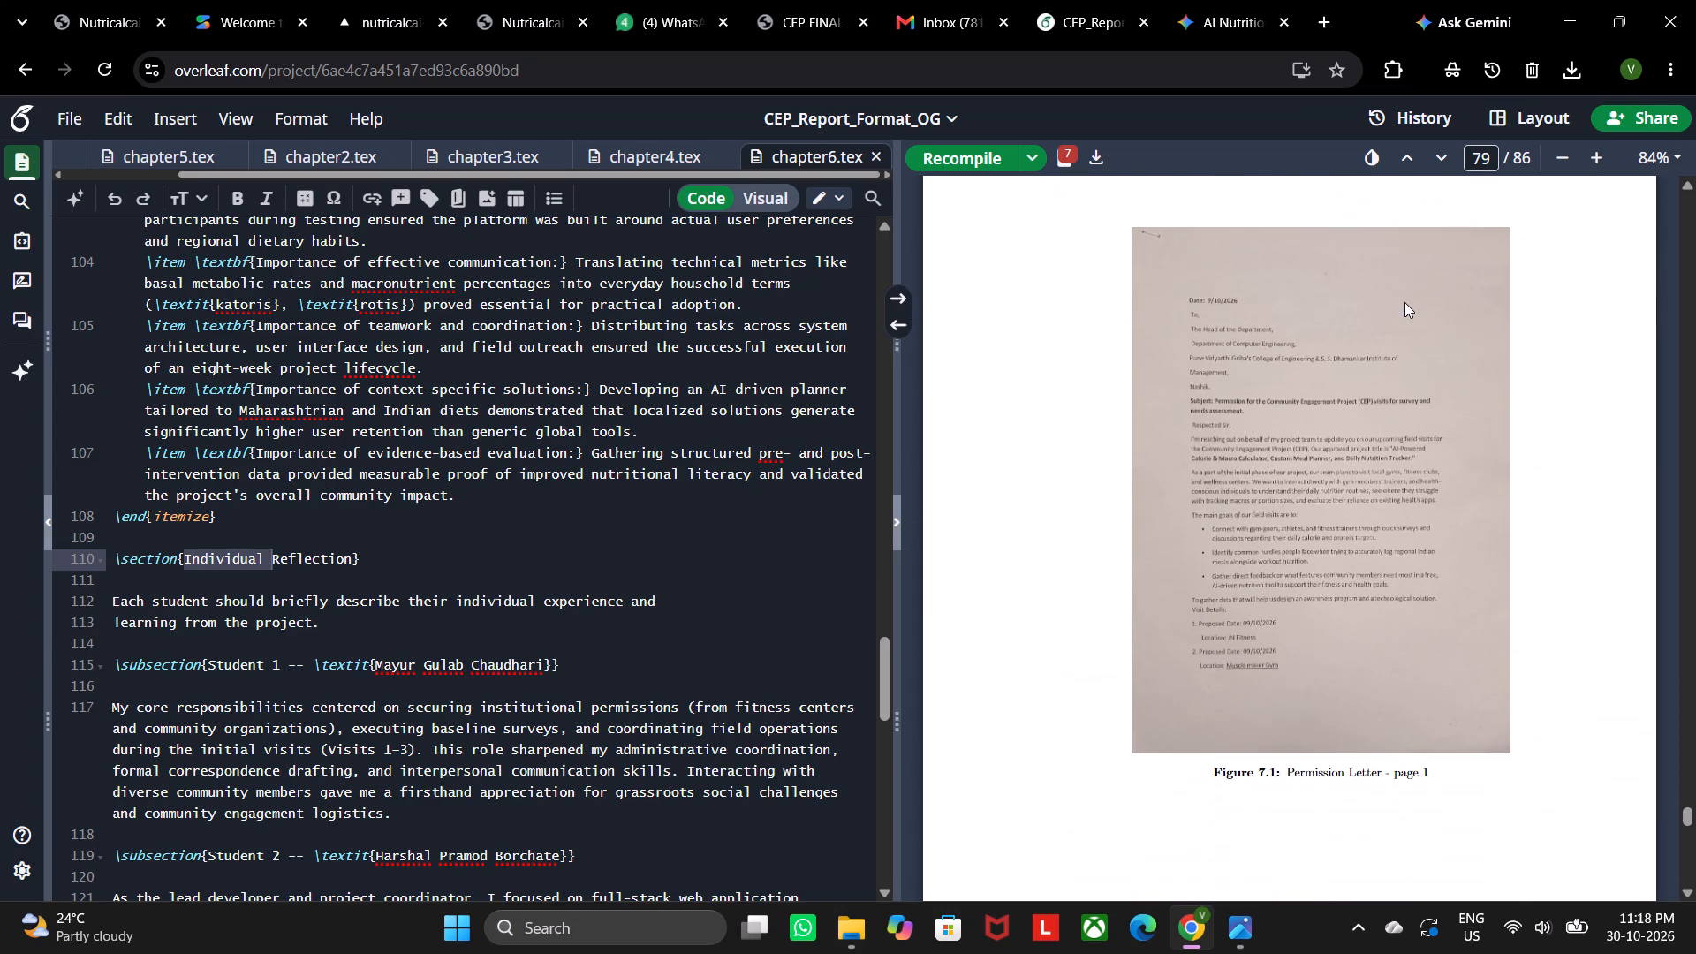
pyautogui.scroll(2, 1404, 302)
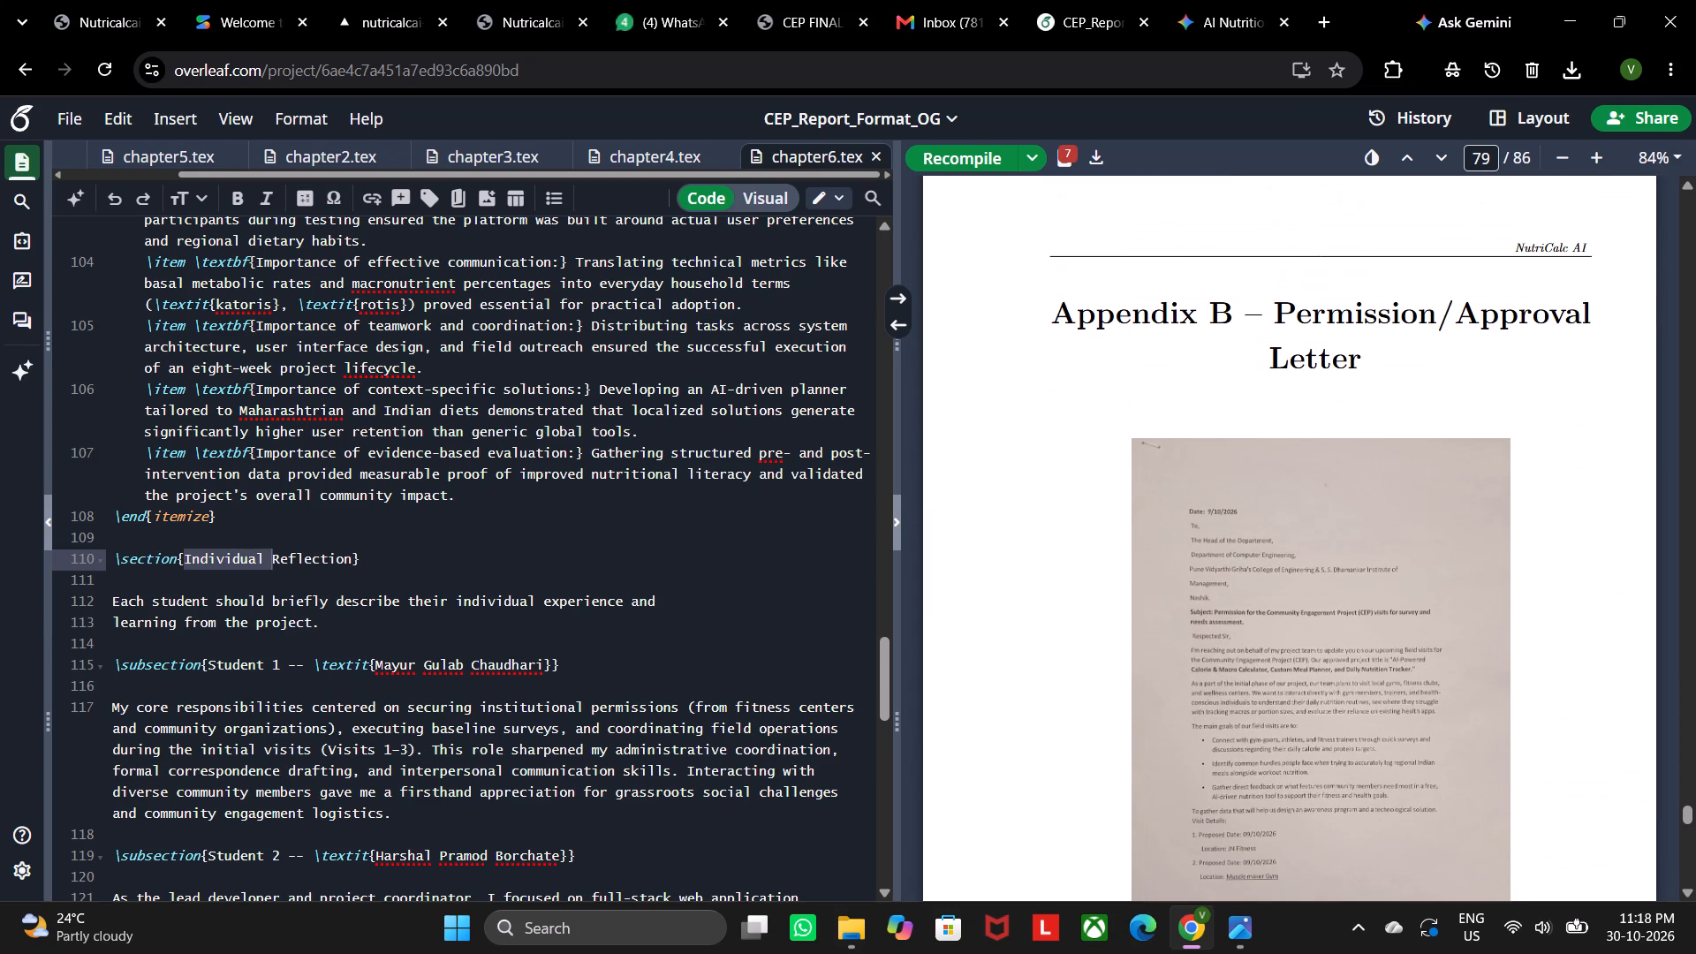
# Remove "/Approval" from the Appendix B chapter heading in Publication.tex so it reads "Appendix B – Permission Letter".
pyautogui.doubleClick(1387, 302)
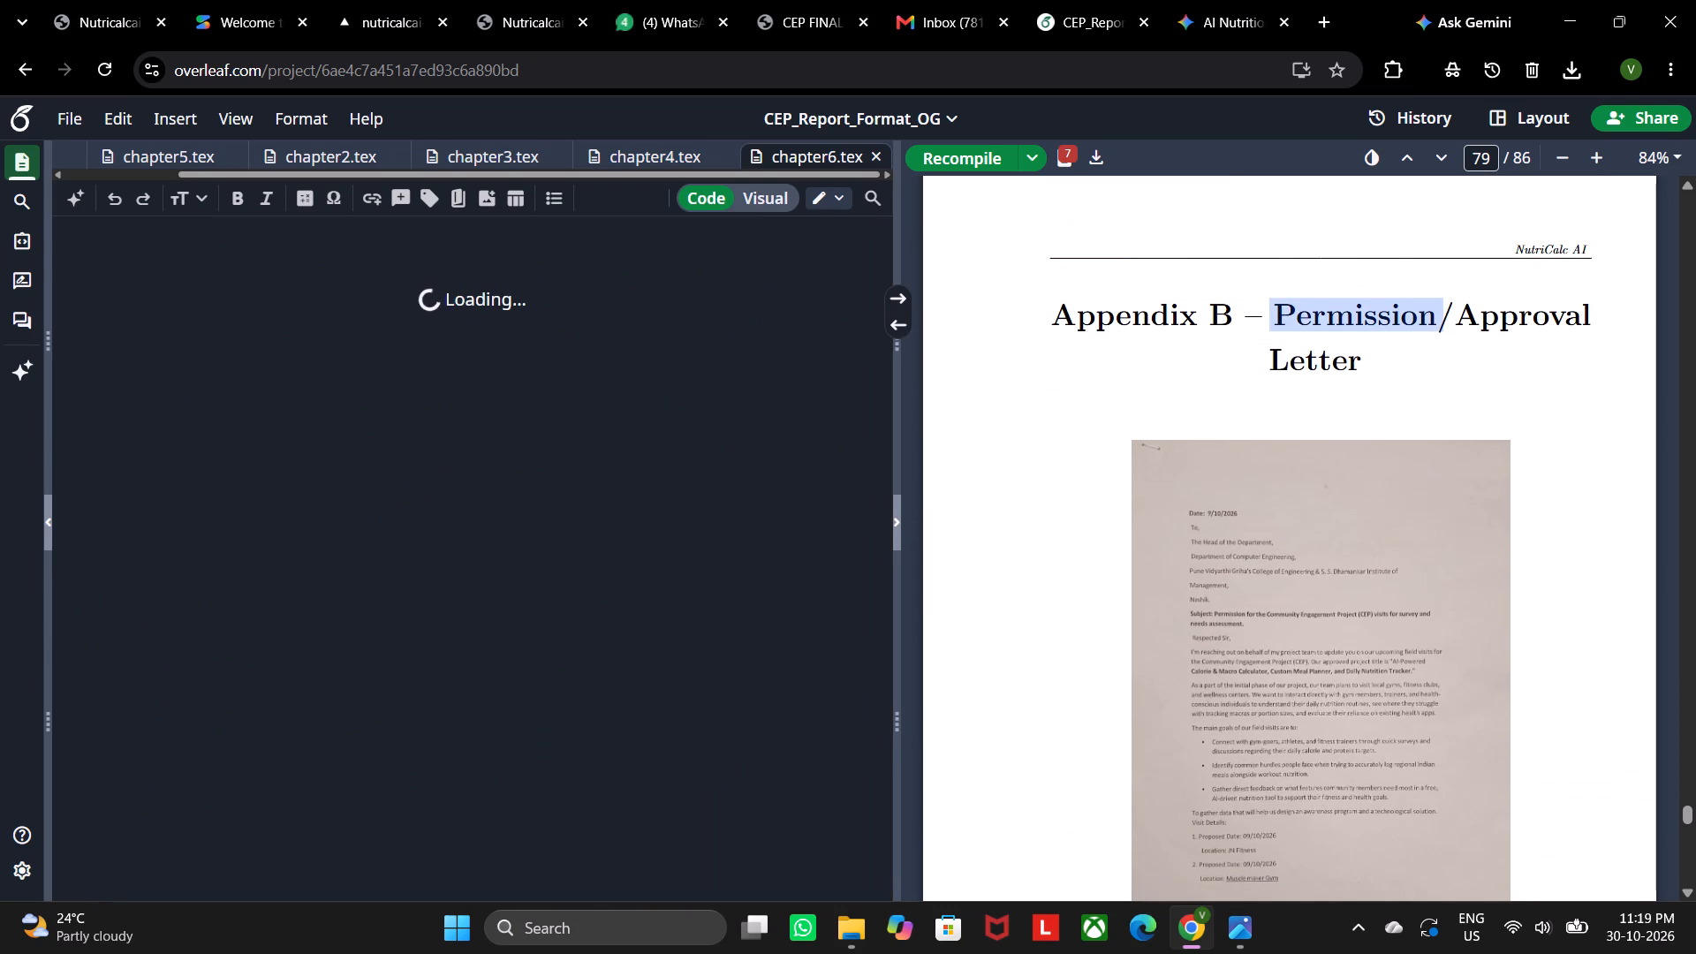
pyautogui.scroll(16, 1398, 289)
pyautogui.scroll(5, 1398, 289)
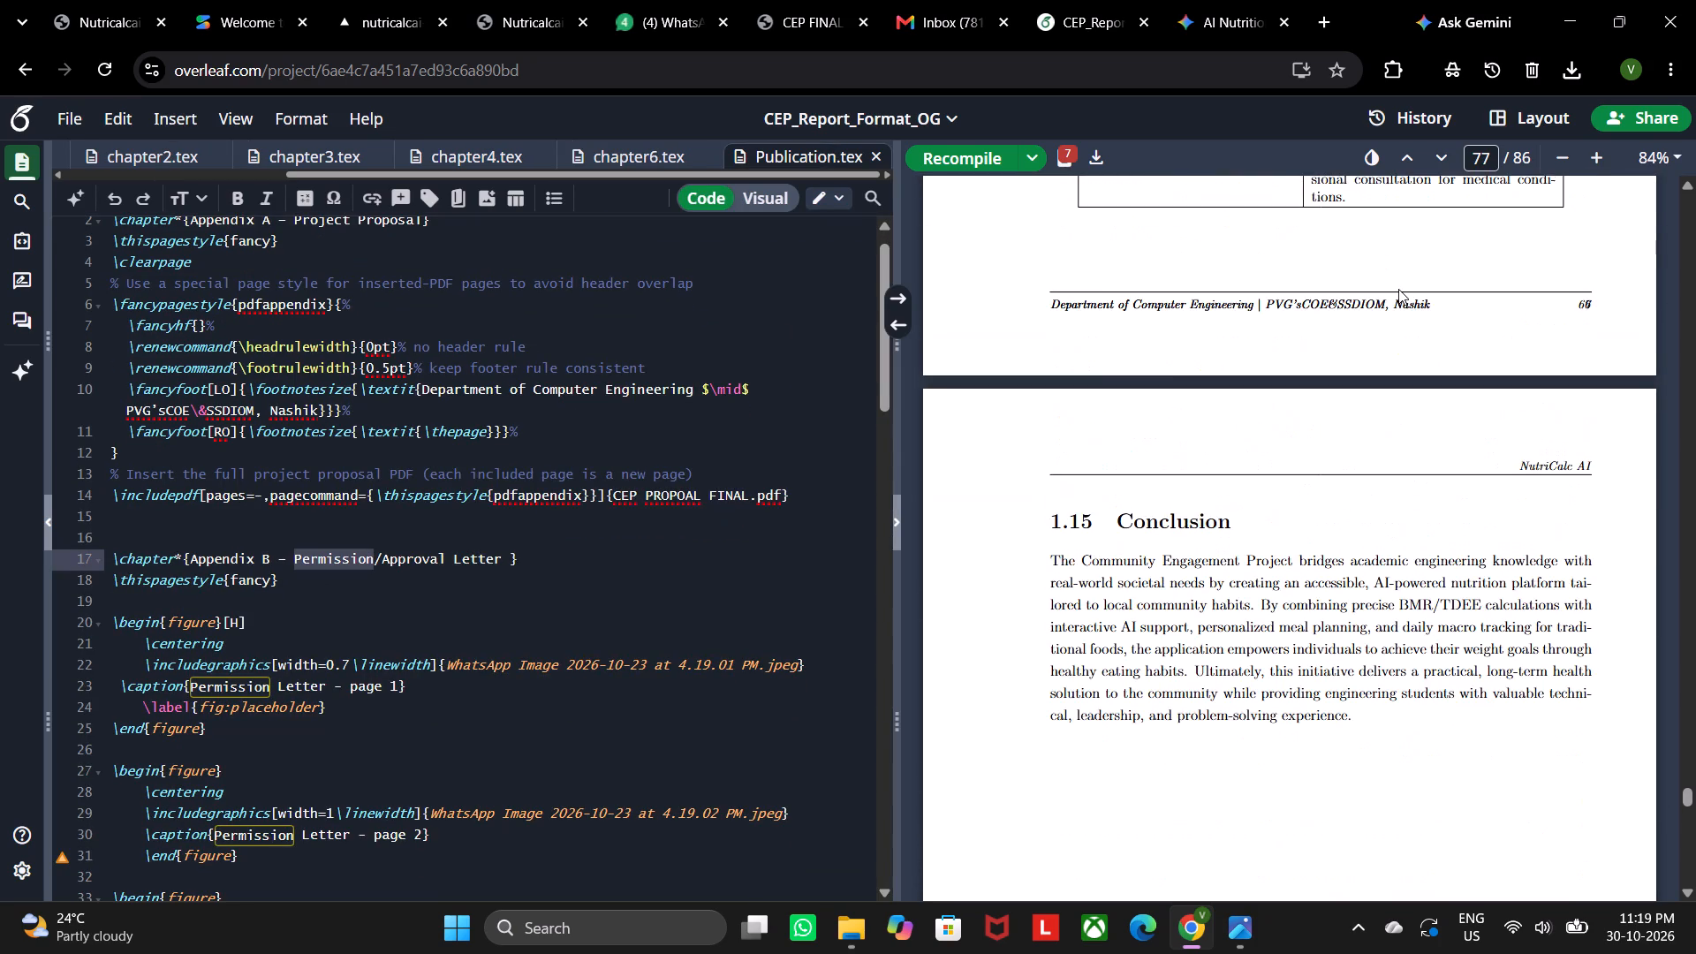
pyautogui.scroll(-18, 1398, 289)
pyautogui.scroll(-3, 1398, 289)
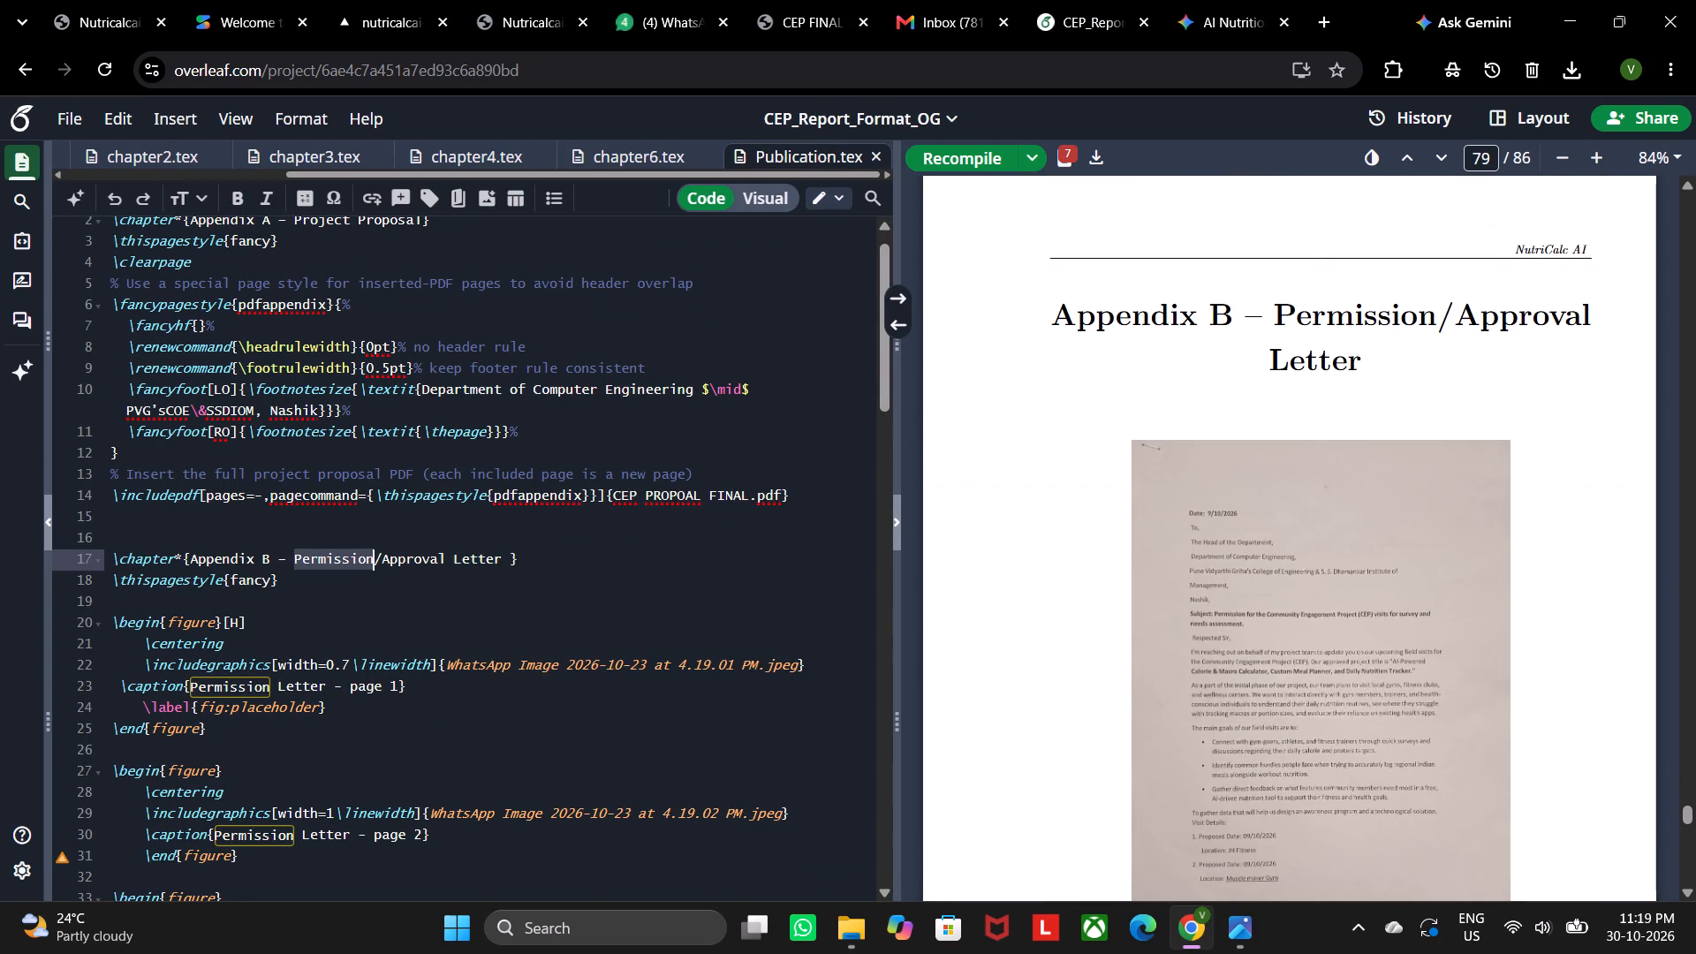
pyautogui.click(374, 556)
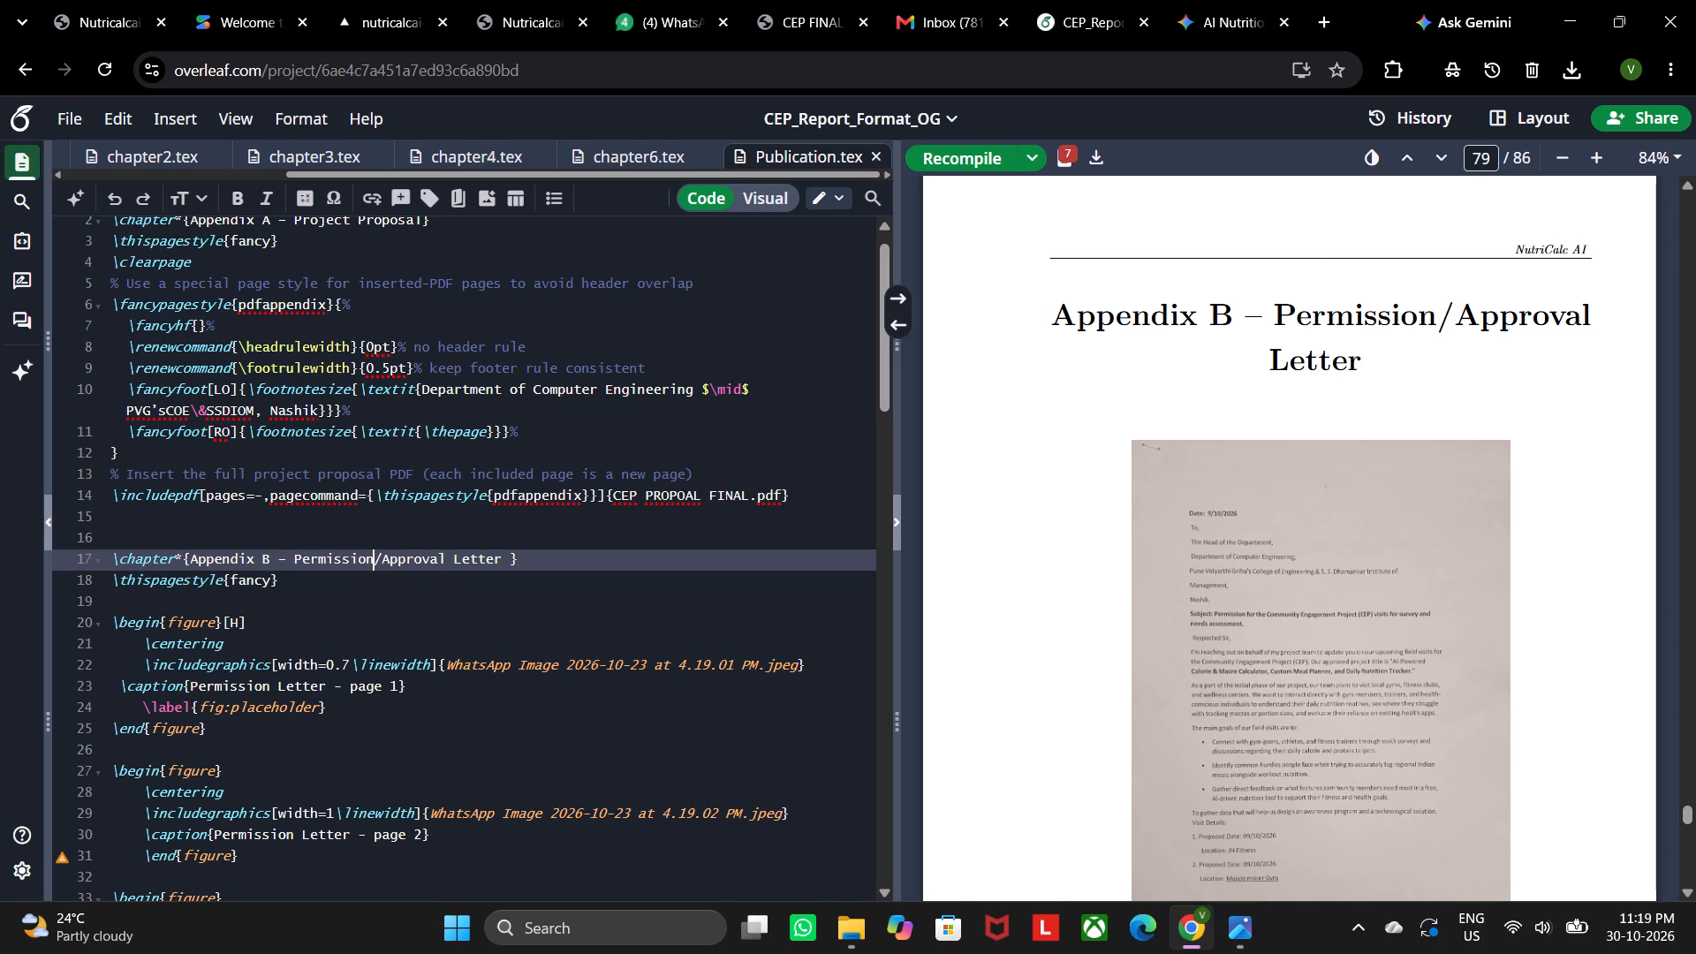
pyautogui.moveTo(450, 561); pyautogui.dragTo(382, 556)
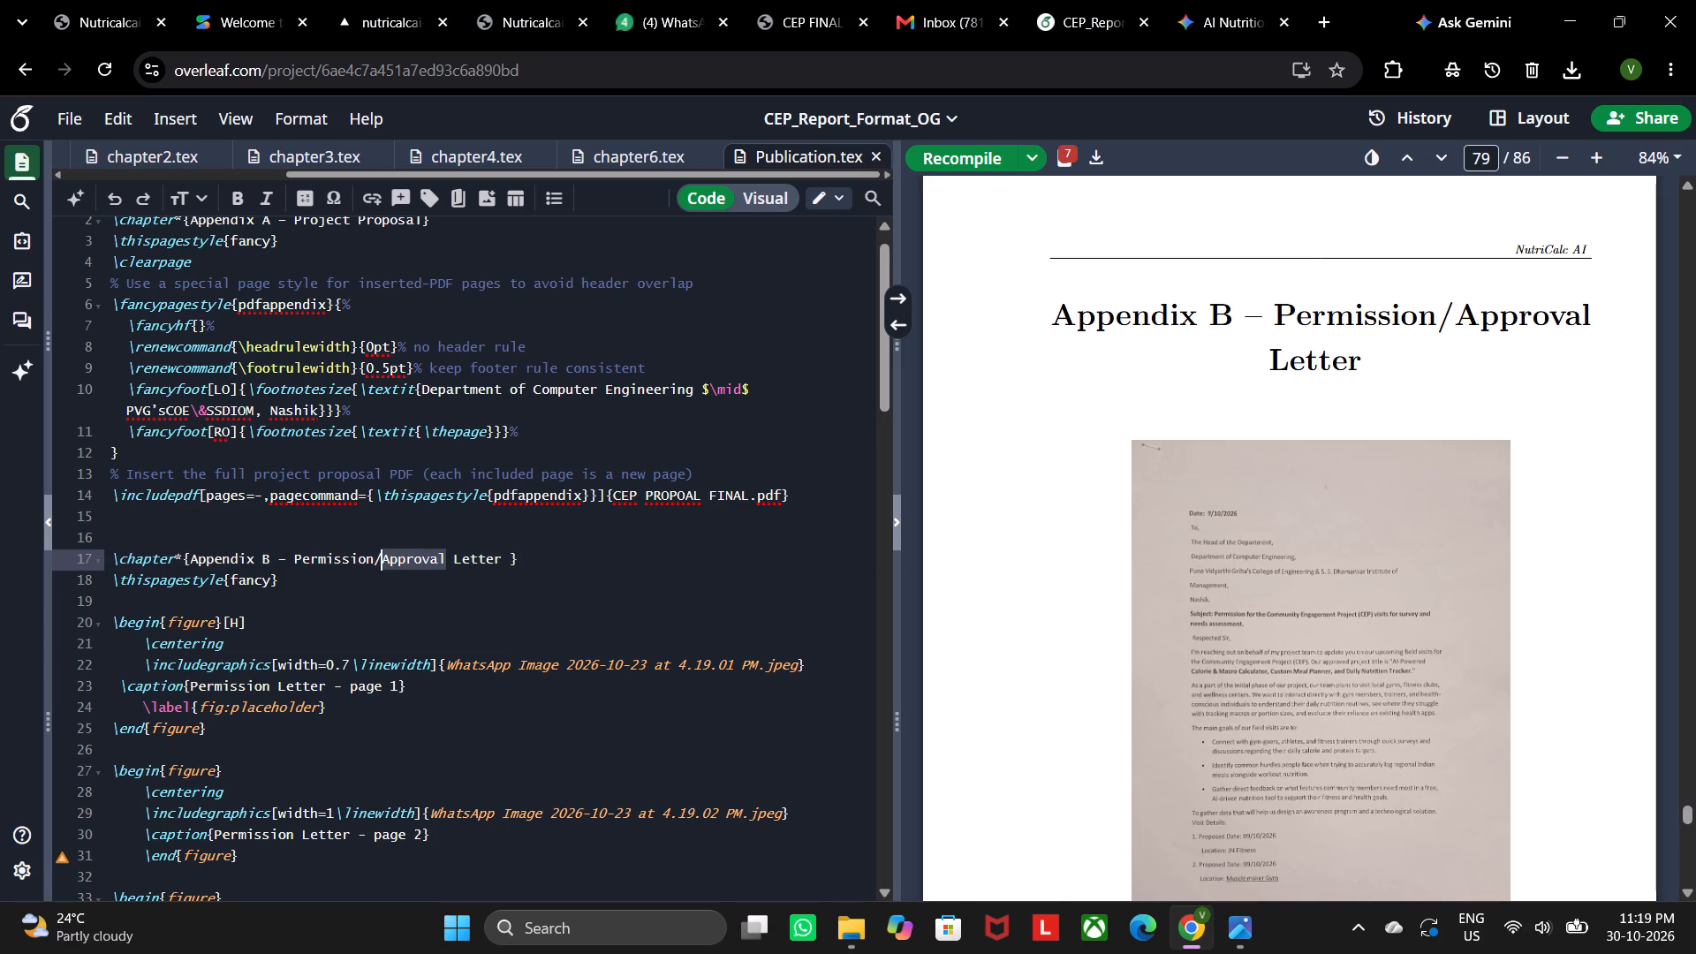
pyautogui.moveTo(382, 556); pyautogui.dragTo(378, 556)
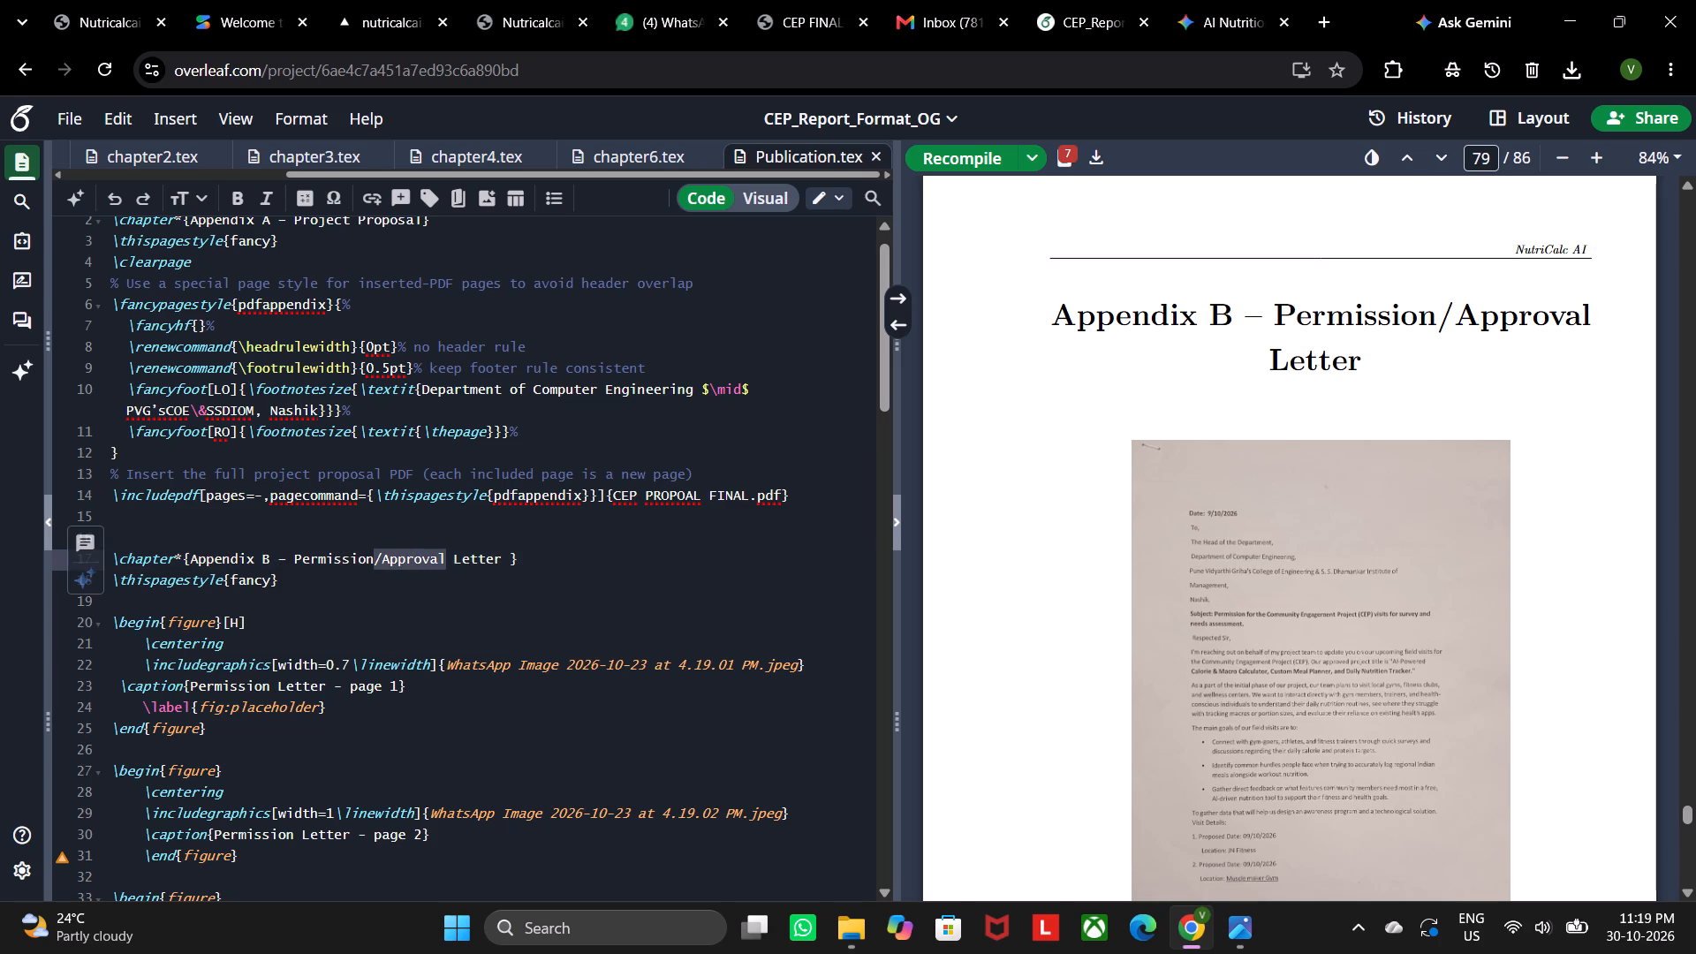
pyautogui.press('BackSpace')
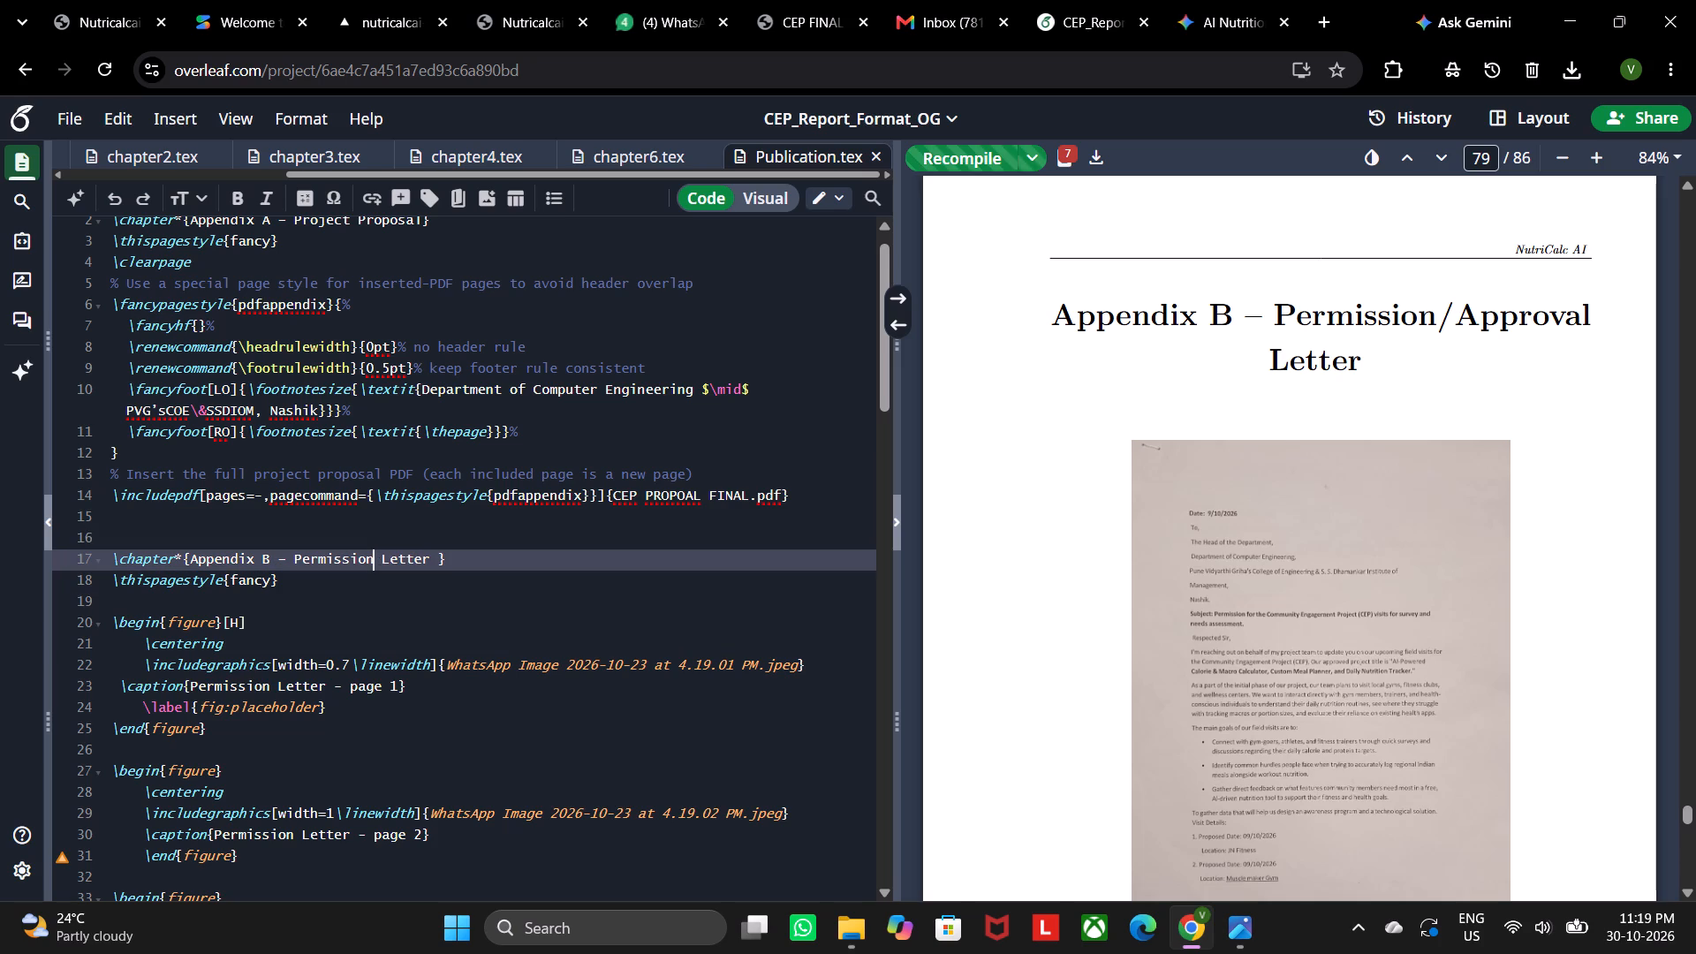
pyautogui.press('Right')
pyautogui.press('BackSpace')
pyautogui.press('space')
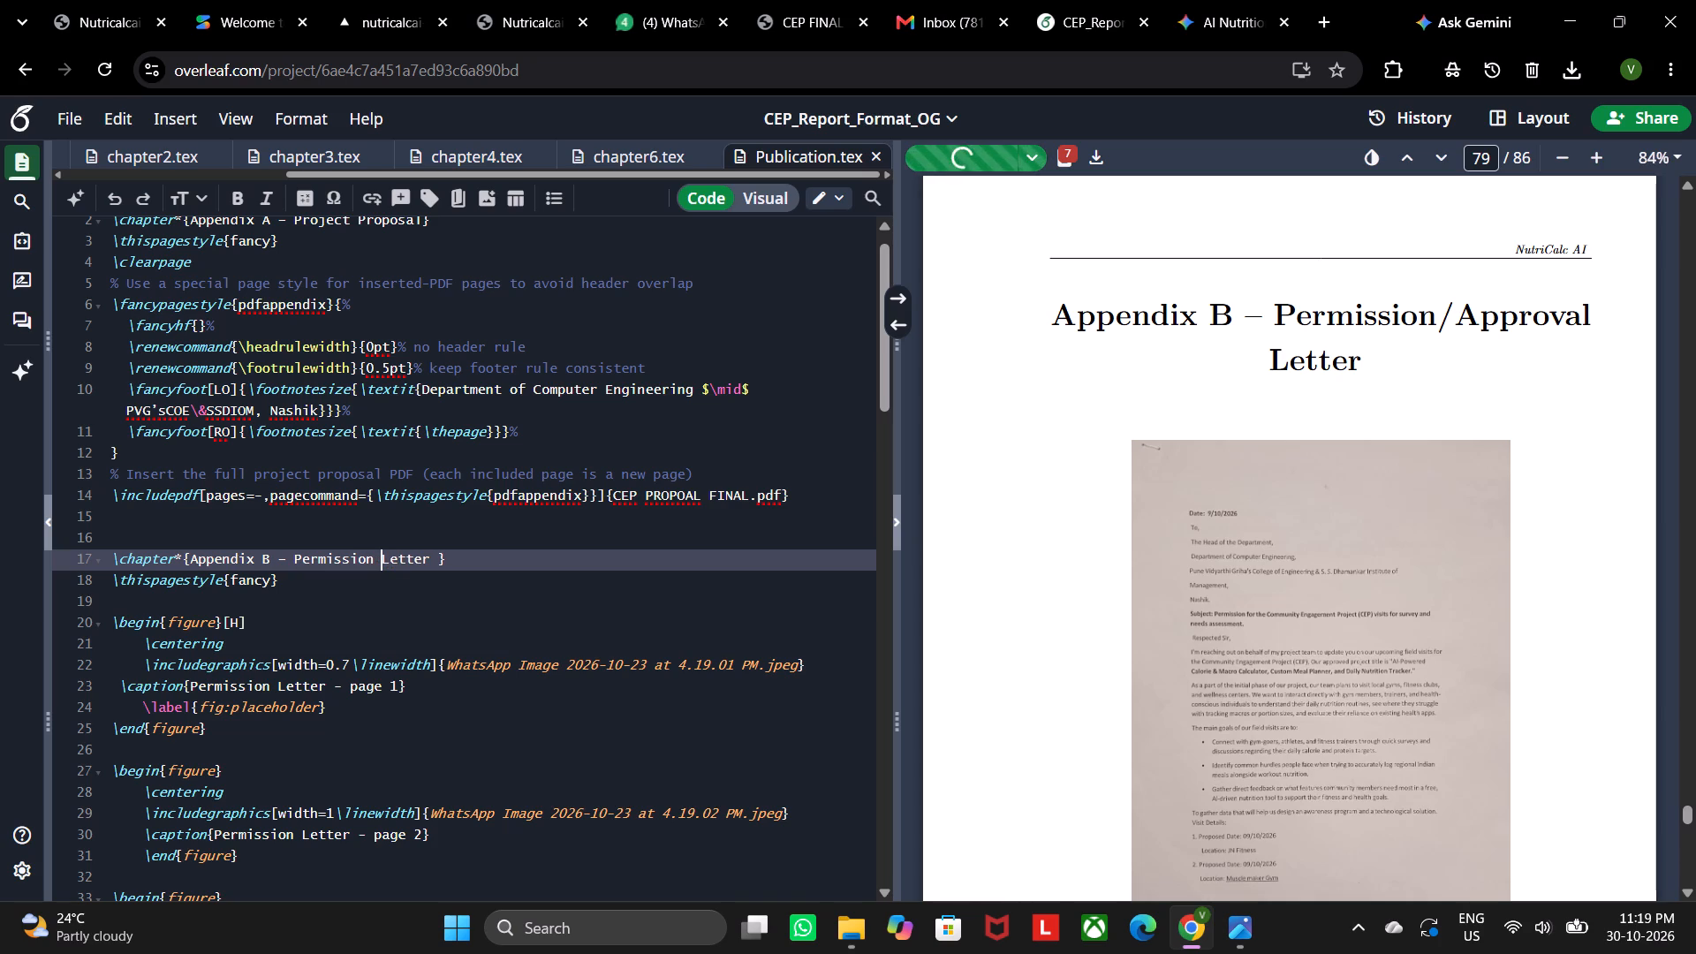
# Examine the compiled permission letter pages and the figure code for Appendices B, C and D in Publication.tex.
pyautogui.scroll(-3, 382, 554)
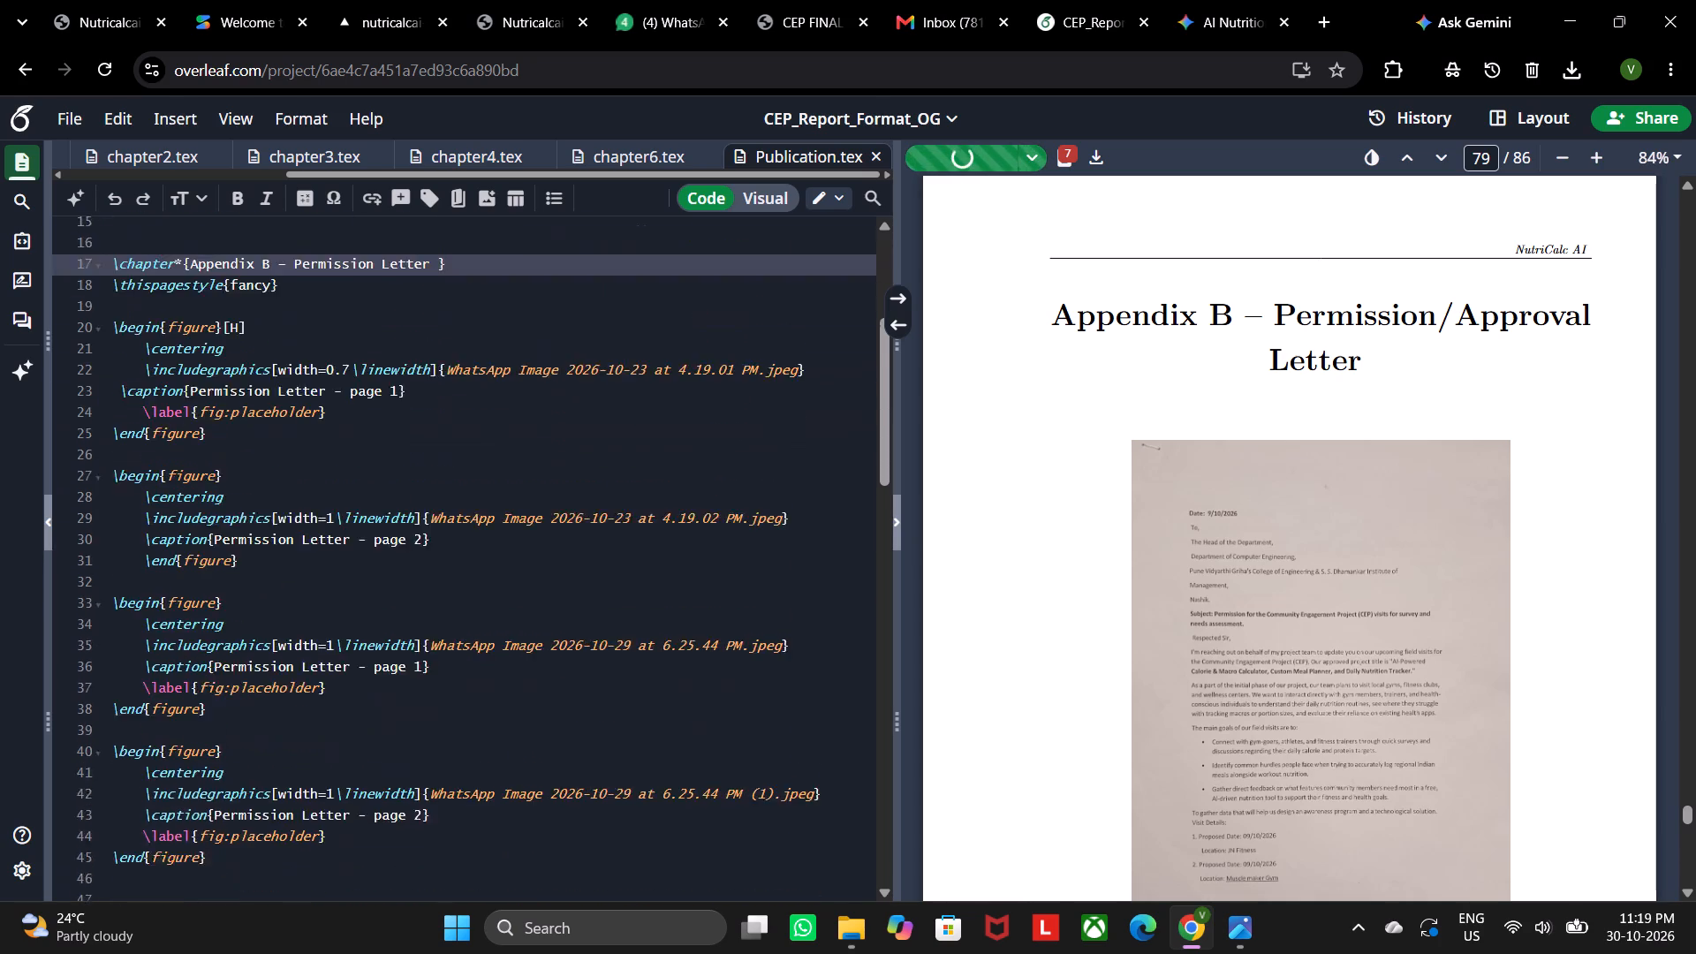
pyautogui.scroll(-1, 382, 554)
pyautogui.scroll(-11, 1326, 561)
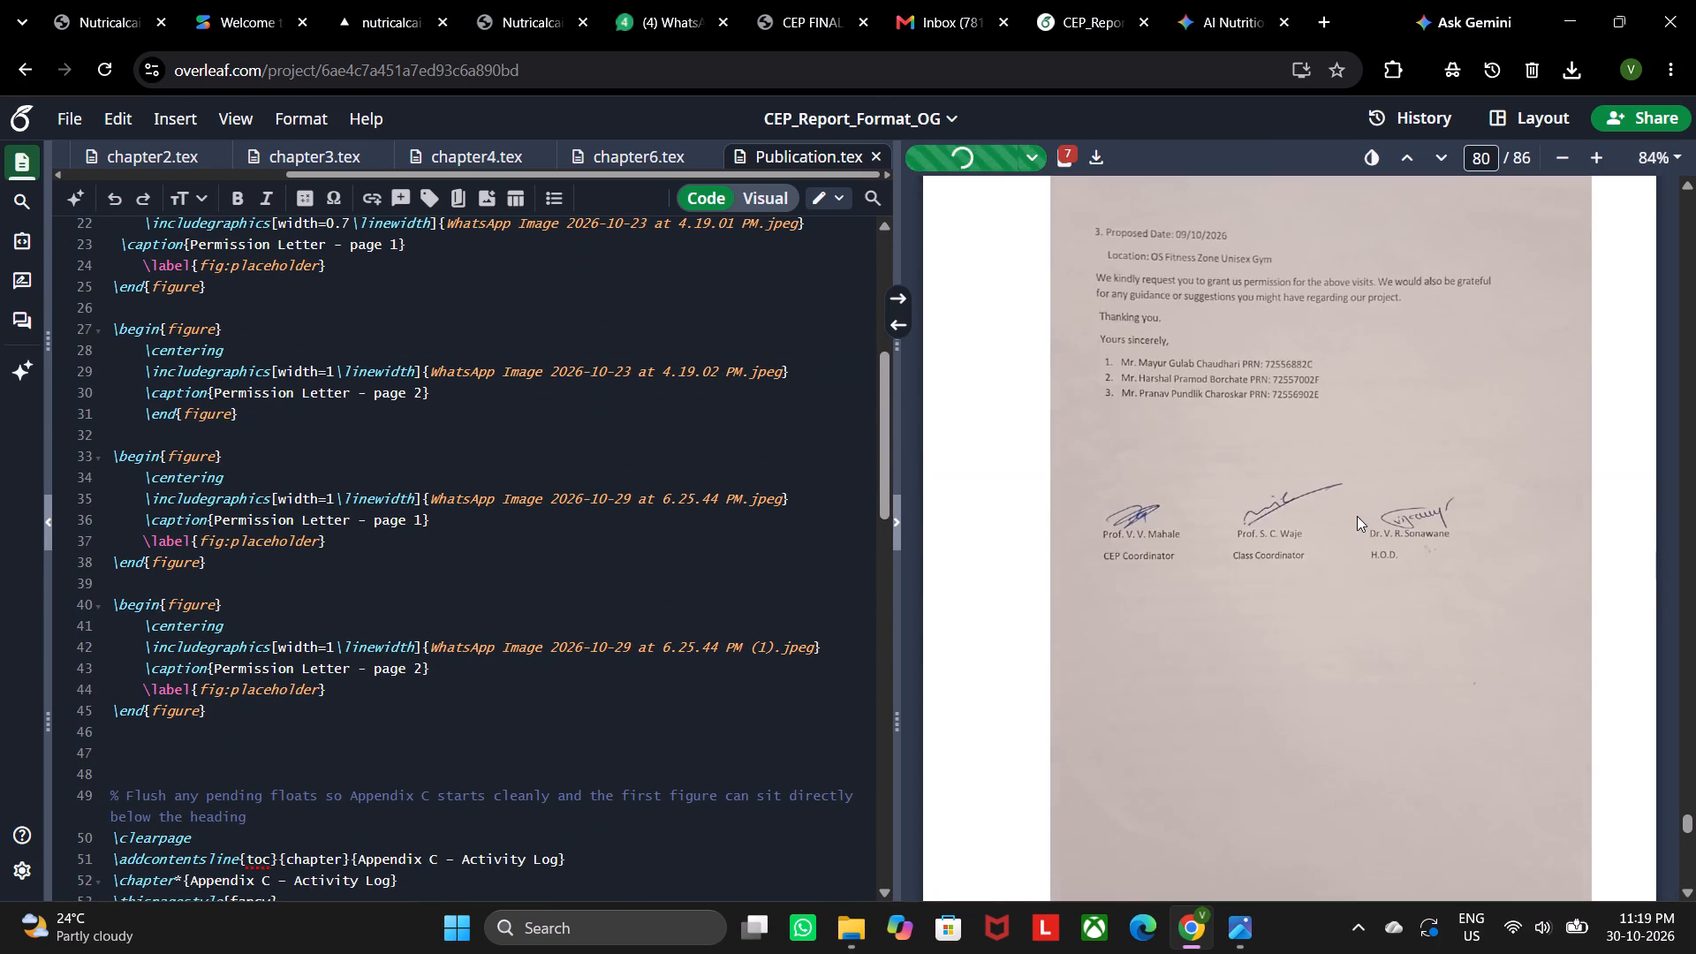
pyautogui.scroll(-10, 1358, 517)
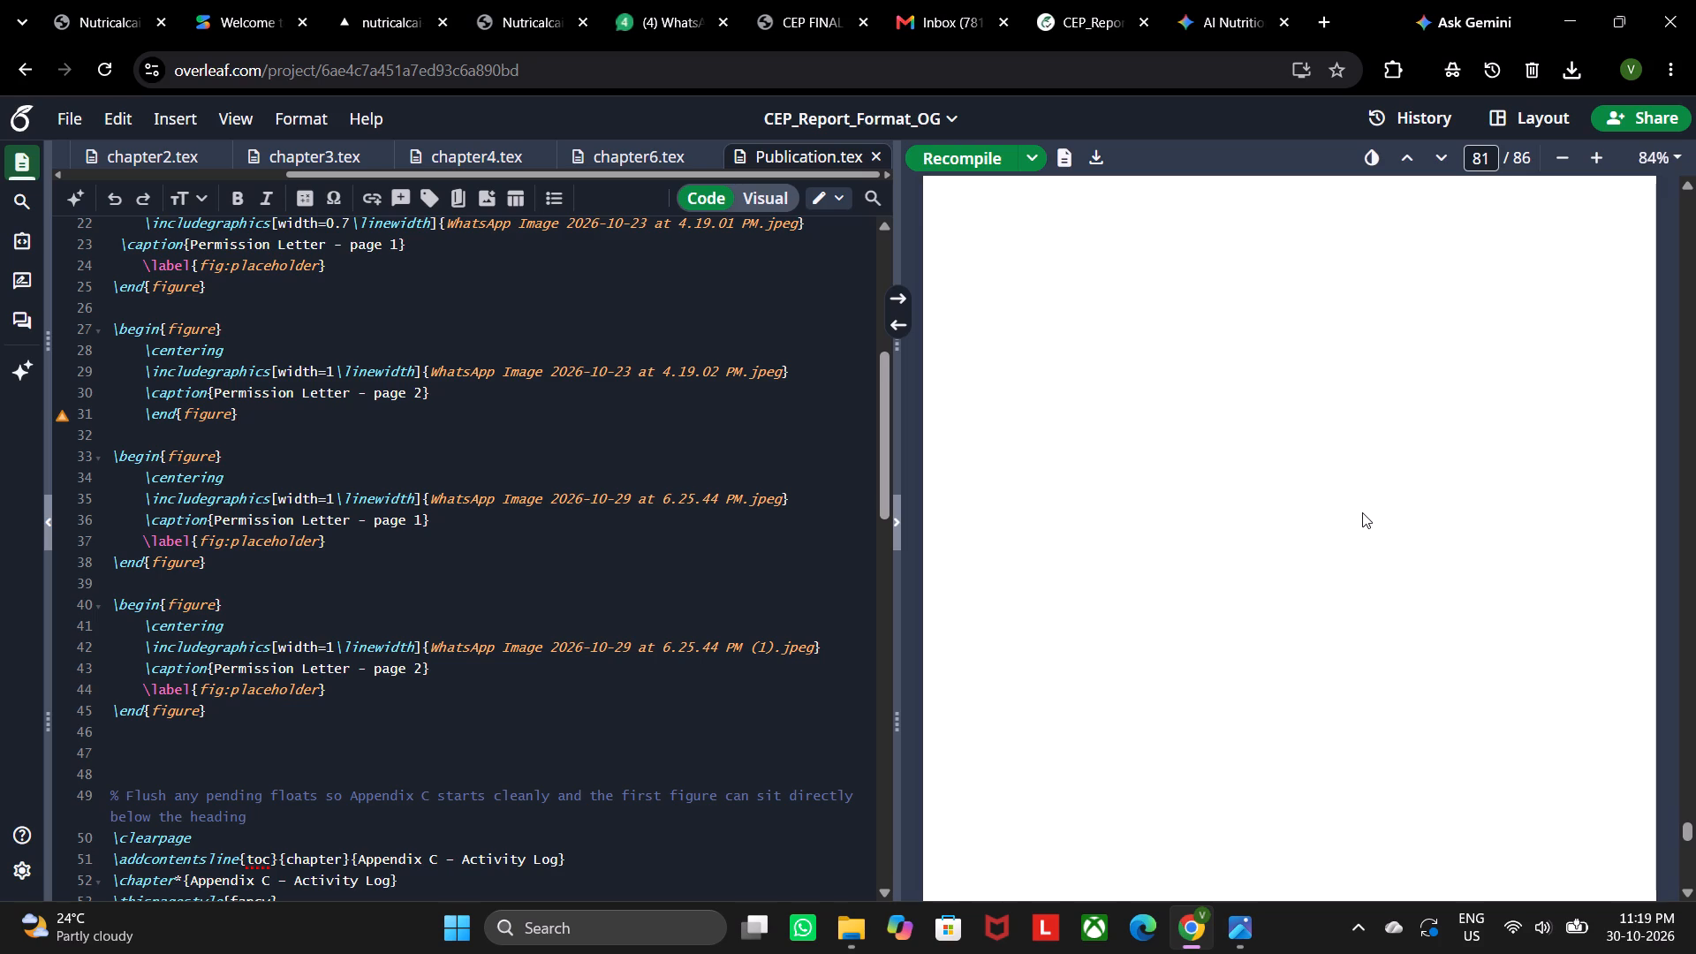
pyautogui.scroll(-5, 186, 511)
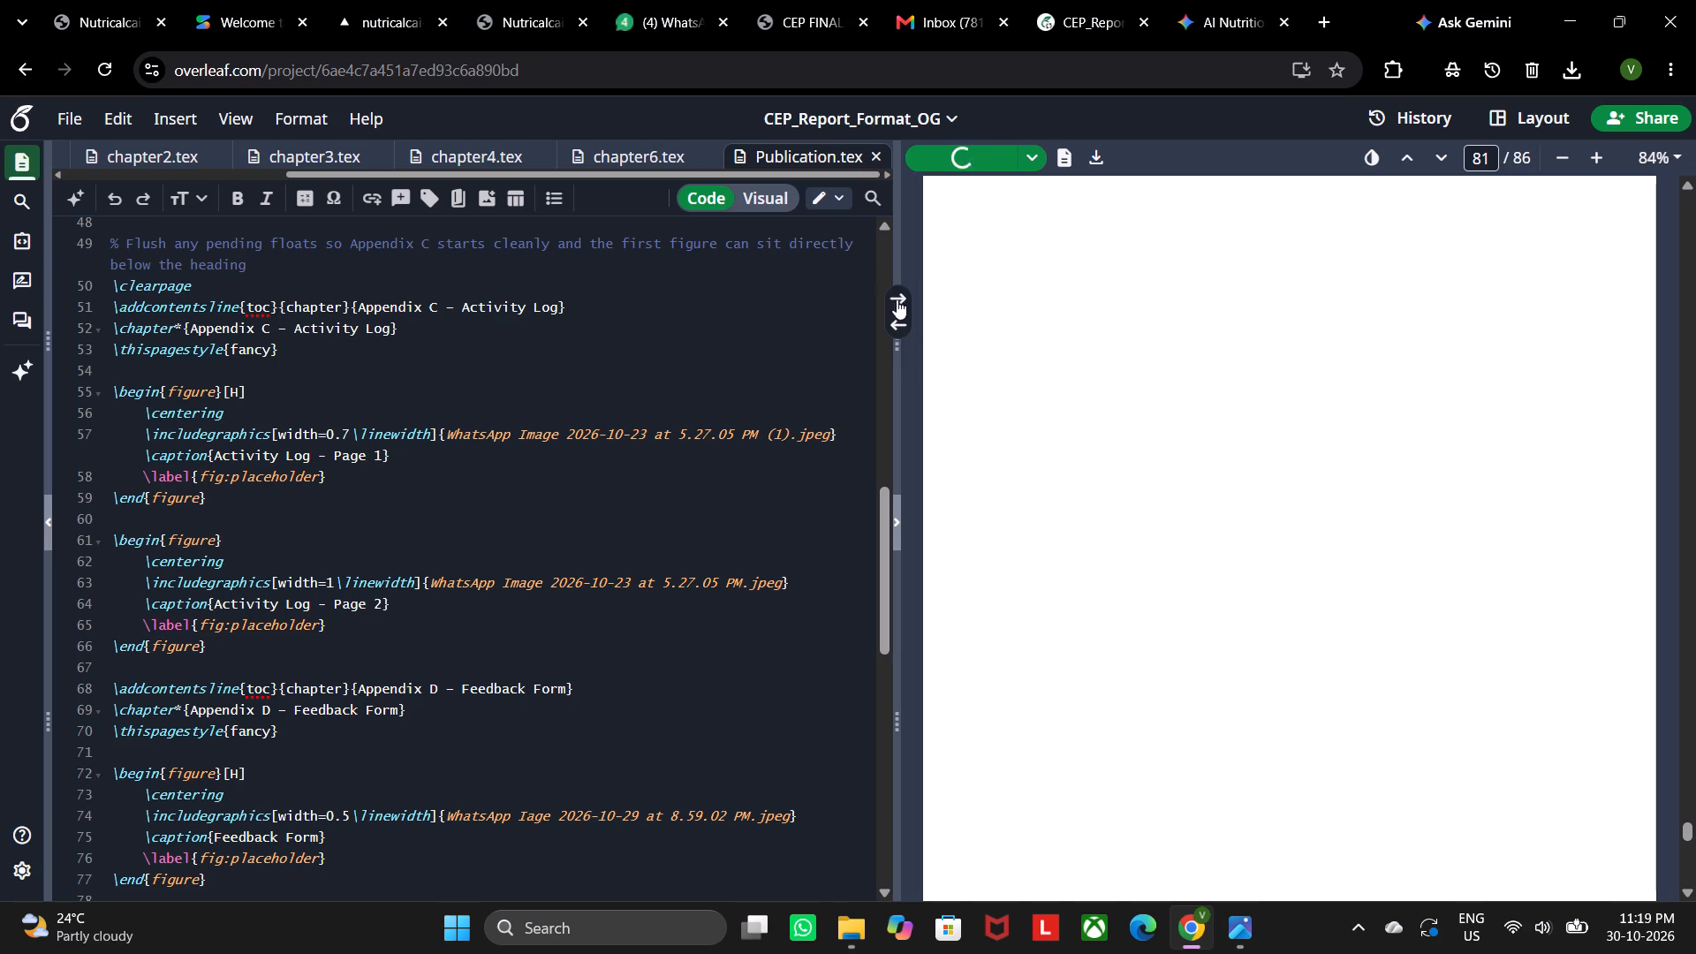
pyautogui.click(838, 190)
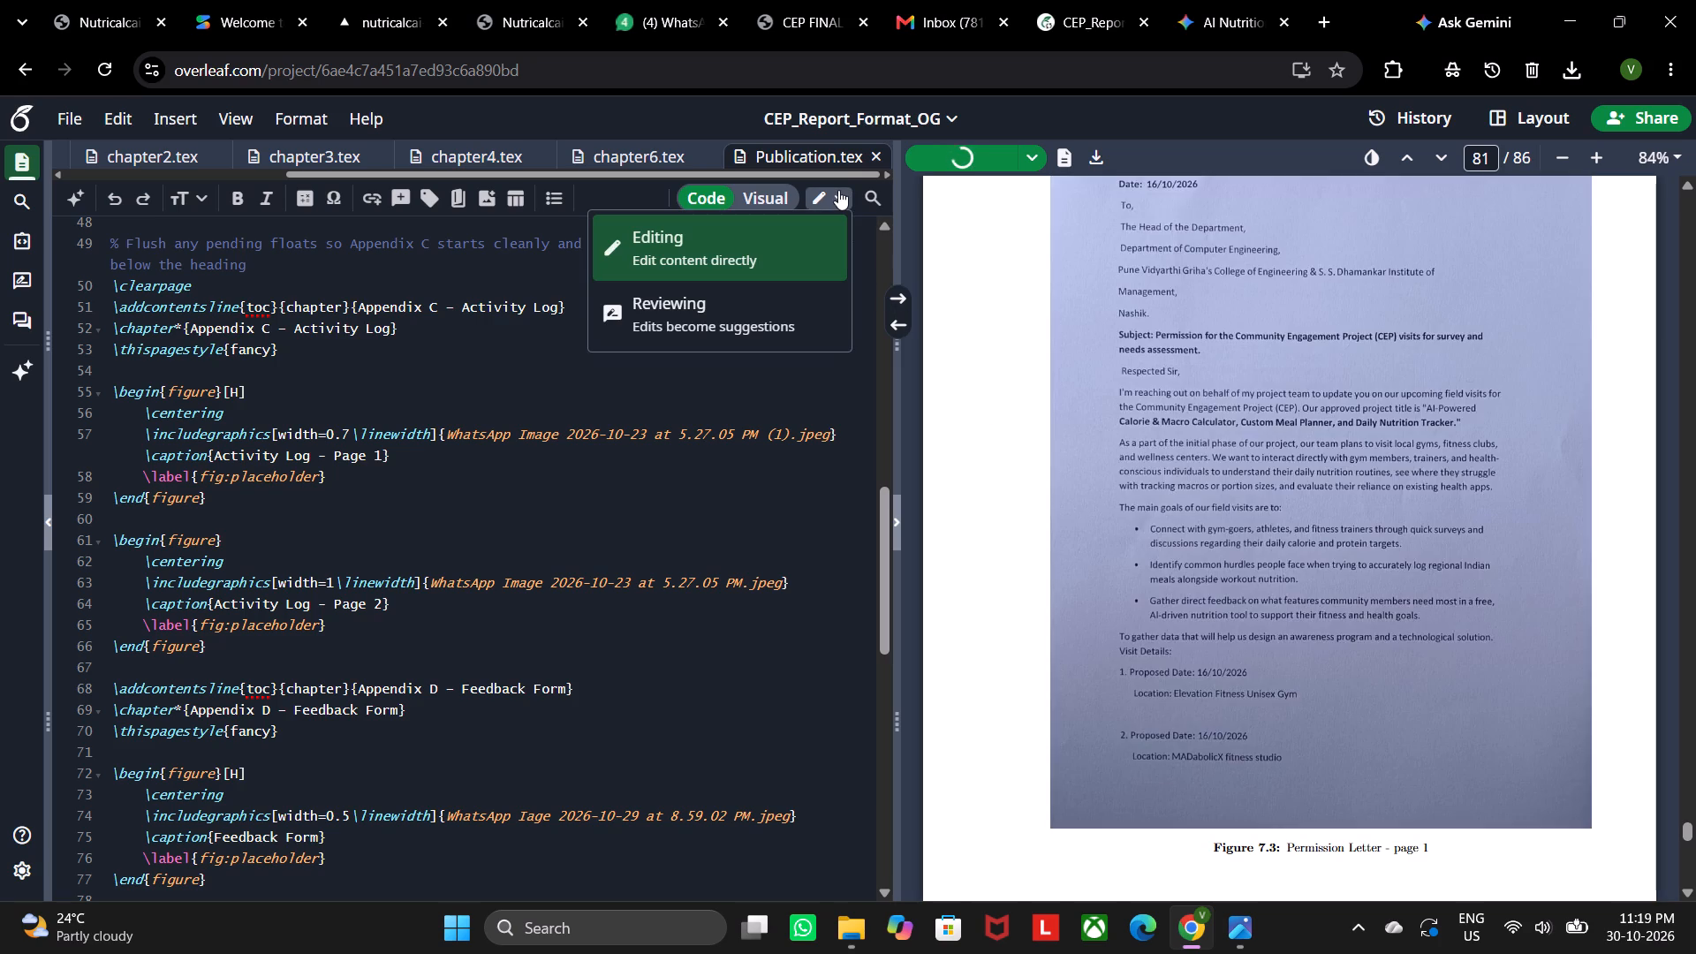
pyautogui.click(838, 190)
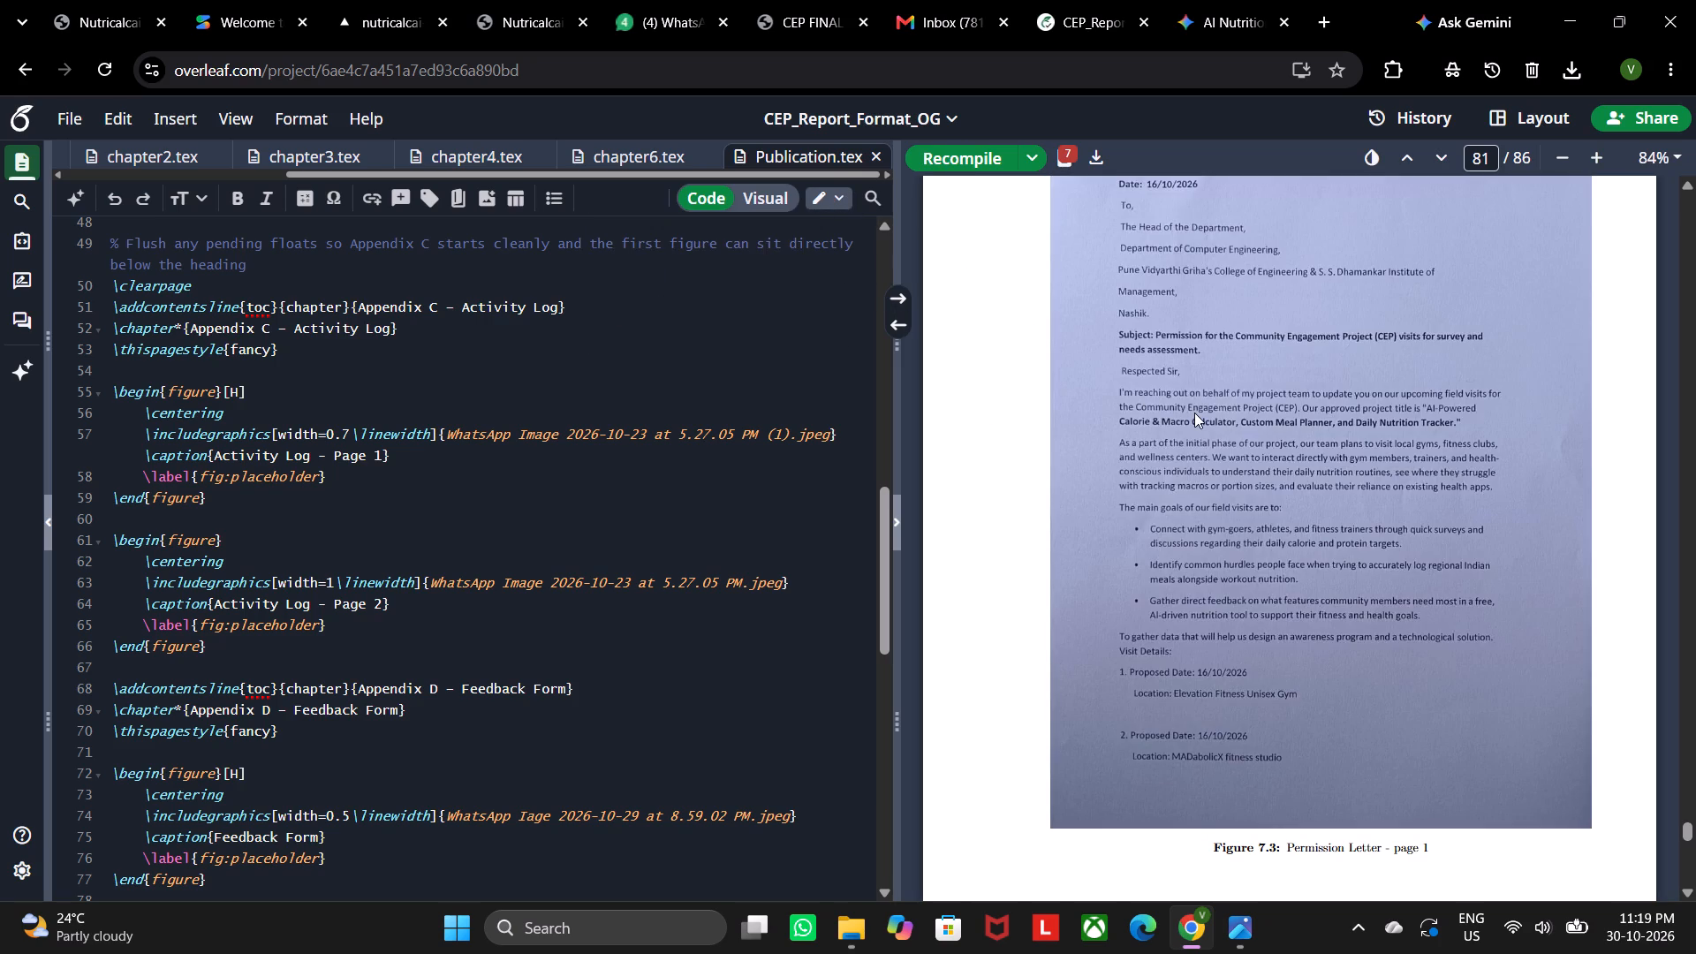
# Review the compiled Permission Letter figures 7.2, 7.3 and 7.4, checking their captions and page layout up to page 83.
pyautogui.scroll(5, 1194, 413)
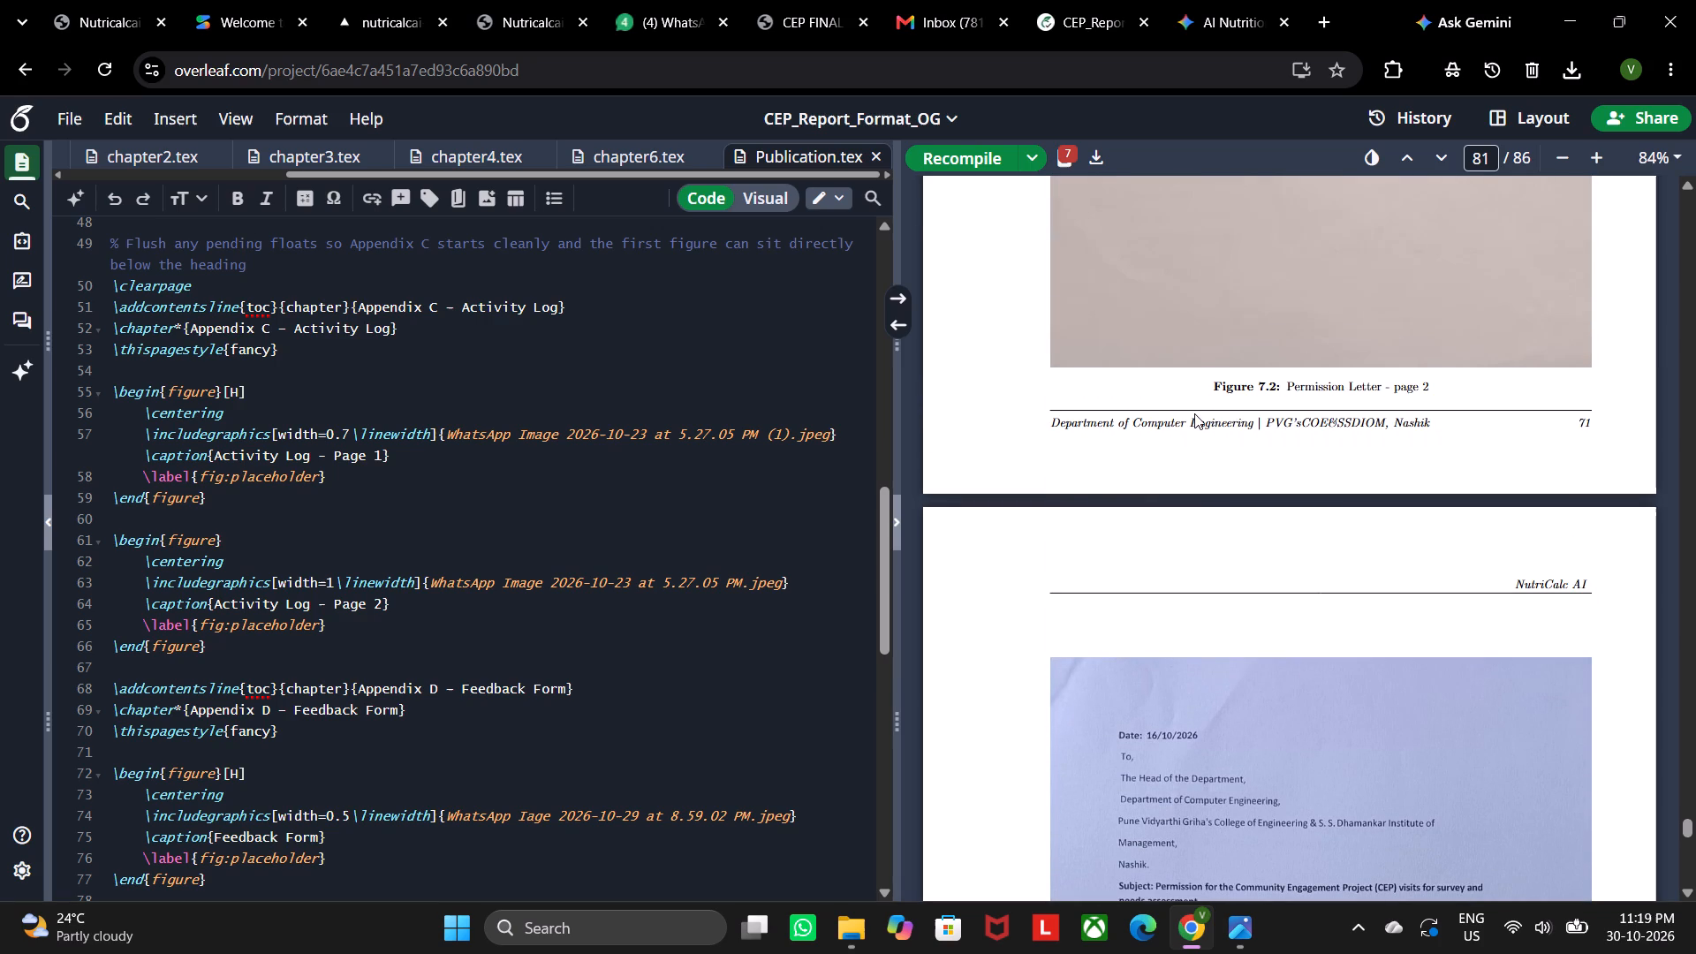
pyautogui.scroll(10, 1194, 413)
pyautogui.scroll(-6, 1194, 413)
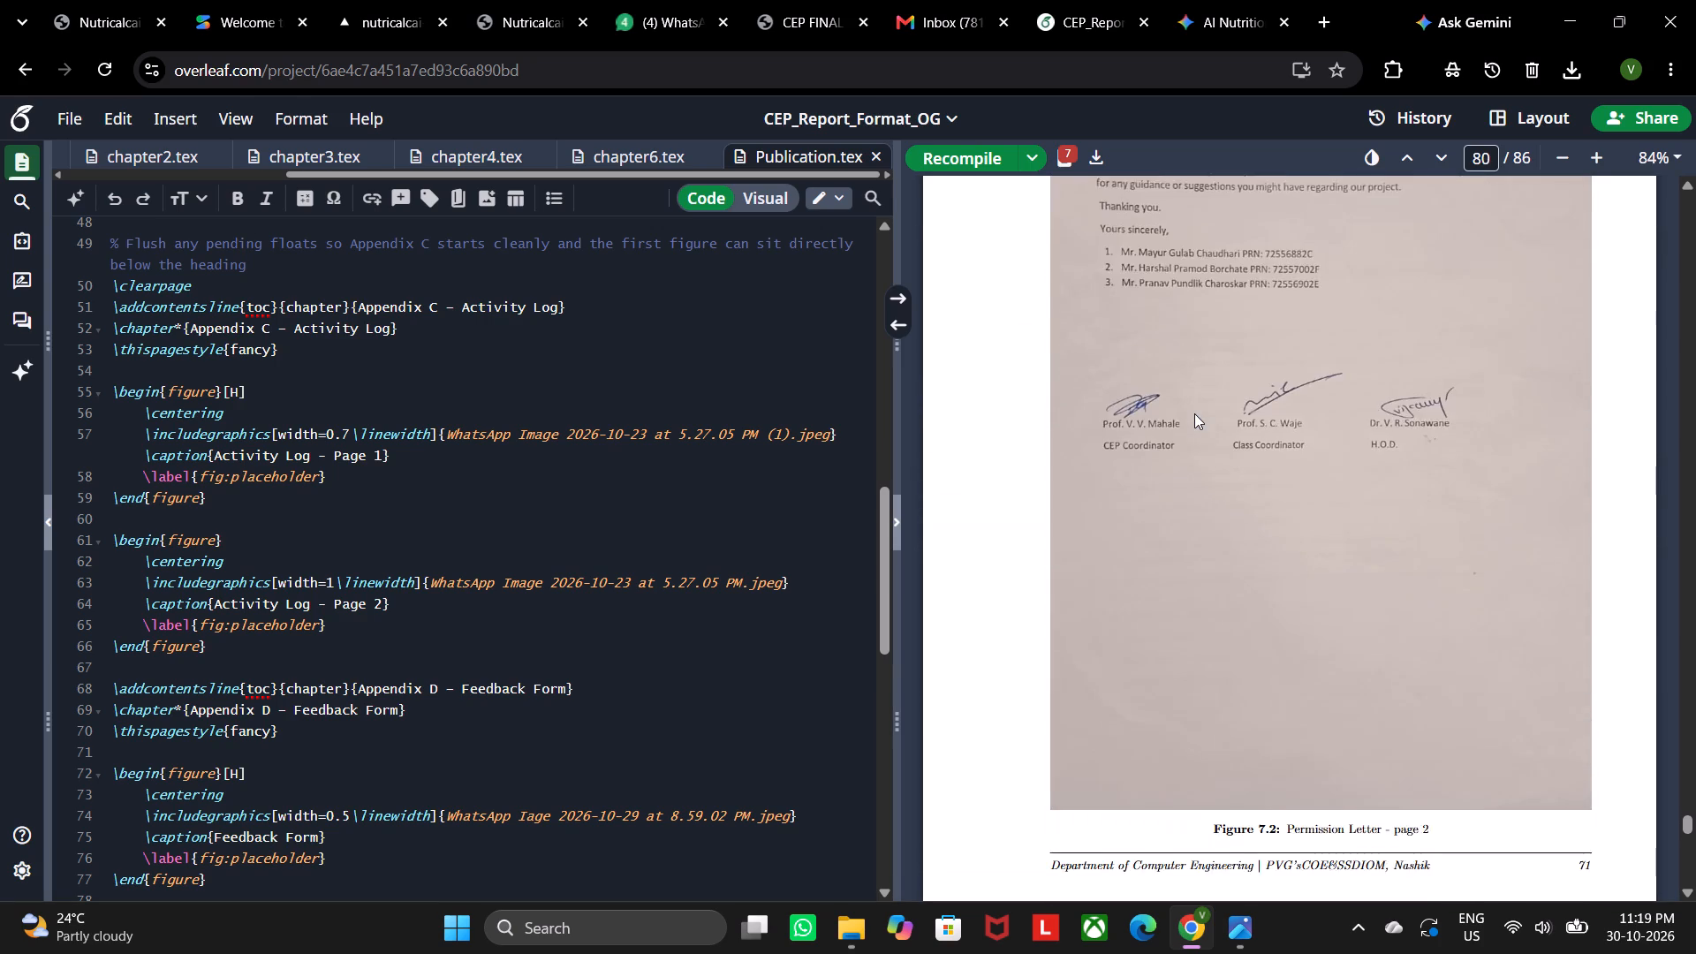
pyautogui.scroll(-13, 1194, 413)
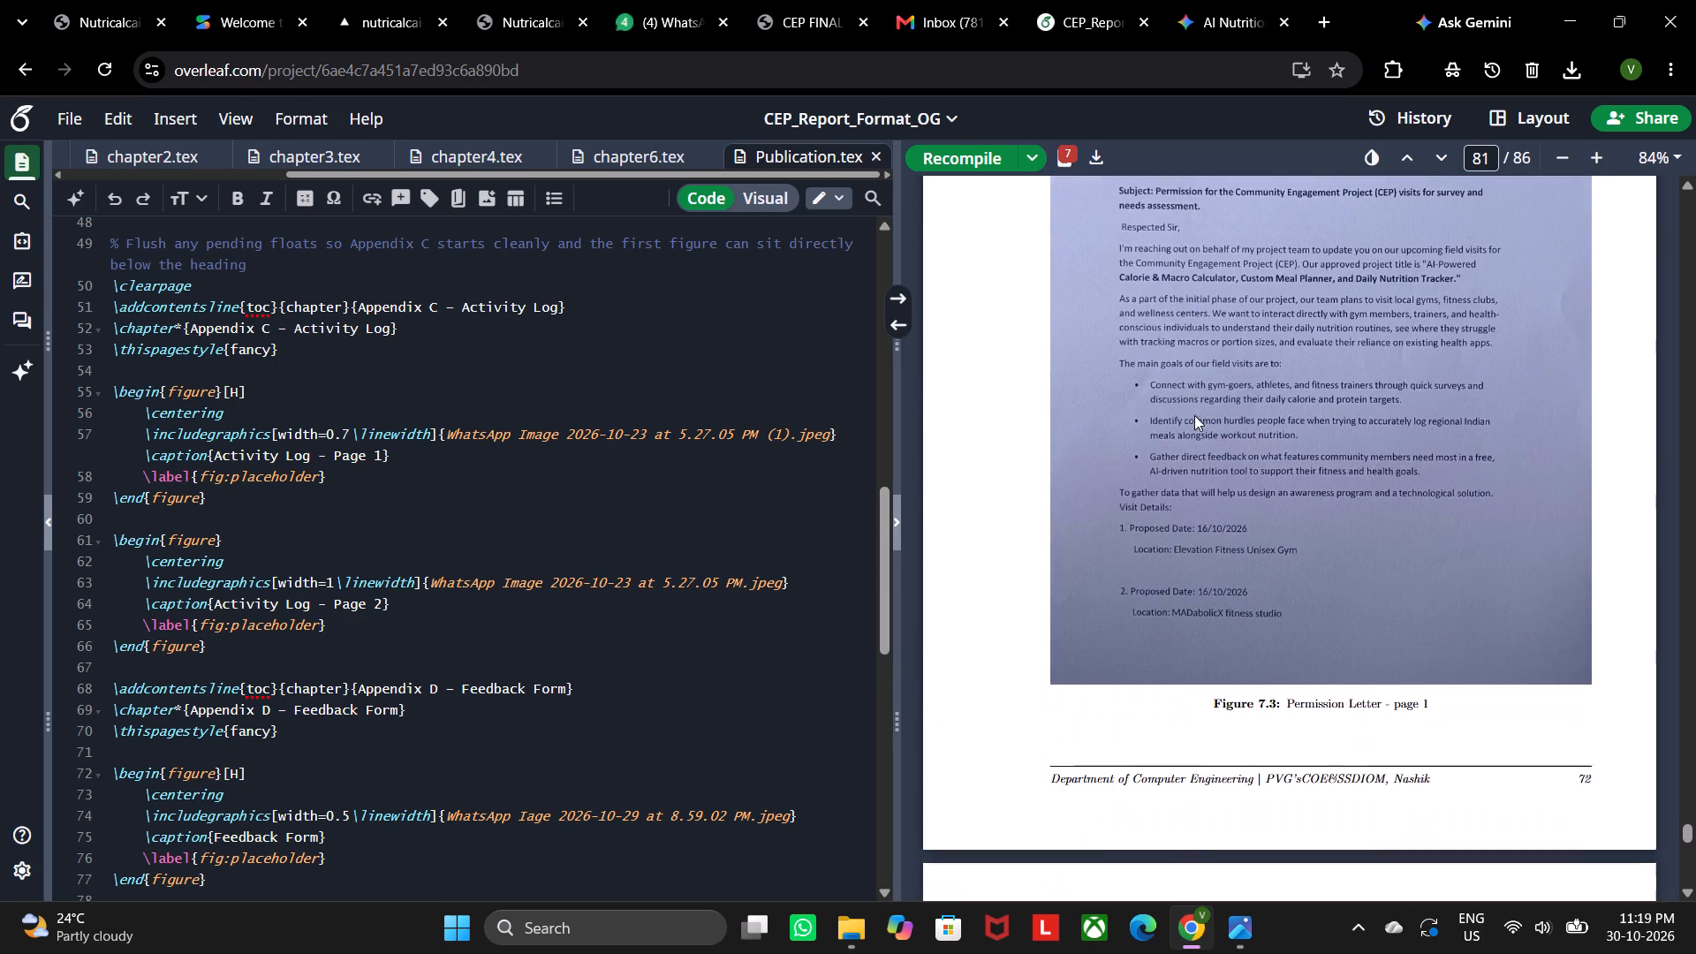
pyautogui.scroll(-6, 1194, 415)
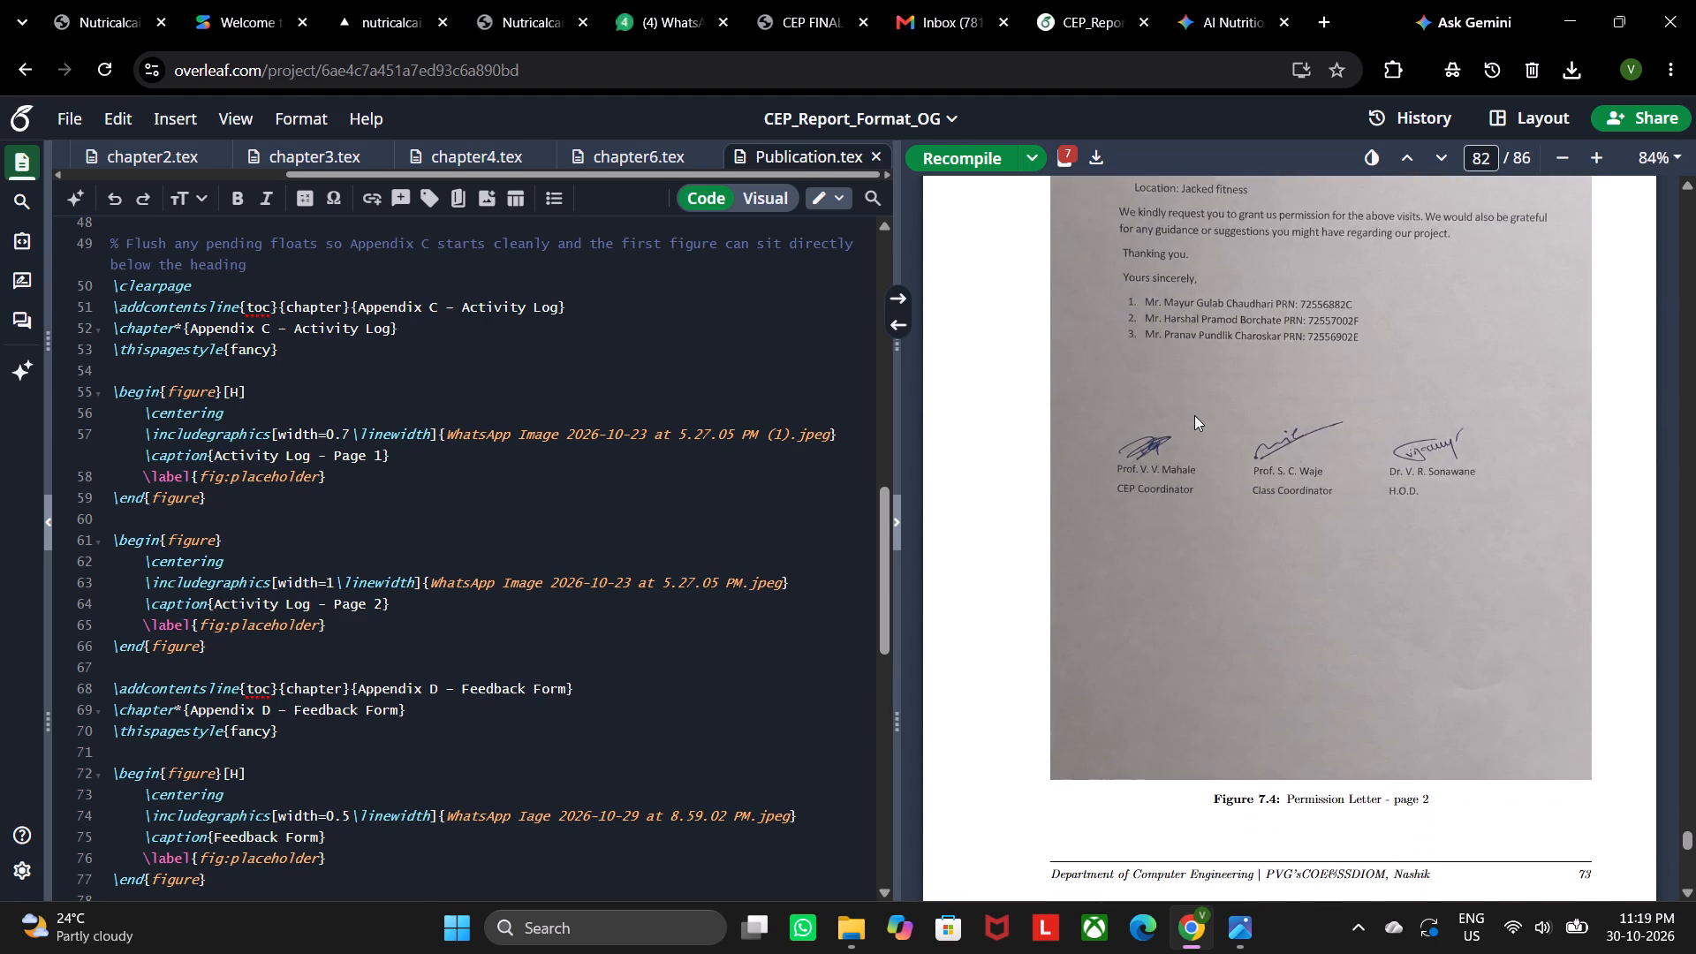
pyautogui.scroll(-10, 1194, 415)
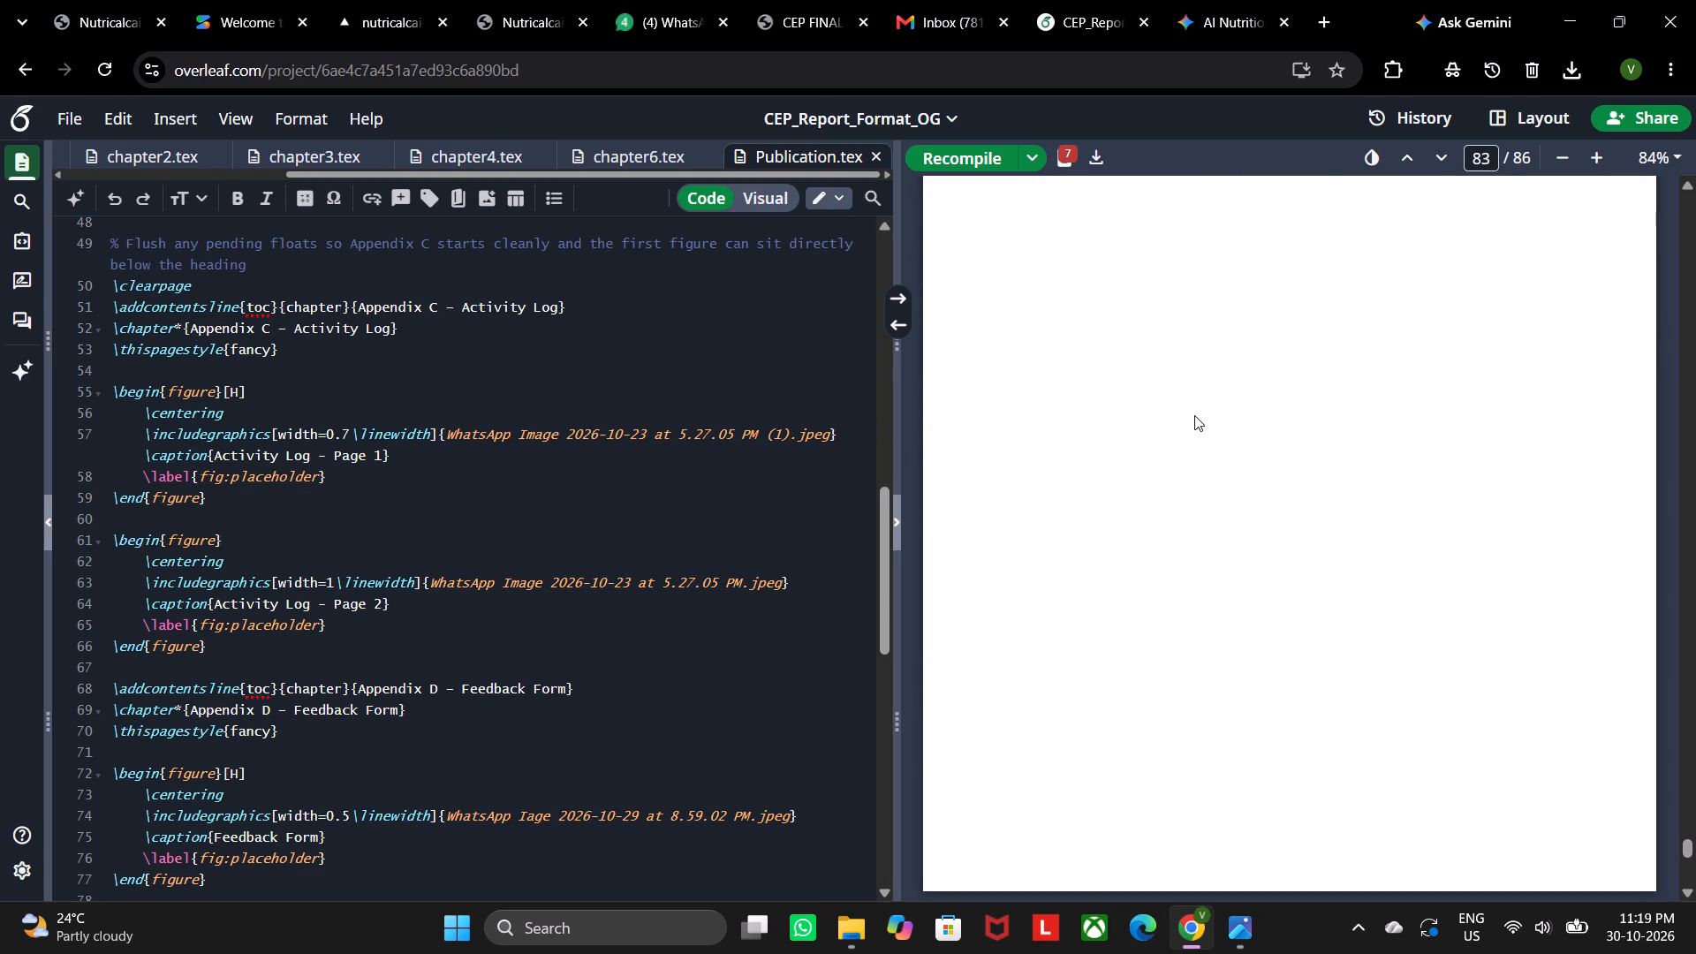